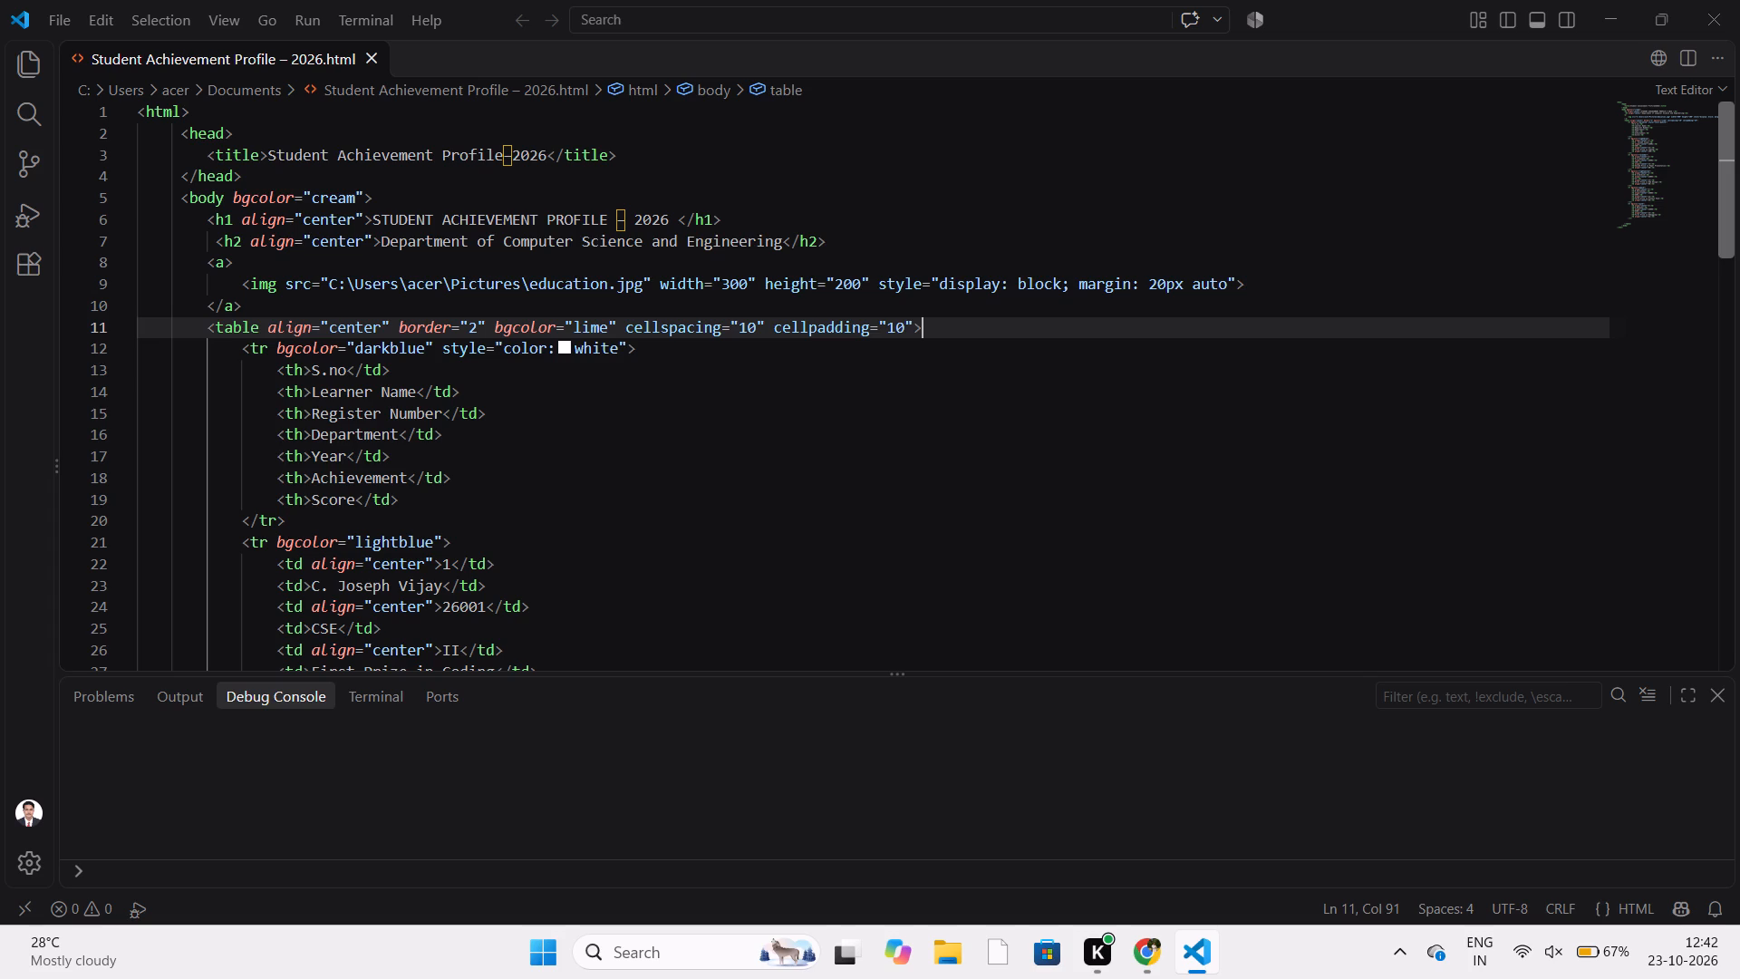
pyautogui.scroll(-3, 569, 676)
pyautogui.scroll(-20, 661, 540)
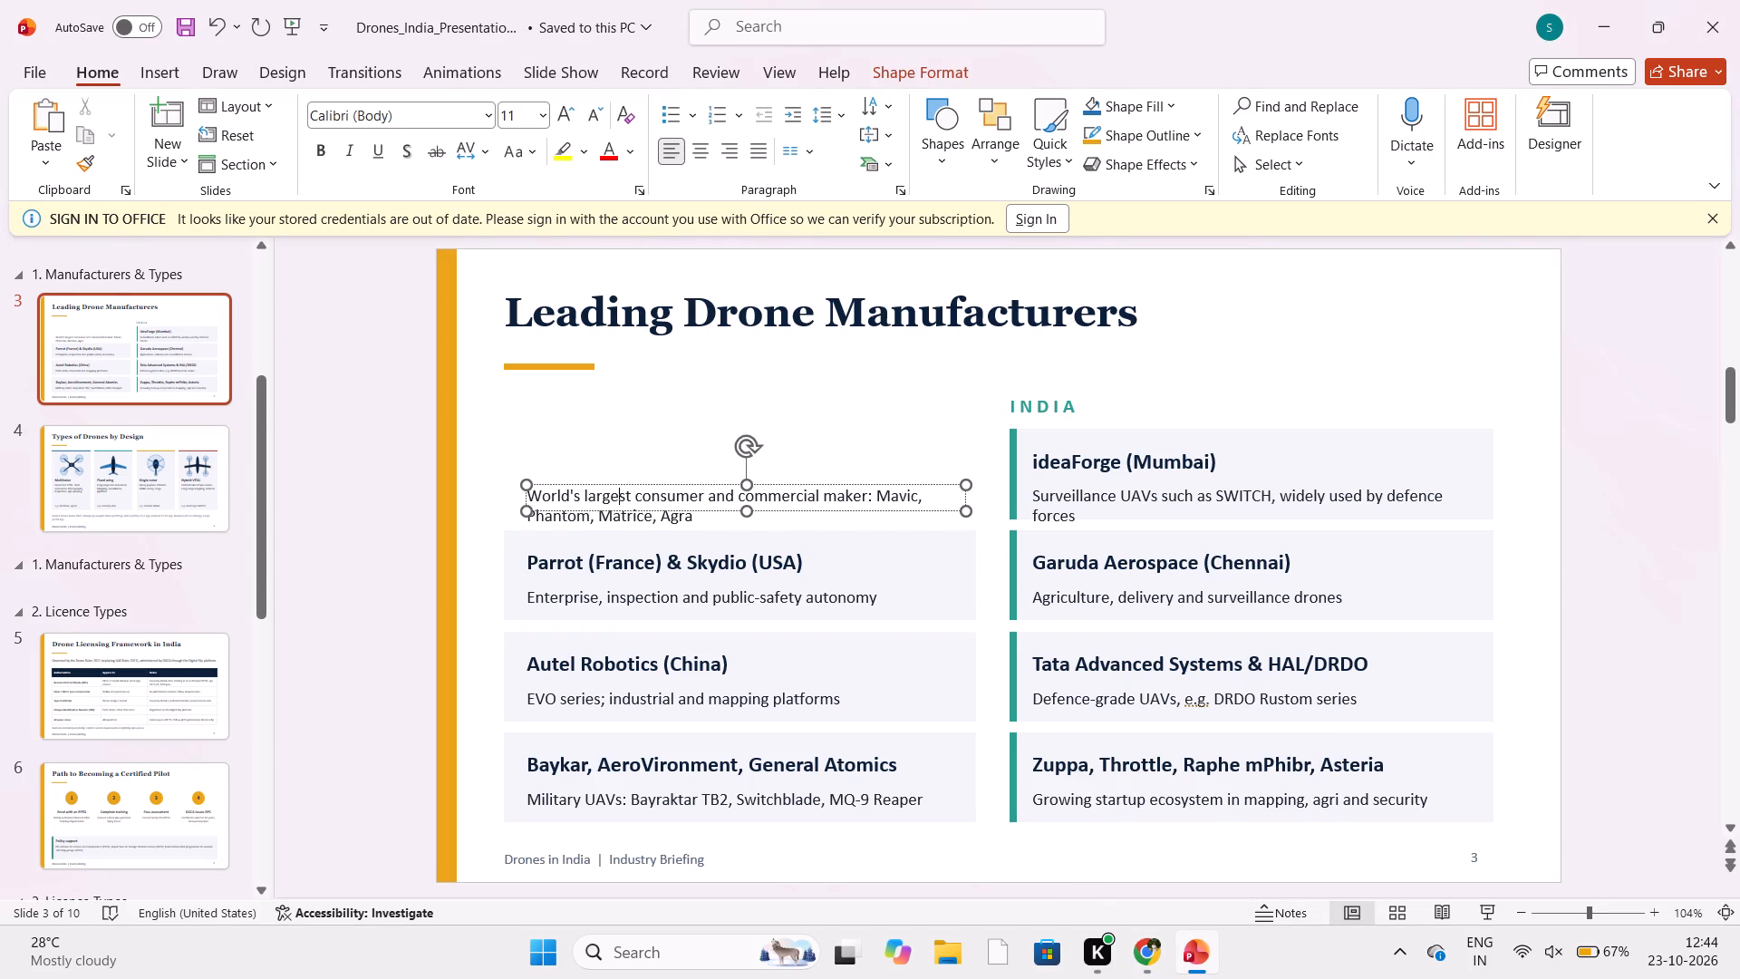
pyautogui.press('BackSpace')
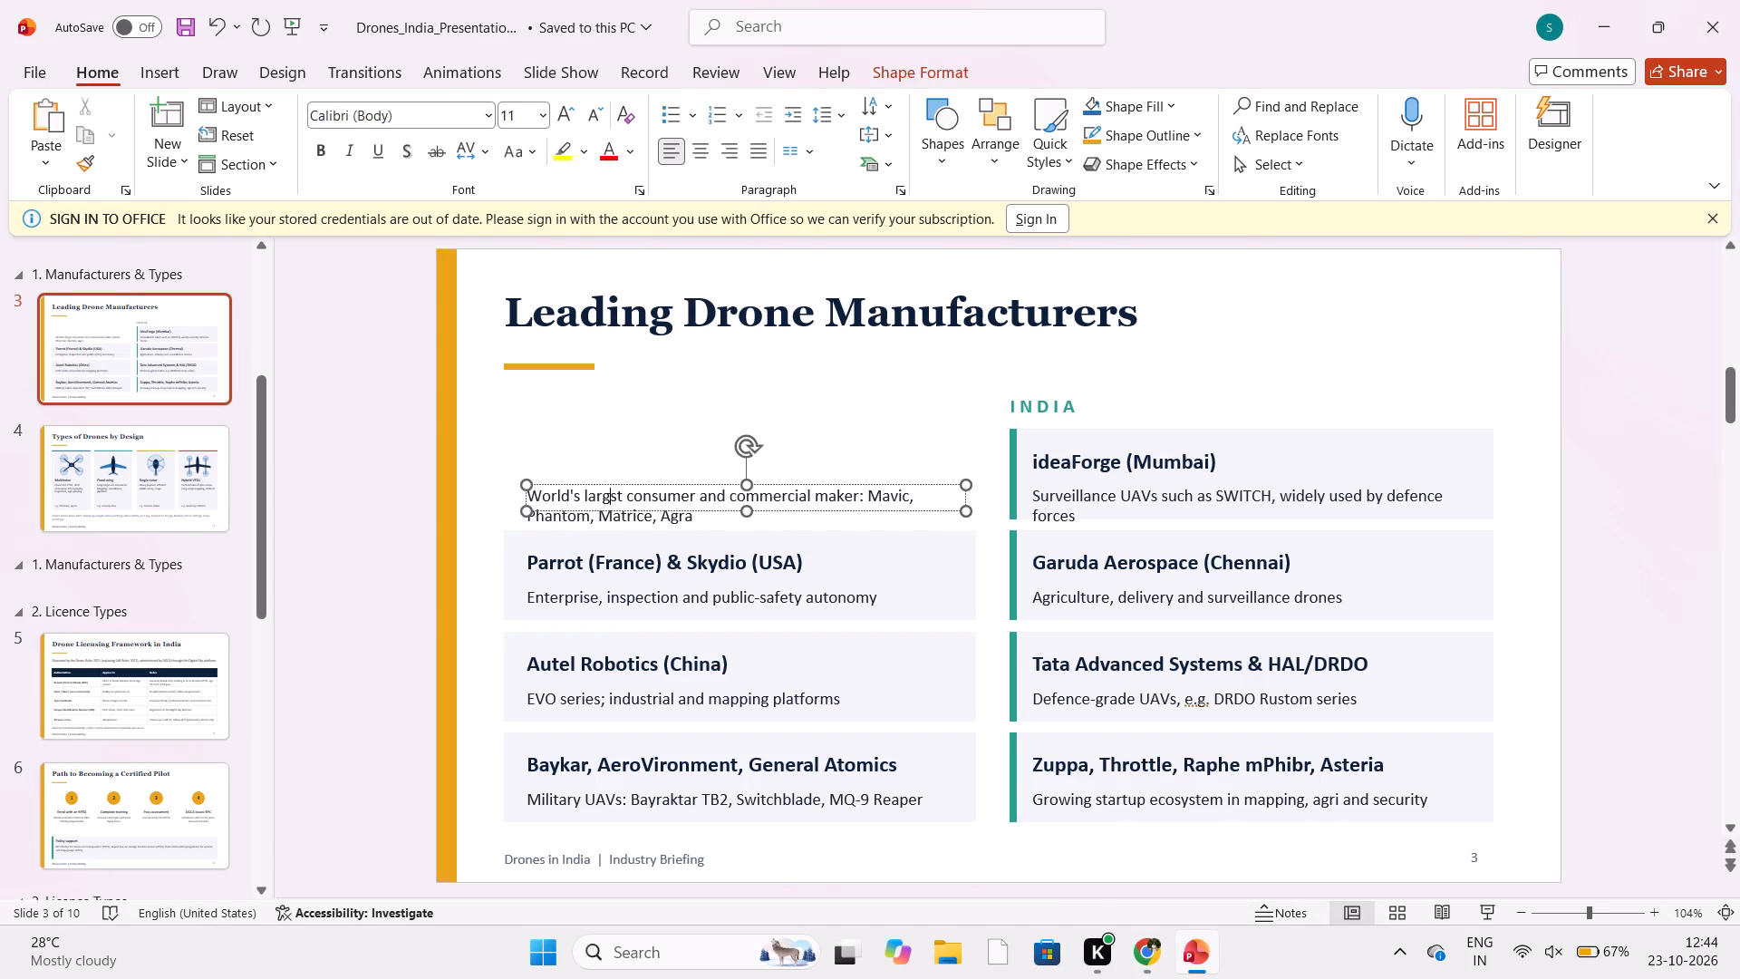
pyautogui.moveTo(933, 499); pyautogui.dragTo(859, 484)
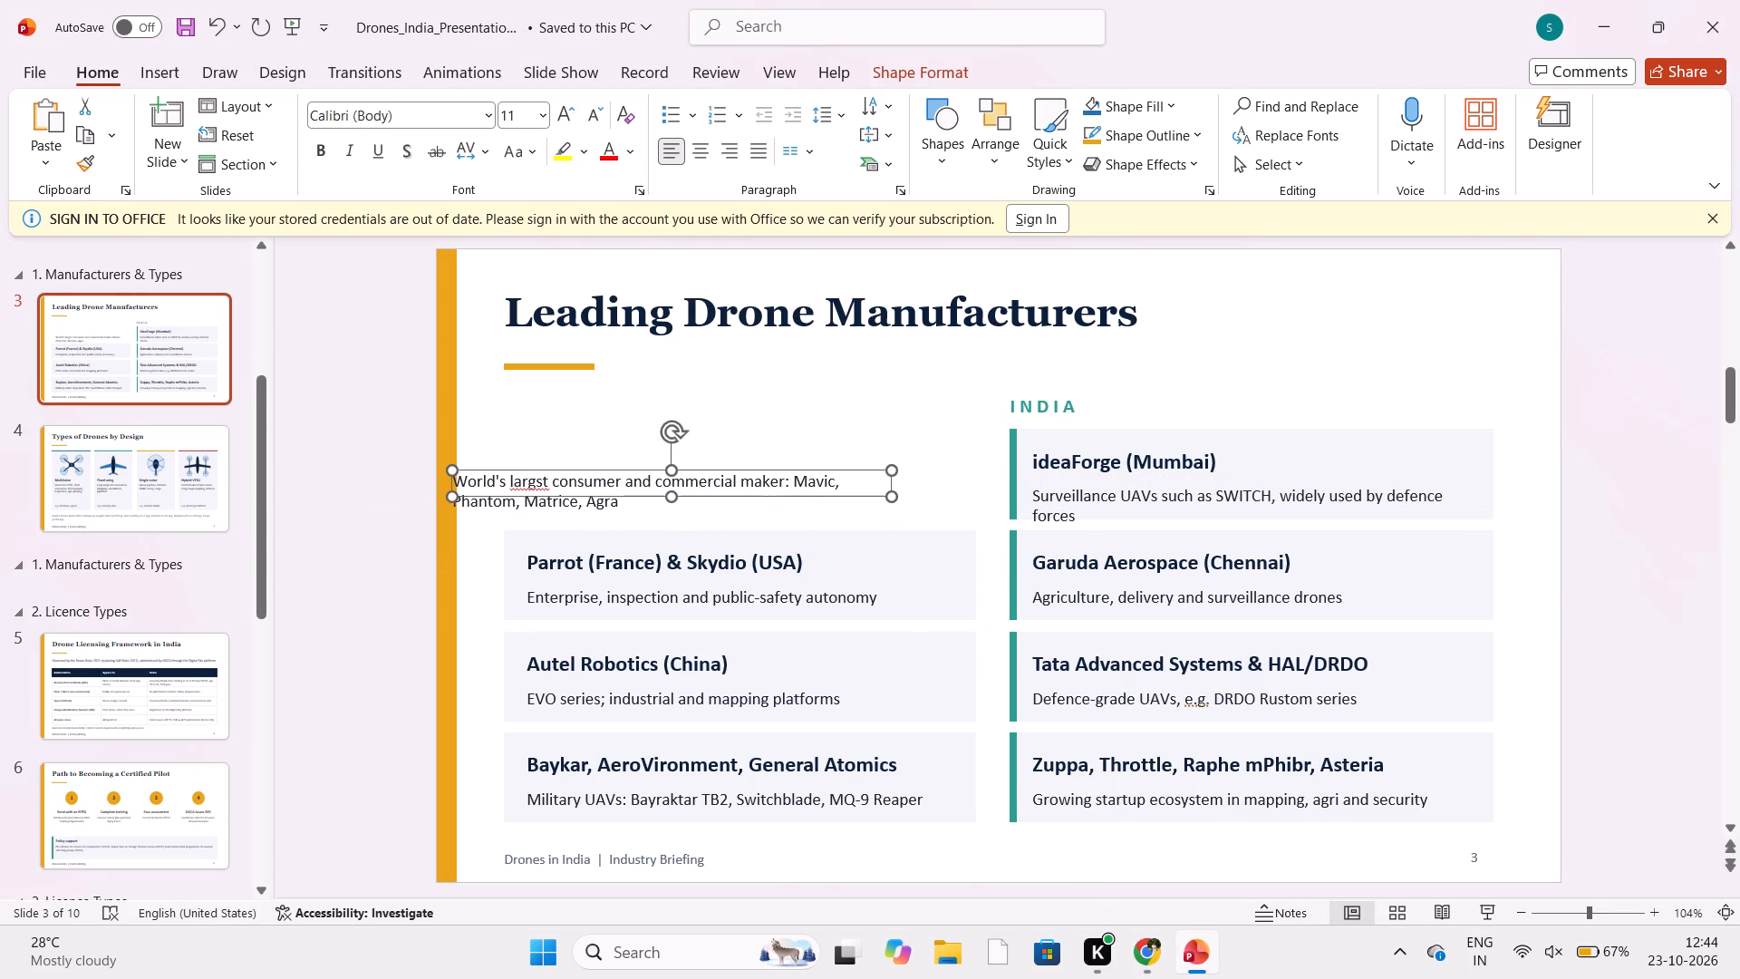
pyautogui.press('BackSpace')
# Delete the name and description texts of the Parrot & Skydio, Autel Robotics, and Baykar, AeroVironment, General Atomics entries.
pyautogui.click(850, 577)
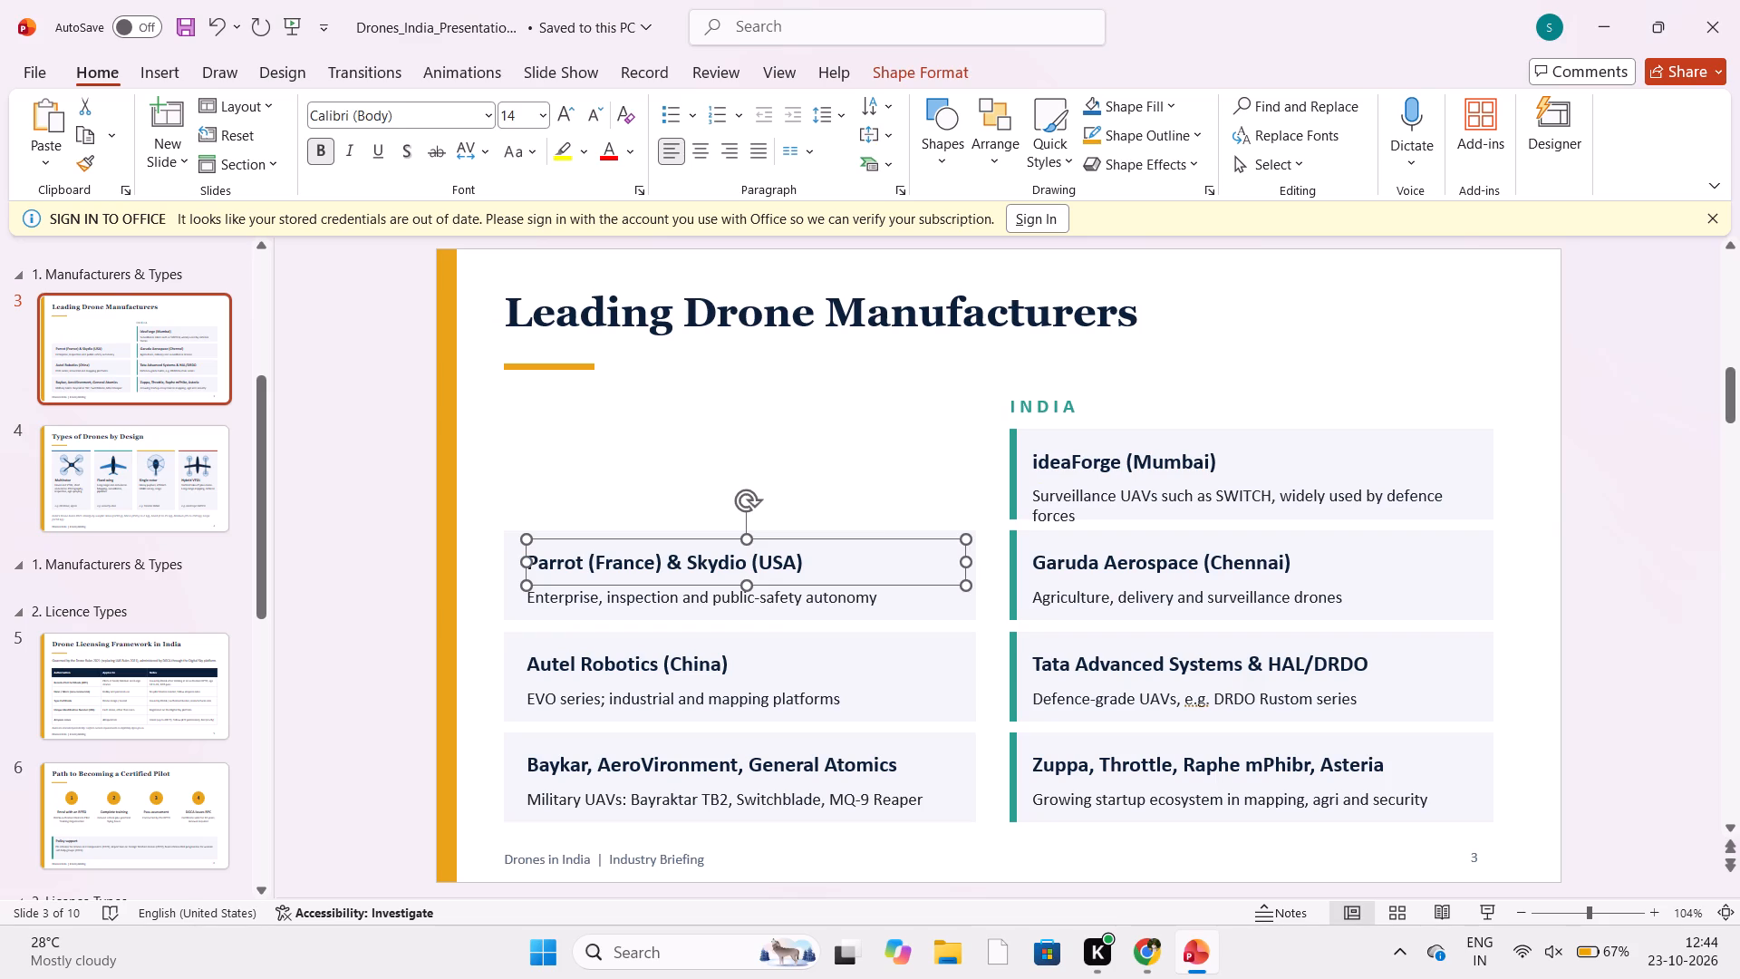
pyautogui.press('BackSpace')
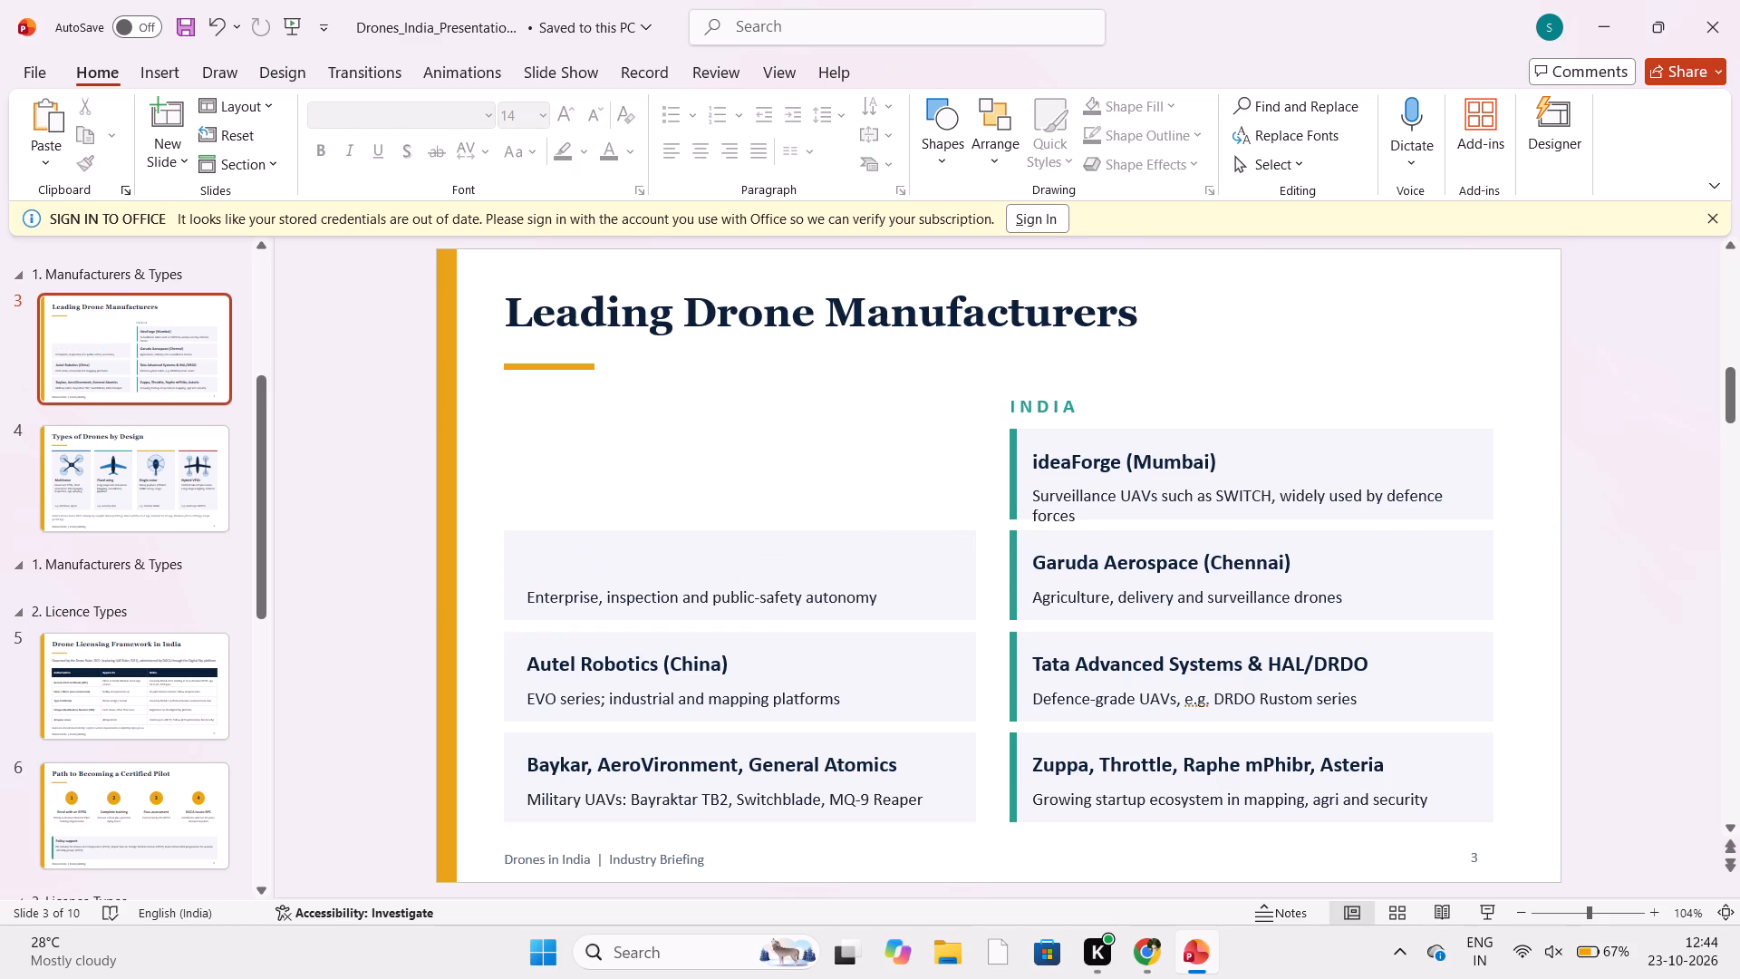
pyautogui.click(864, 605)
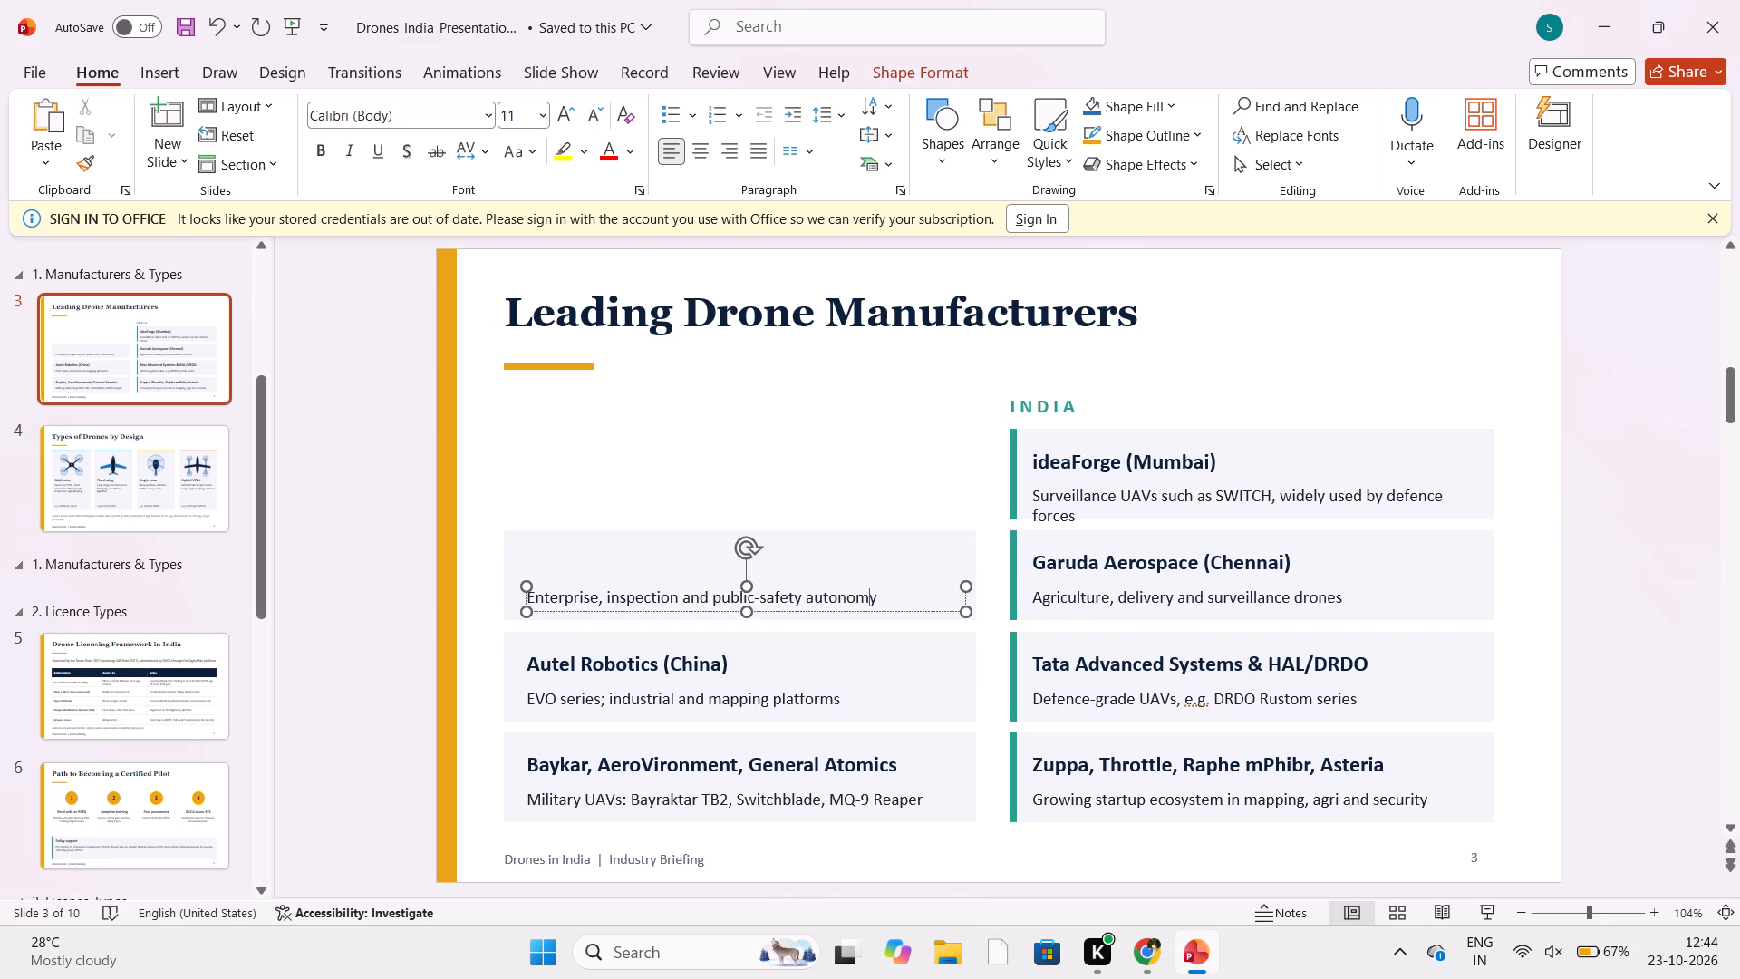
pyautogui.click(894, 599)
pyautogui.press('BackSpace')
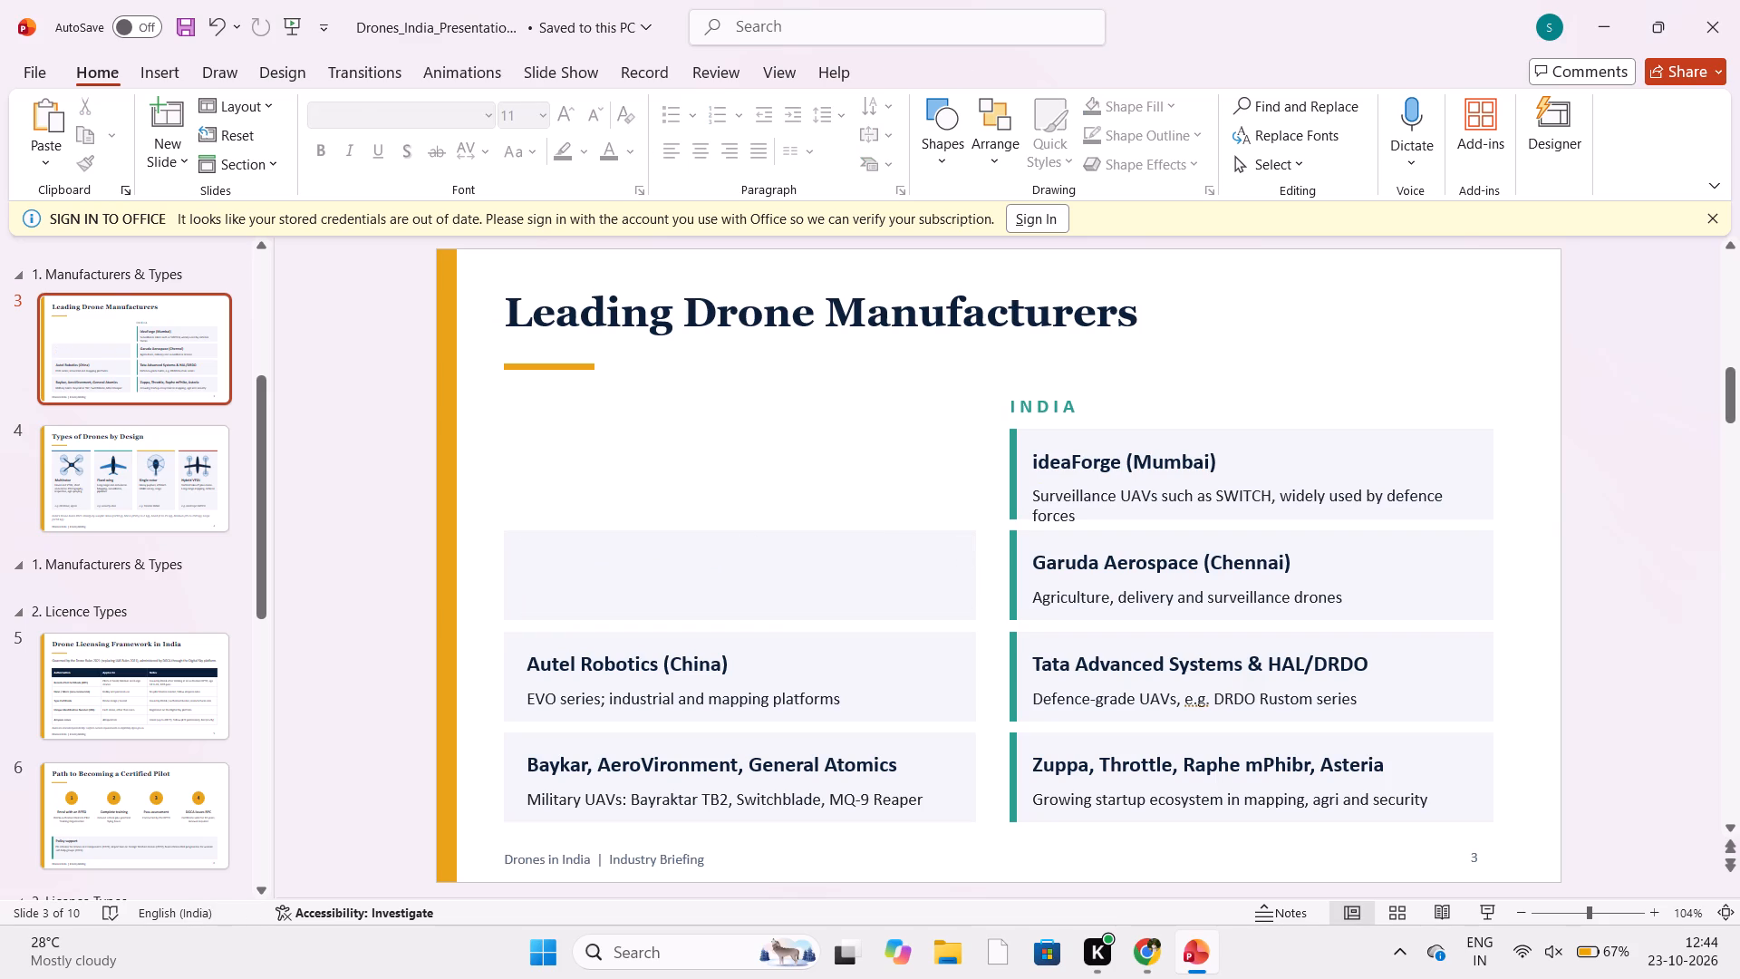
pyautogui.click(876, 698)
pyautogui.press('BackSpace')
pyautogui.click(896, 812)
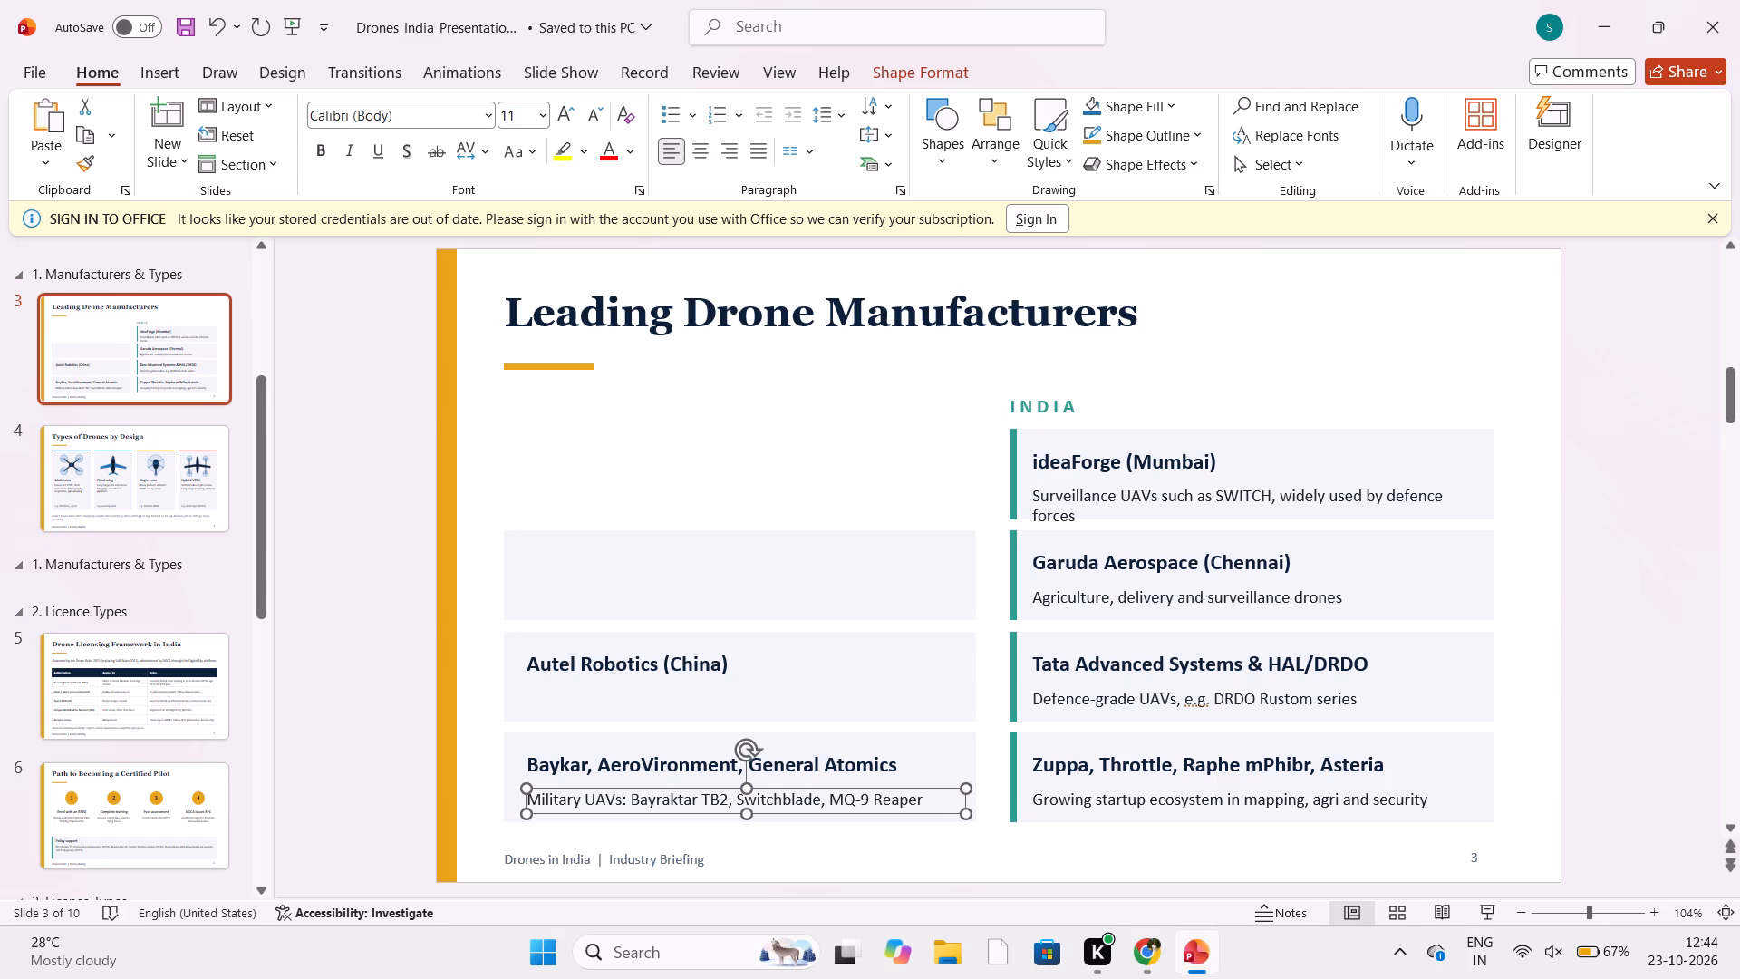
pyautogui.press('BackSpace')
pyautogui.click(918, 780)
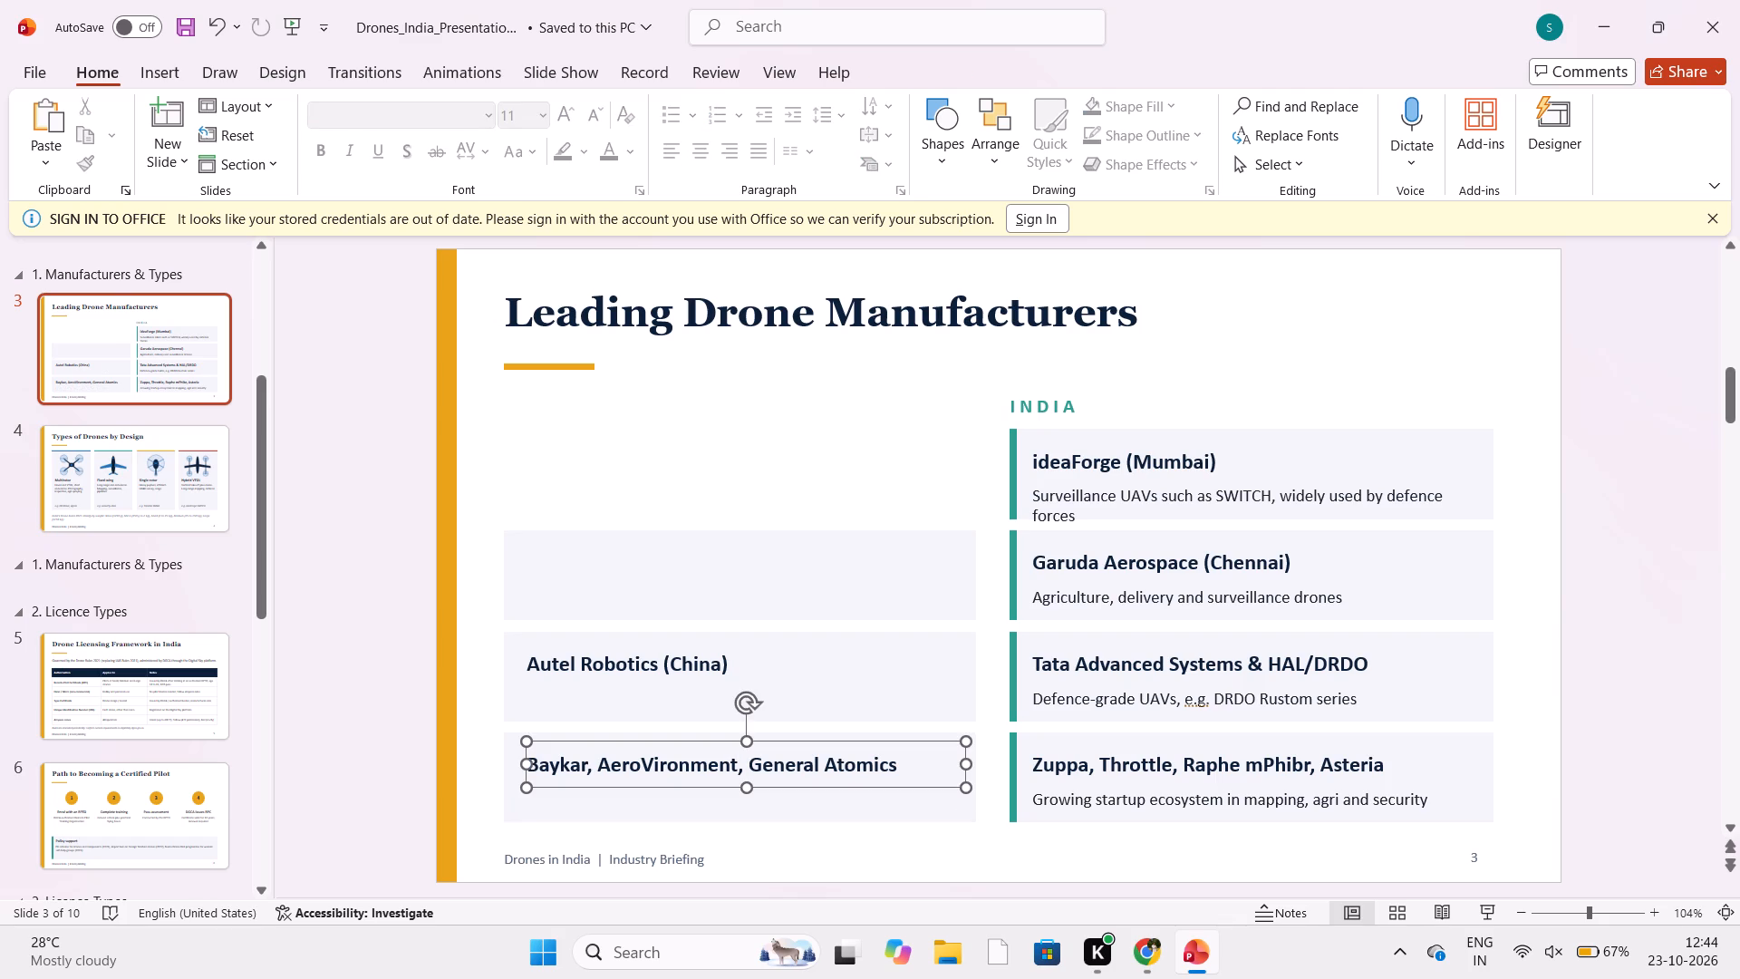
pyautogui.press('BackSpace')
pyautogui.click(740, 659)
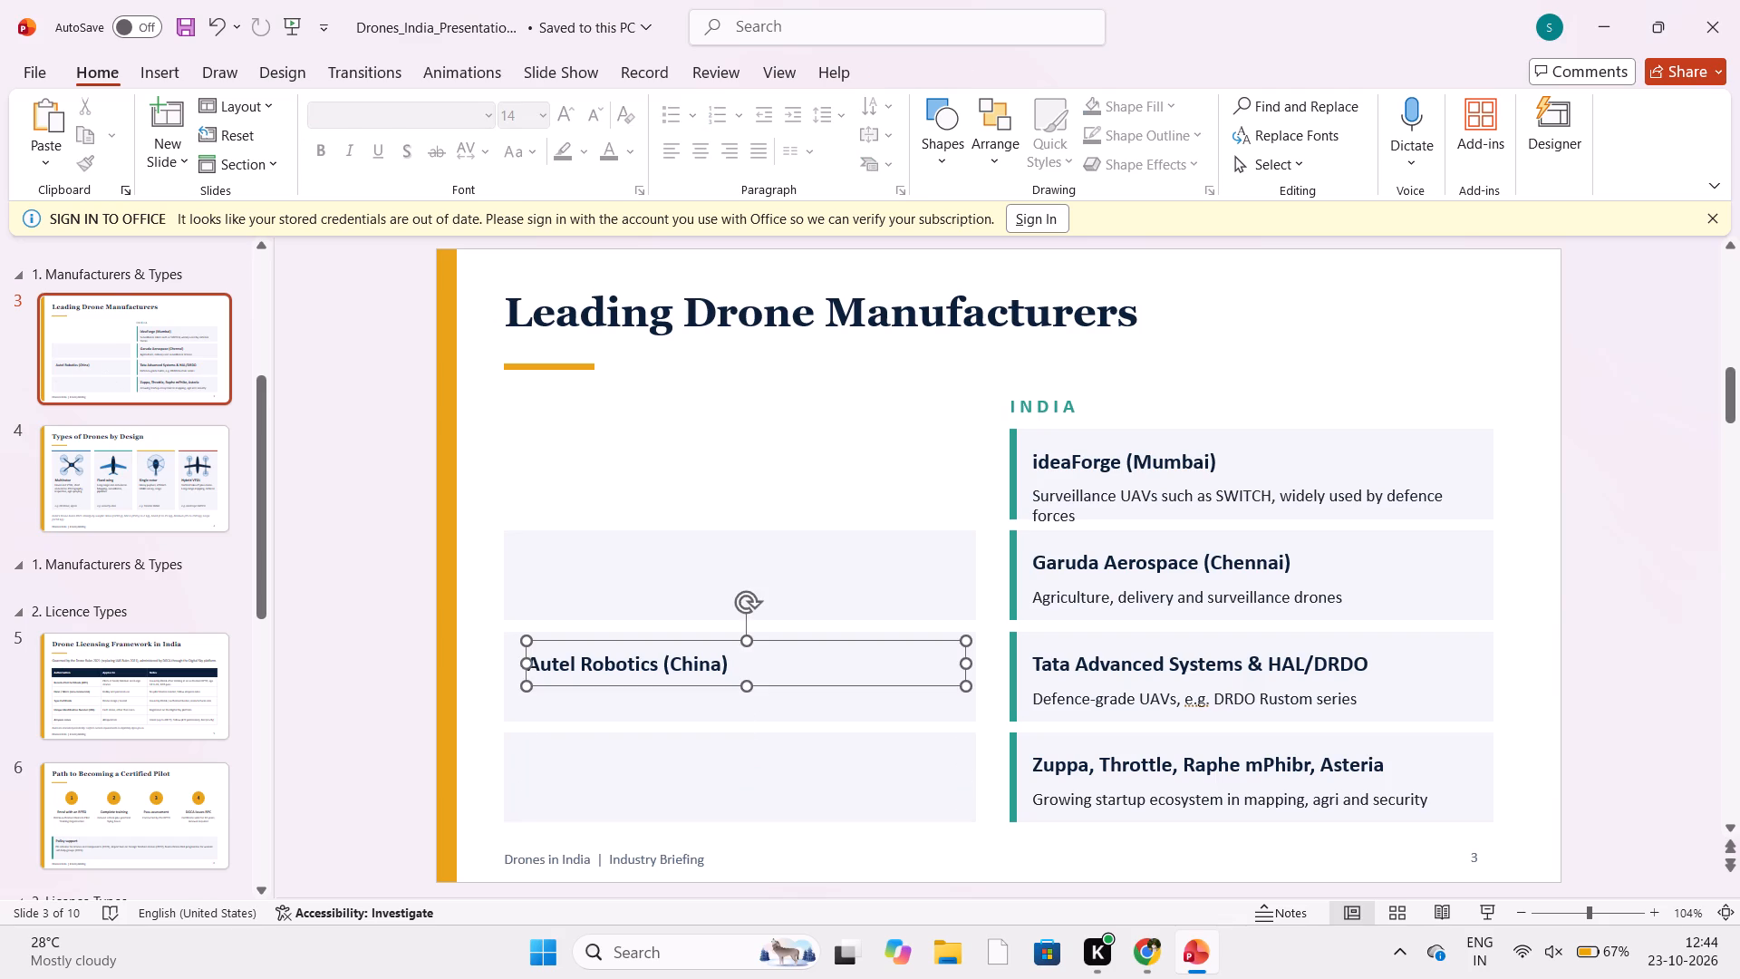
pyautogui.press('BackSpace')
# Delete the three empty background boxes left in the global manufacturers' column.
pyautogui.click(846, 560)
pyautogui.press('BackSpace')
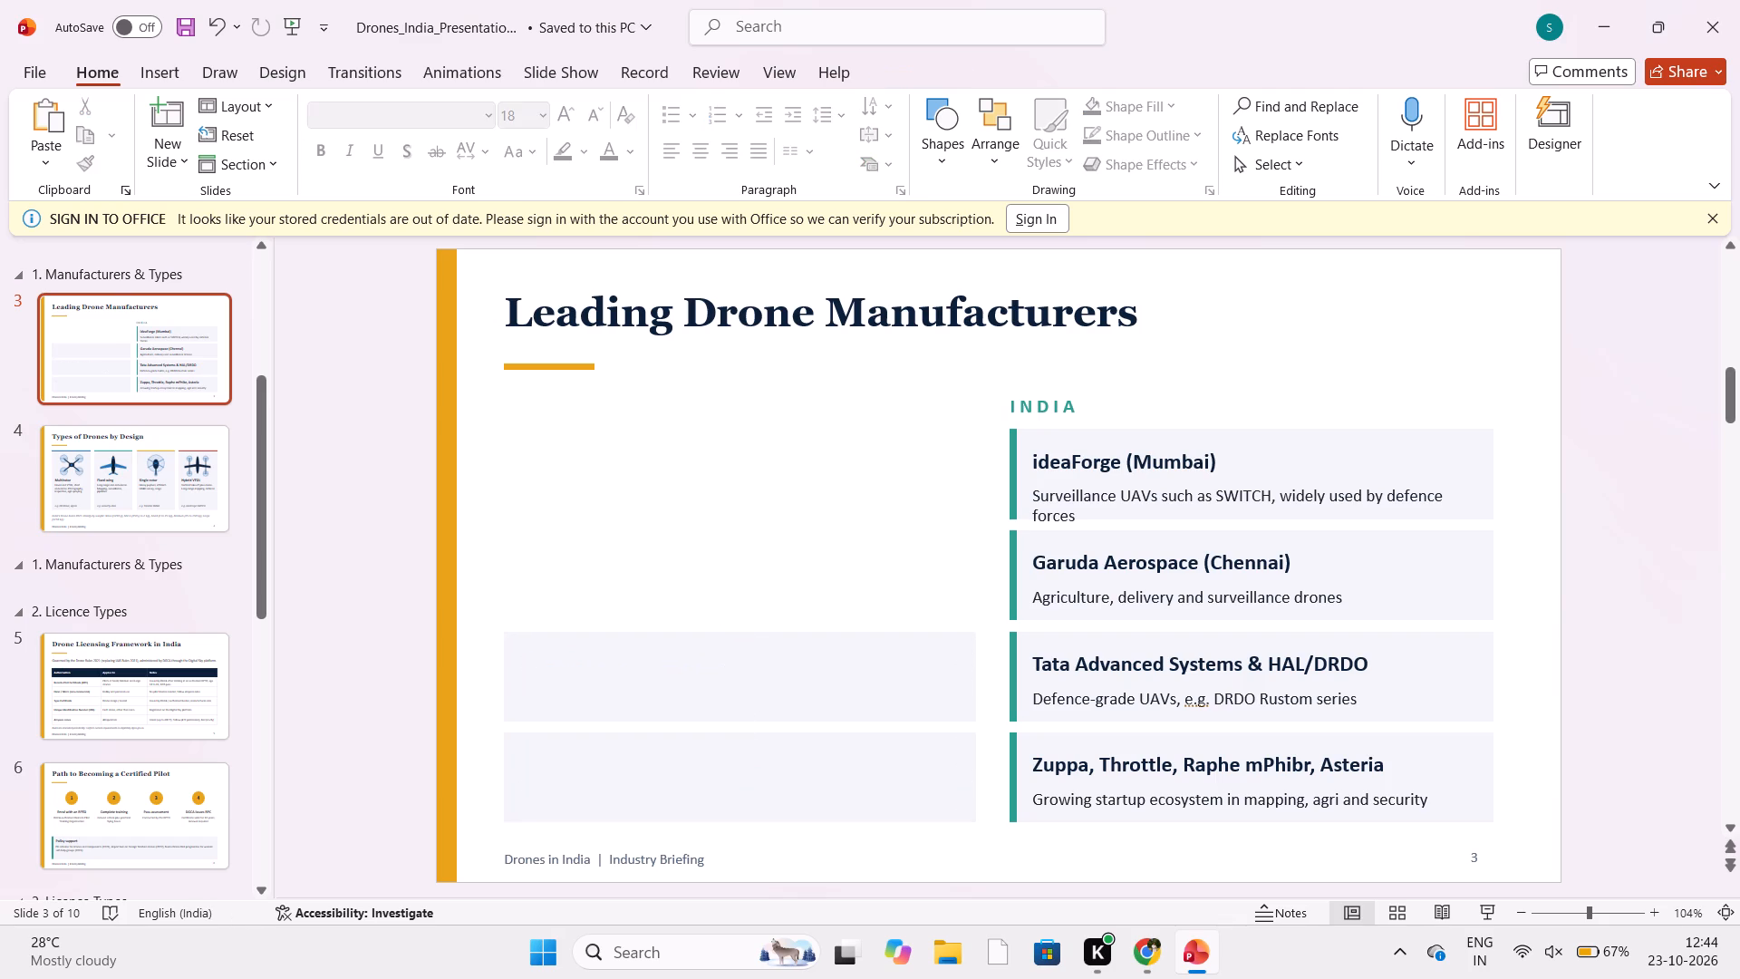
pyautogui.click(887, 708)
pyautogui.press('BackSpace')
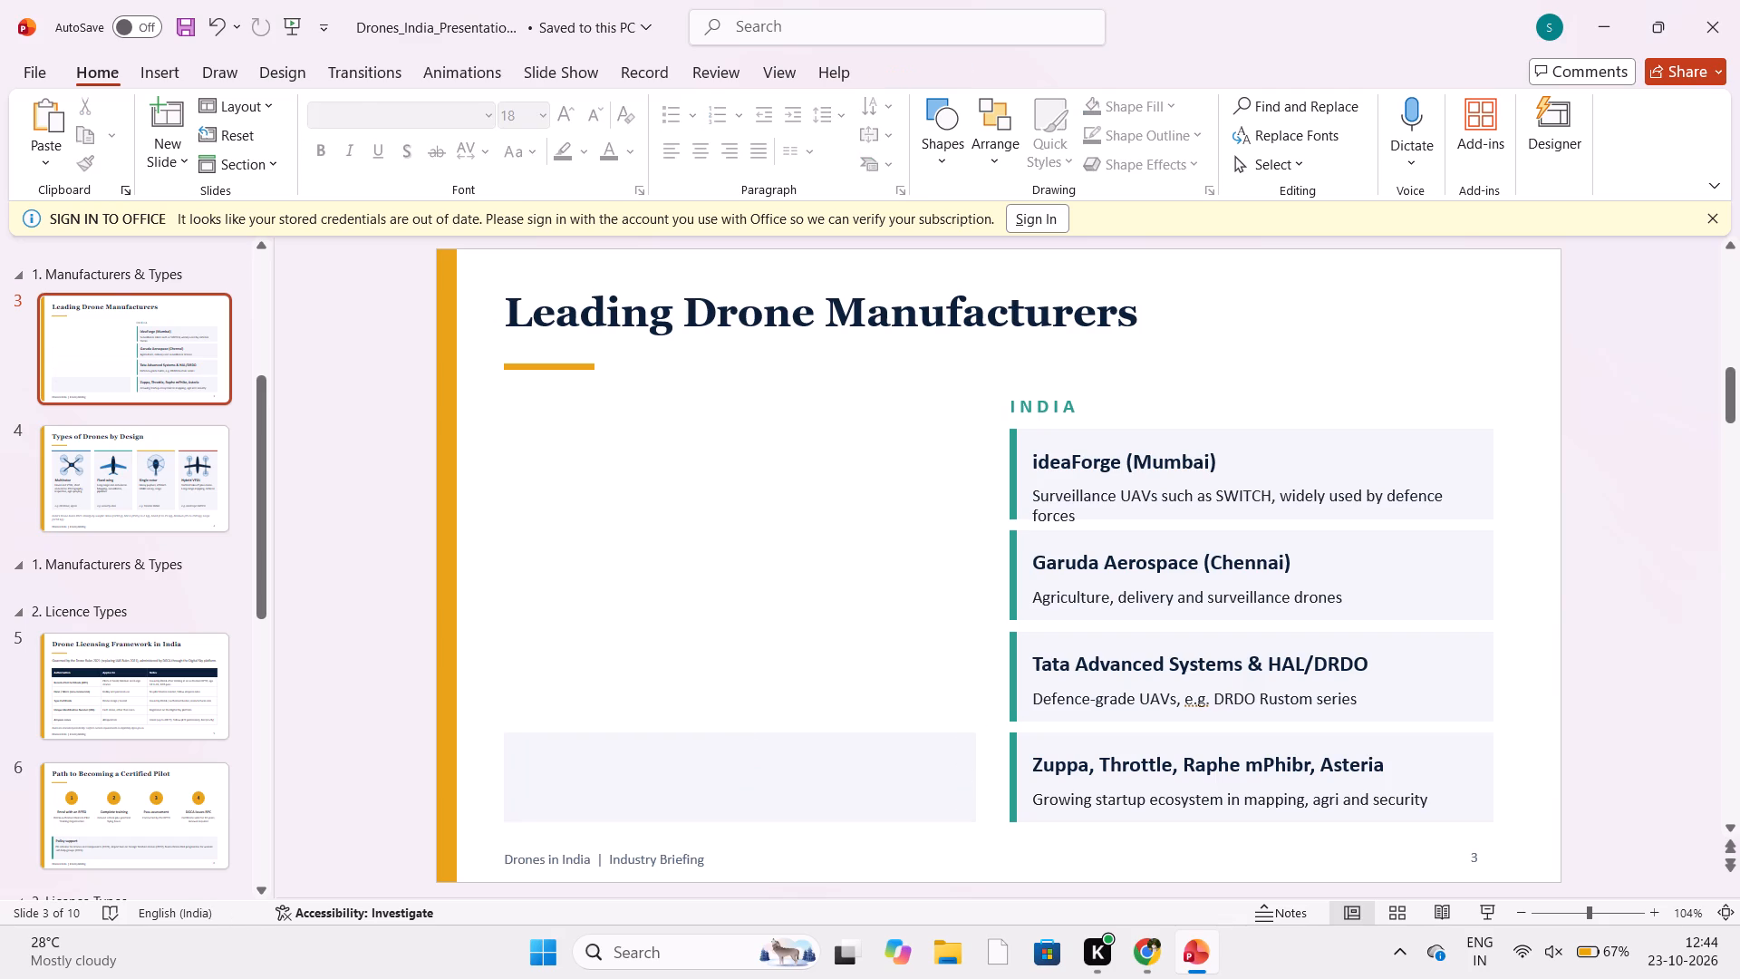
pyautogui.click(915, 790)
pyautogui.press('BackSpace')
# Move the ideaForge card's background box into the empty left column of the slide, keeping it at its original height.
pyautogui.click(1309, 448)
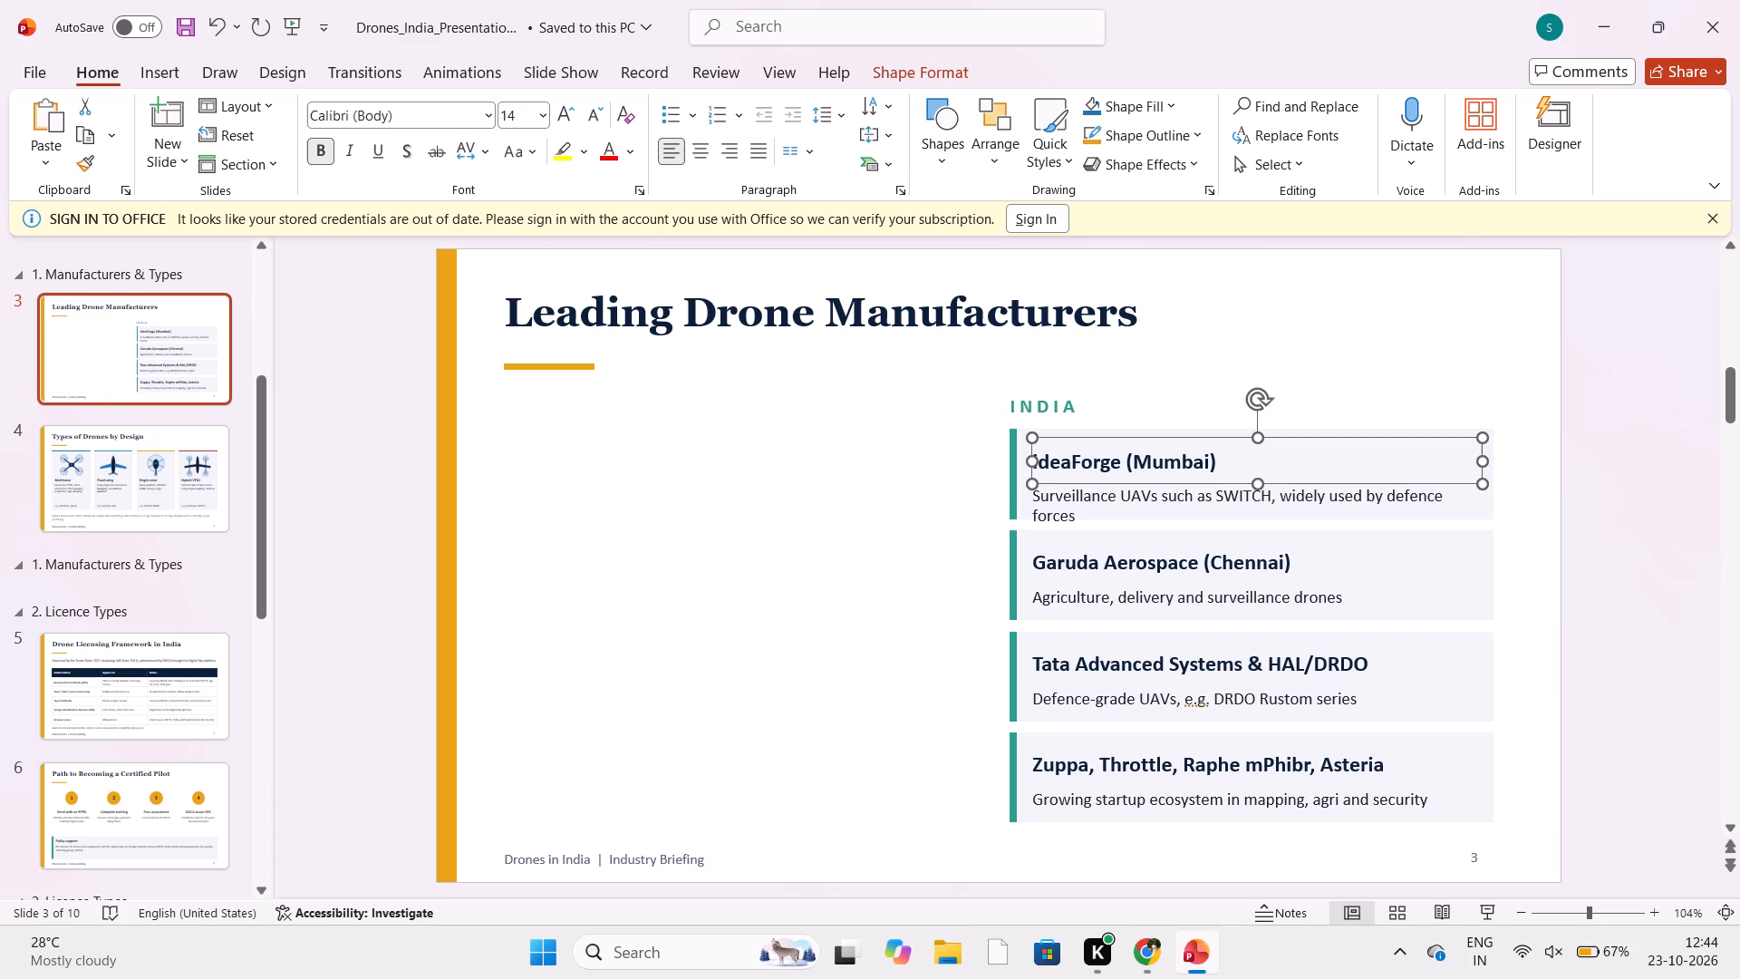
pyautogui.click(1462, 496)
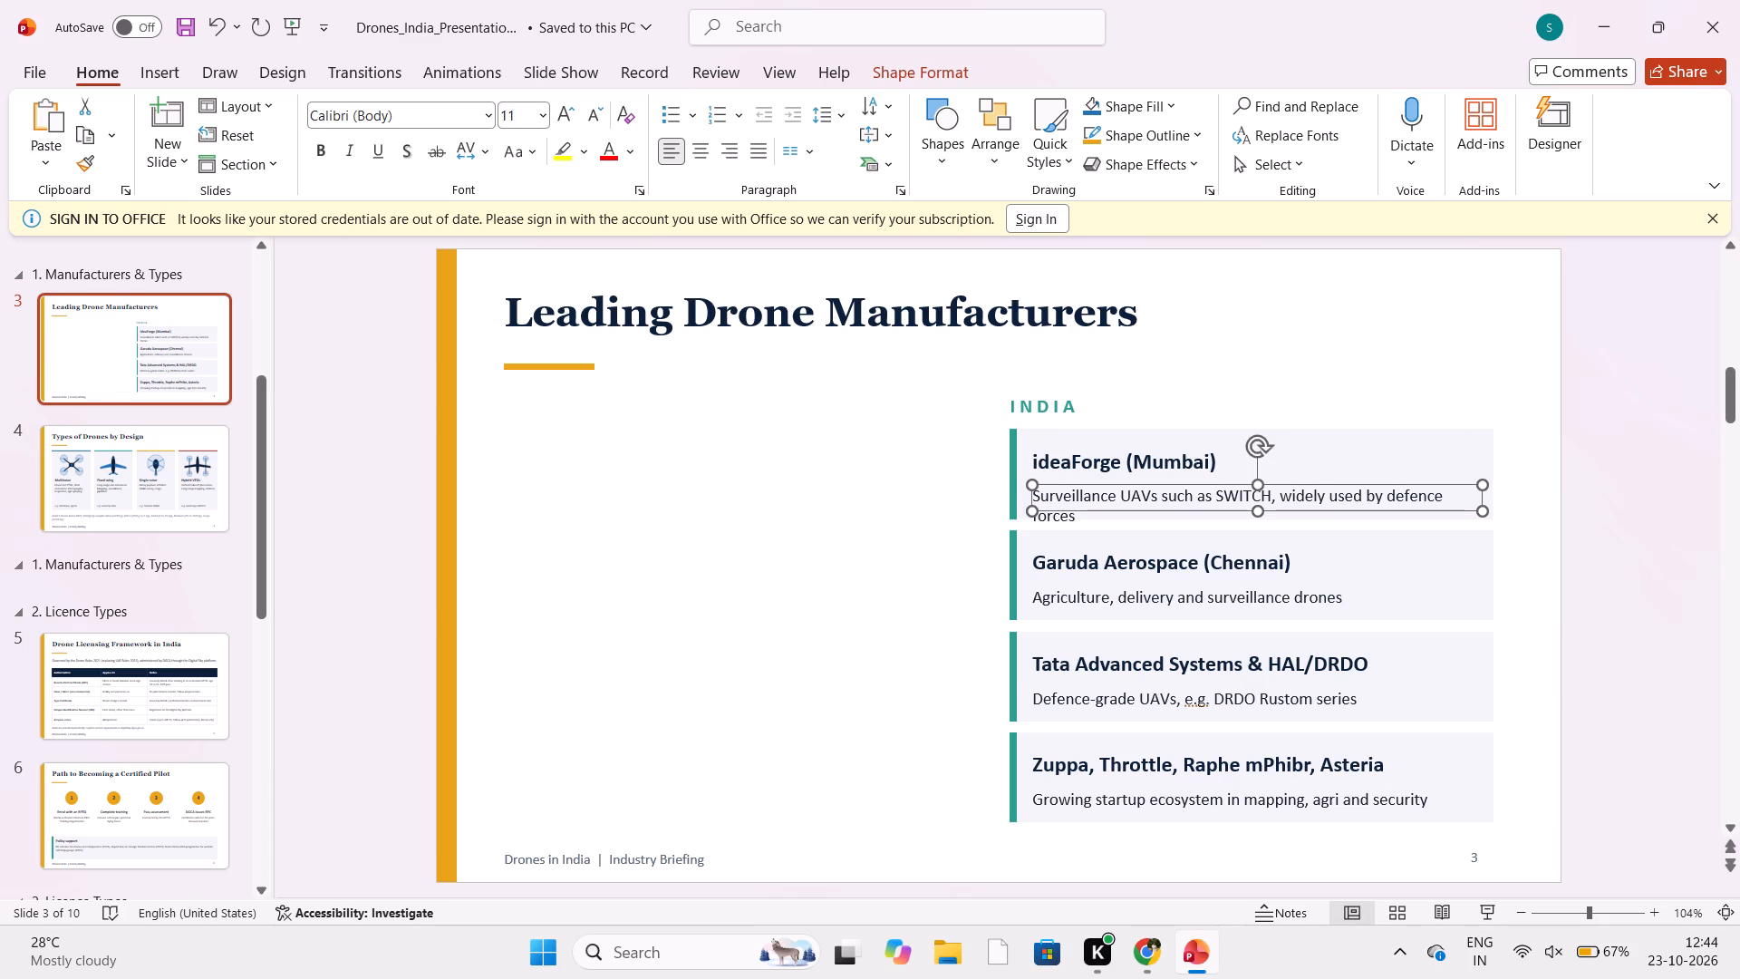
pyautogui.click(1487, 445)
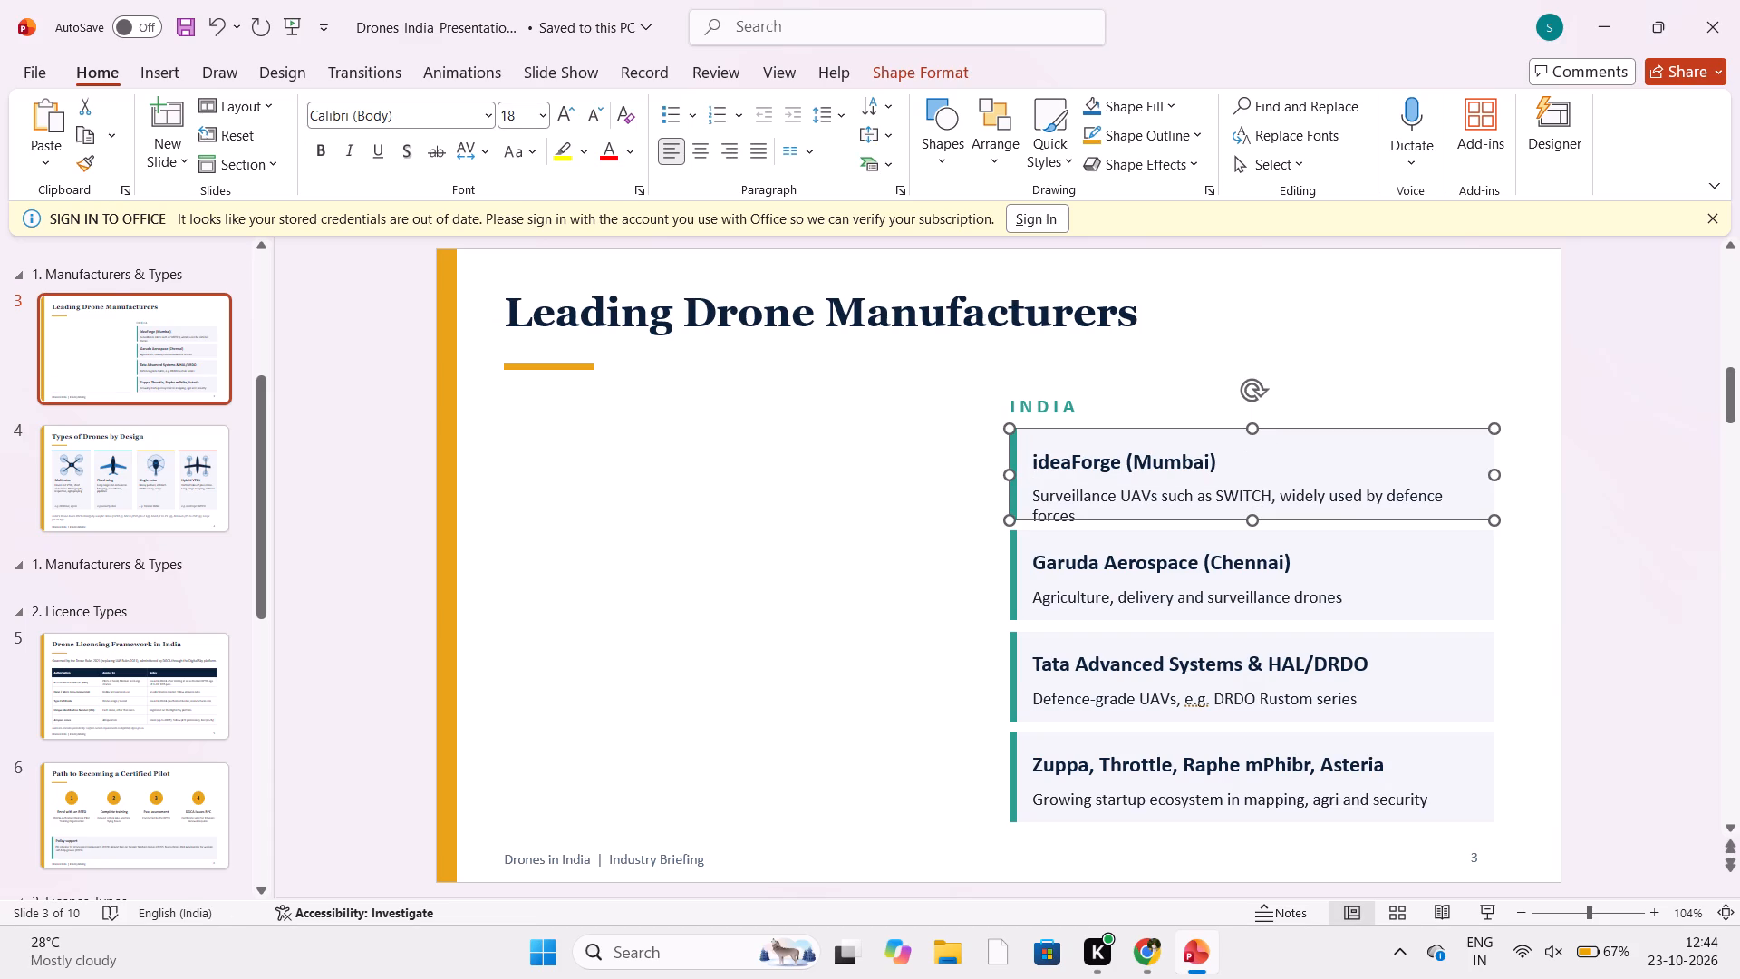
pyautogui.moveTo(1455, 452); pyautogui.dragTo(1351, 455)
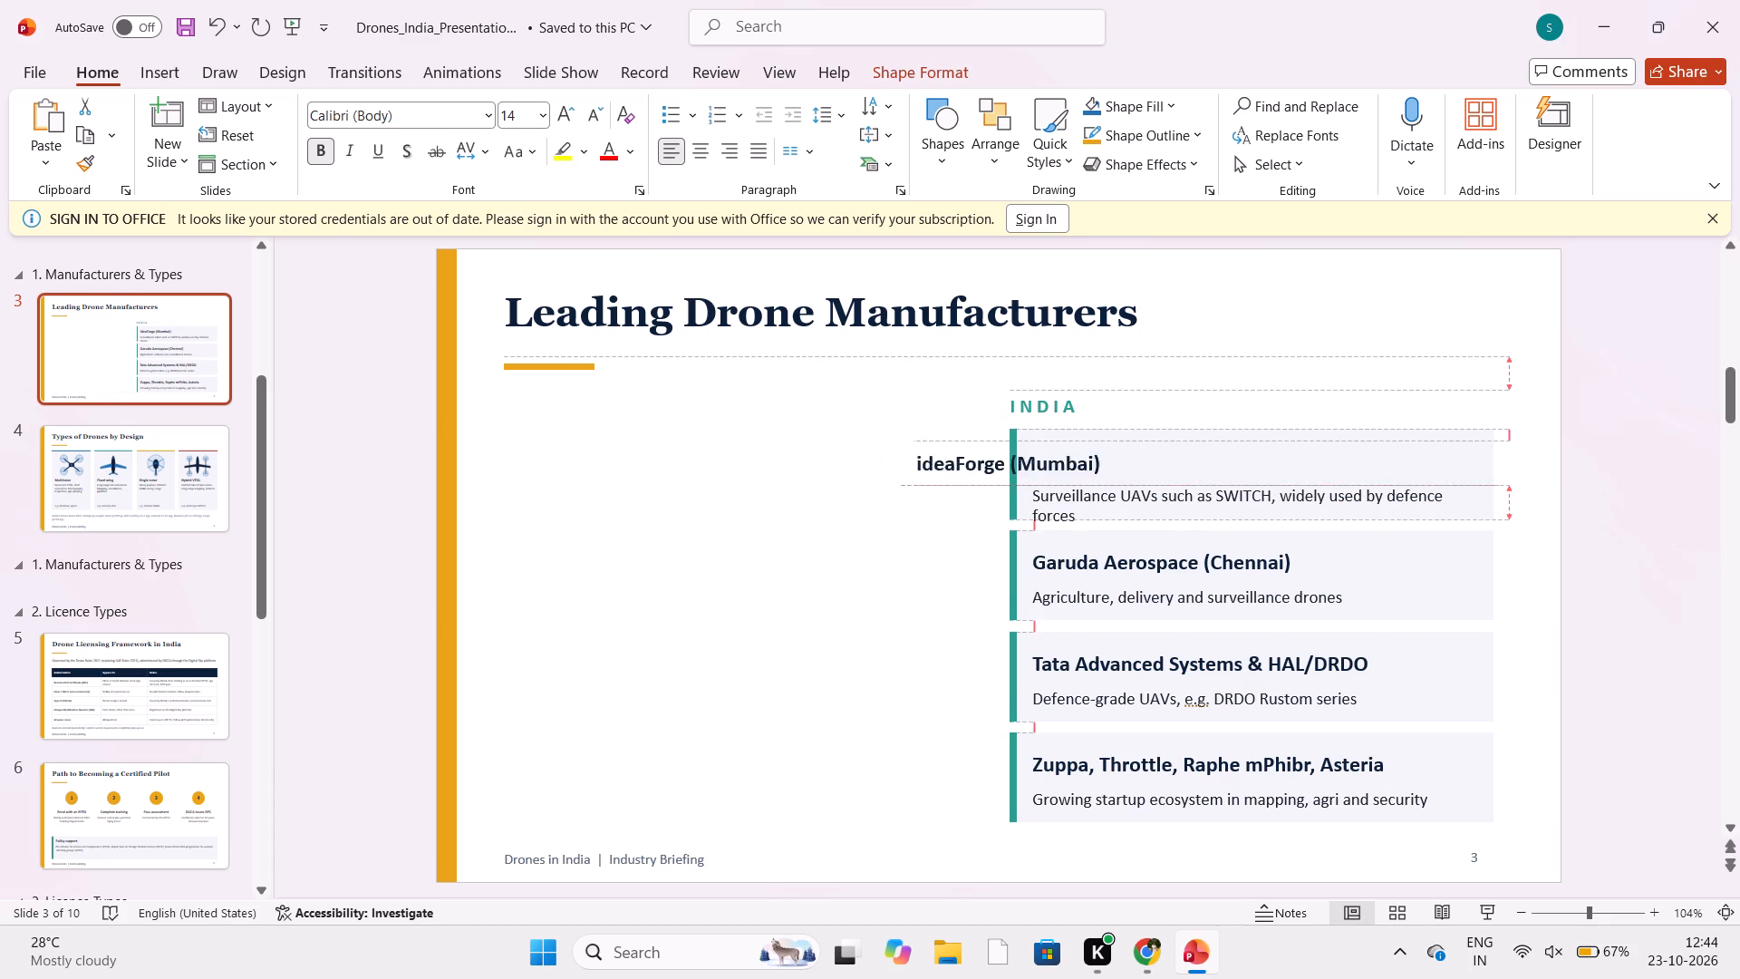
pyautogui.moveTo(1351, 455); pyautogui.dragTo(1405, 462)
pyautogui.moveTo(1477, 452); pyautogui.dragTo(1293, 449)
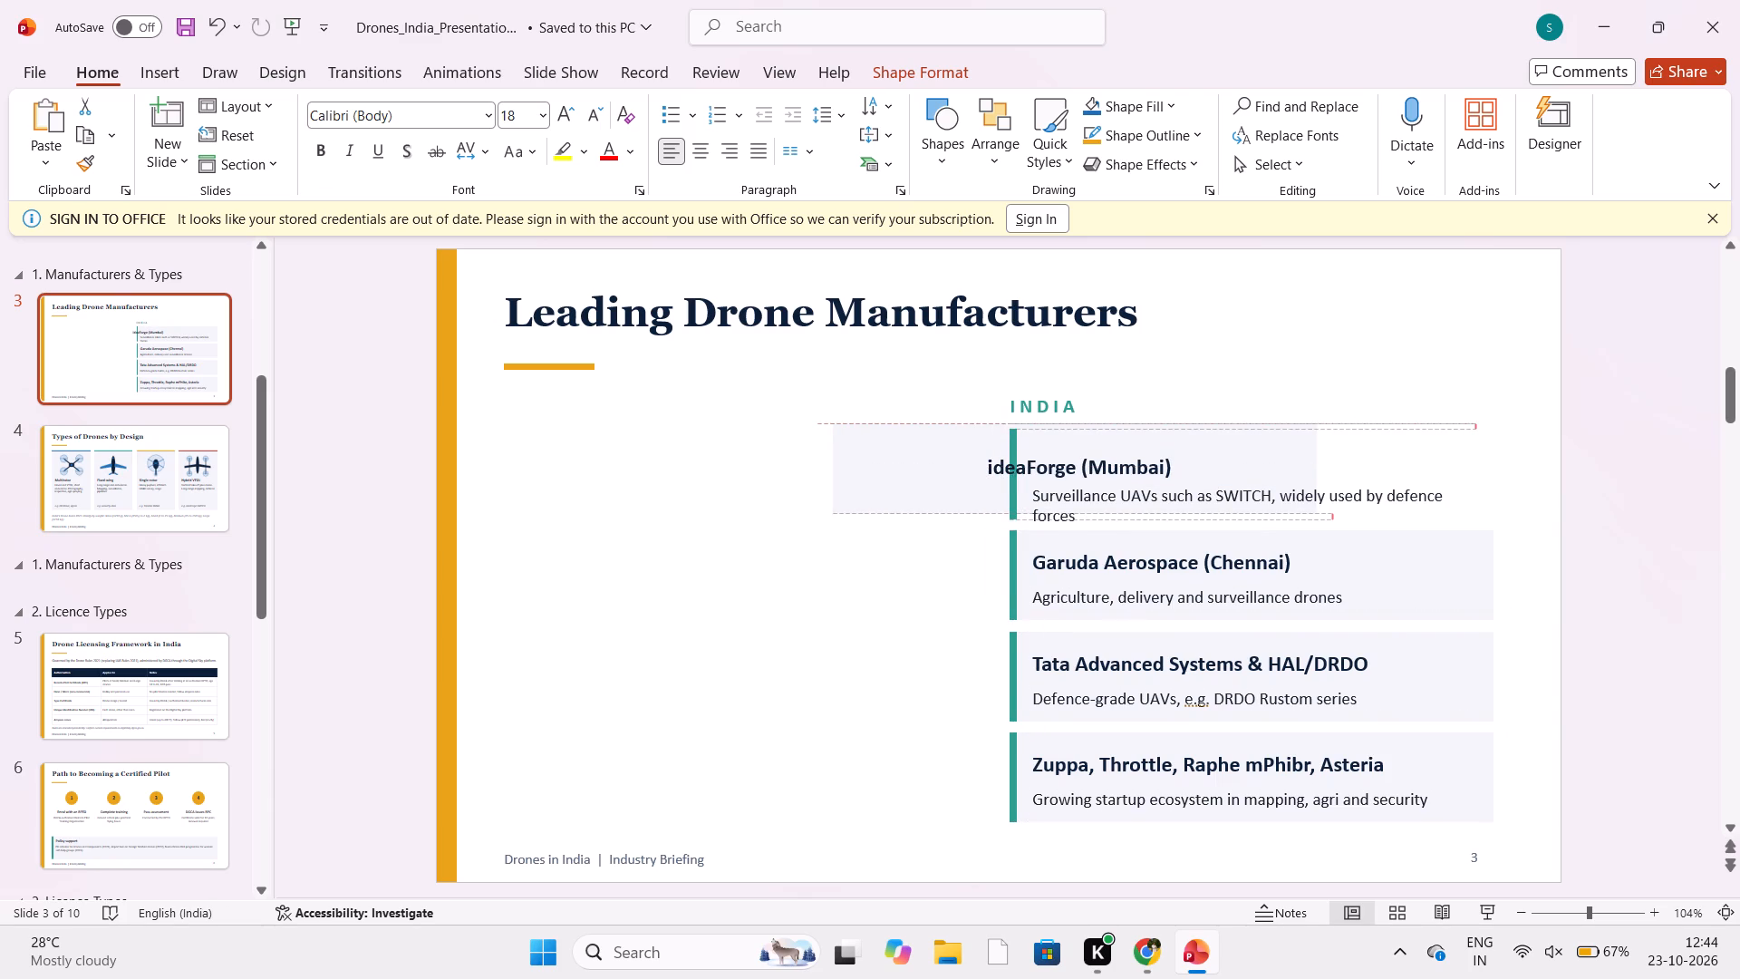
pyautogui.moveTo(1293, 449); pyautogui.dragTo(1291, 449)
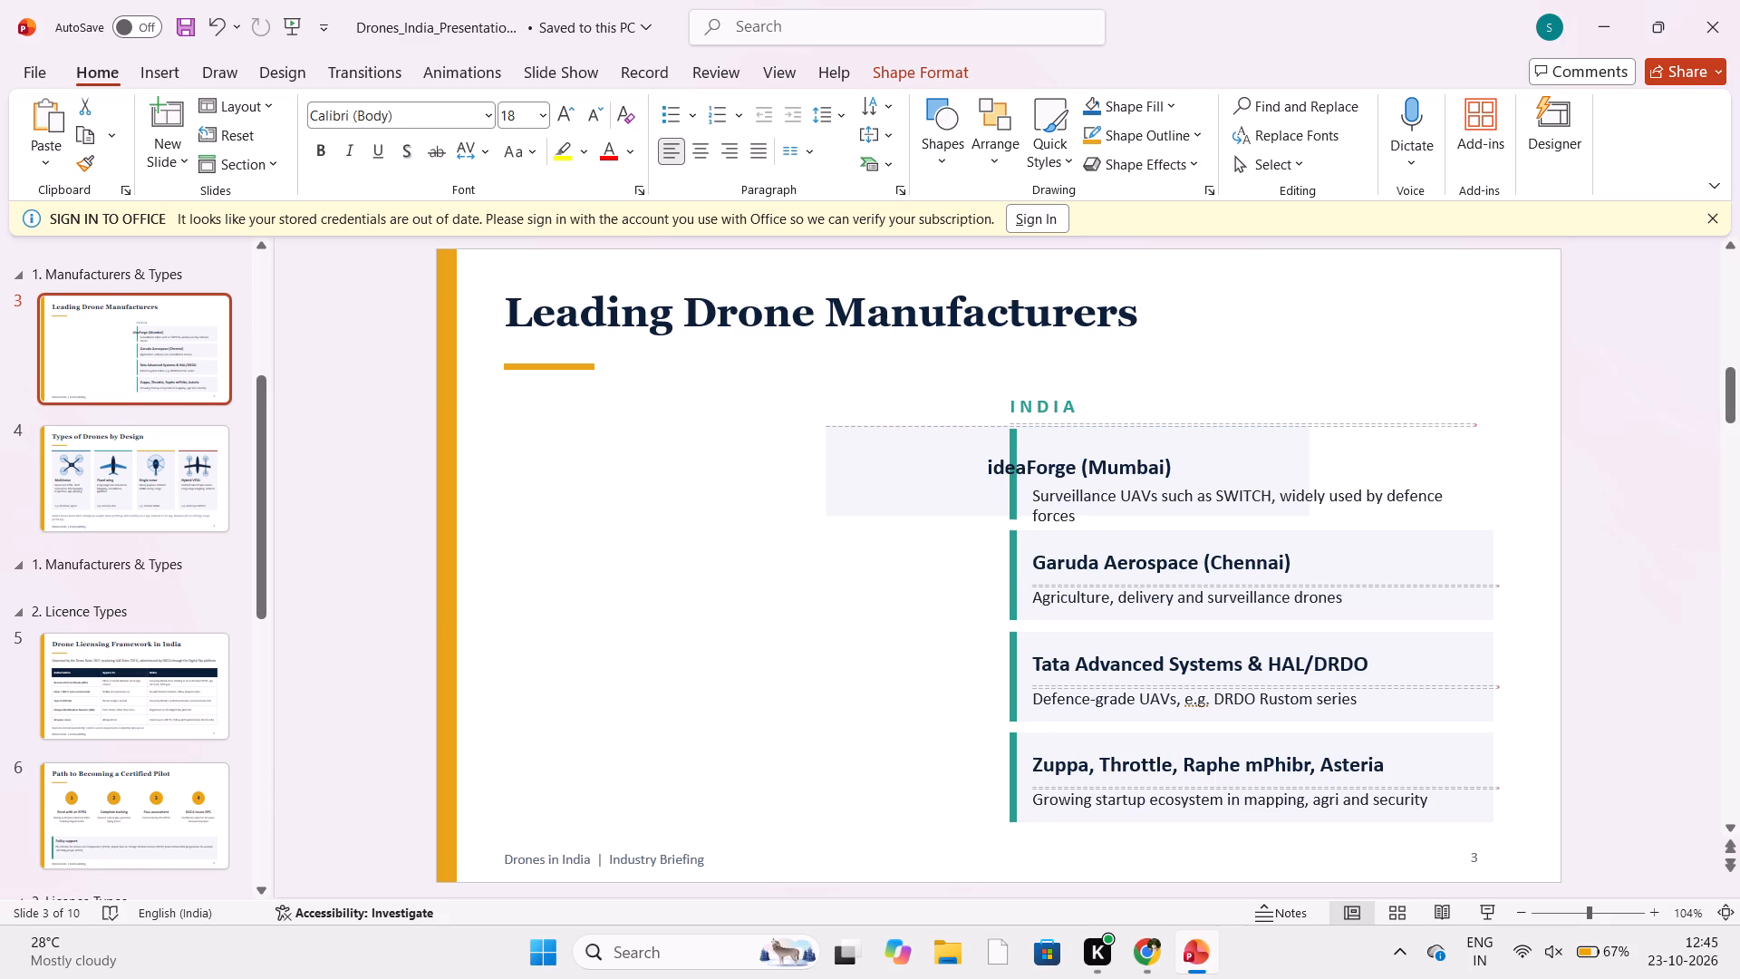
pyautogui.moveTo(1291, 449); pyautogui.dragTo(987, 466)
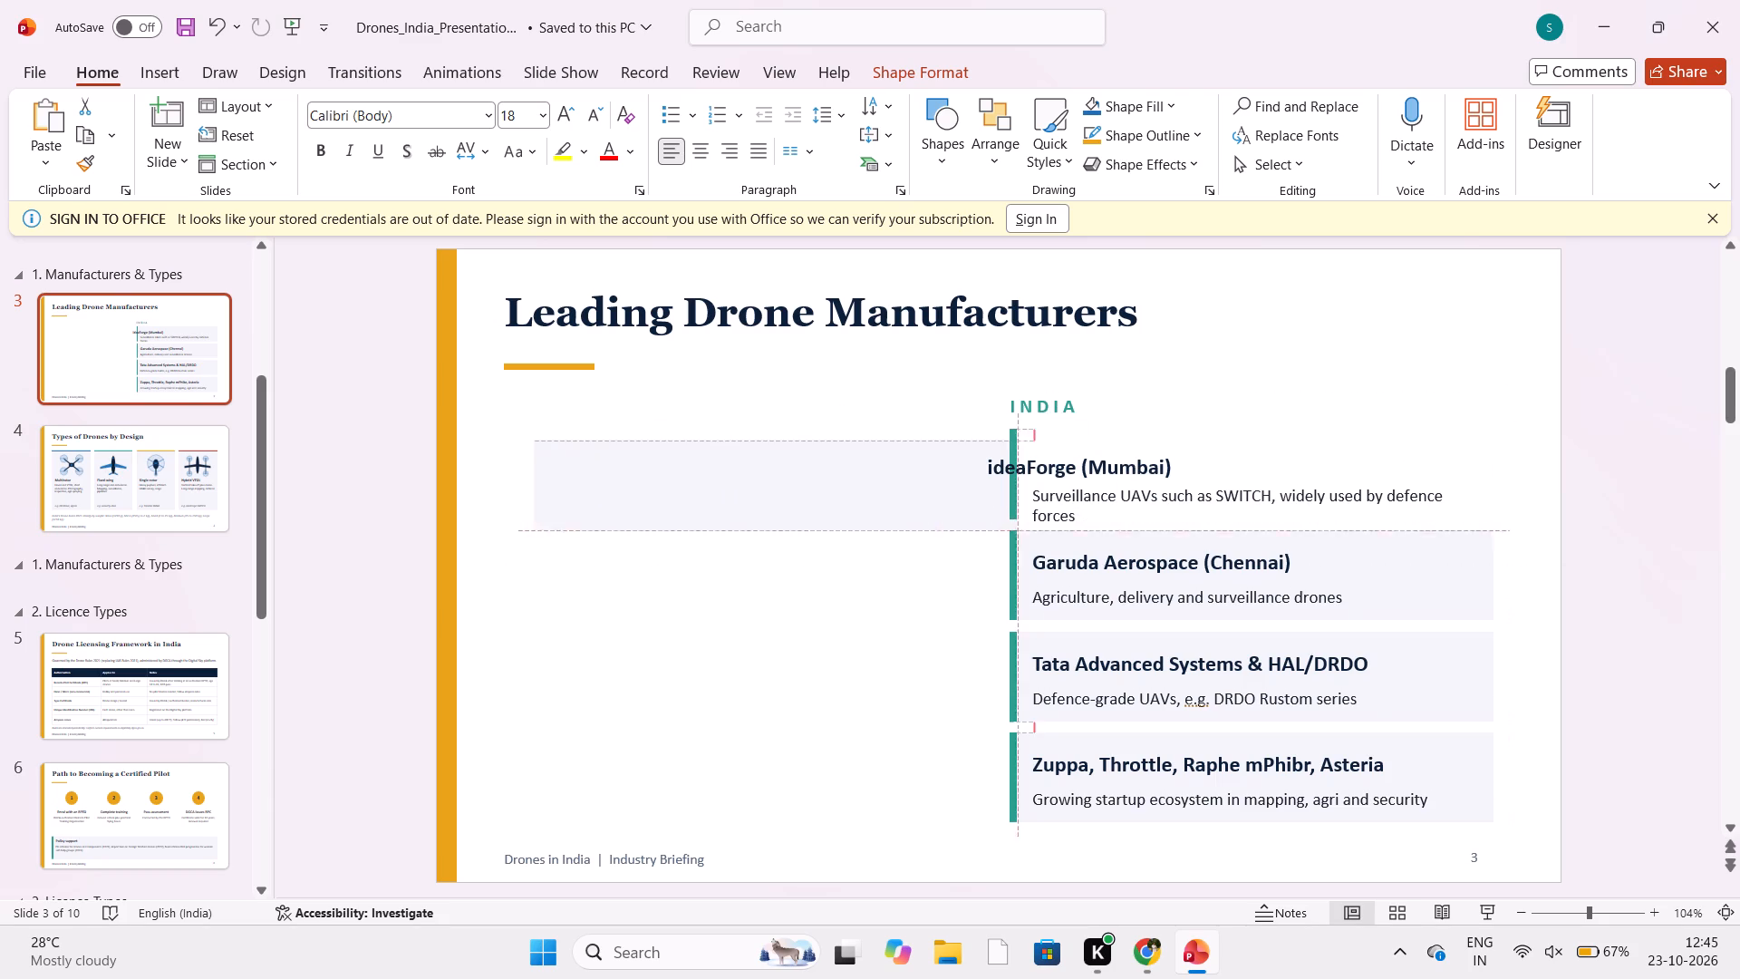
pyautogui.moveTo(987, 466); pyautogui.dragTo(960, 470)
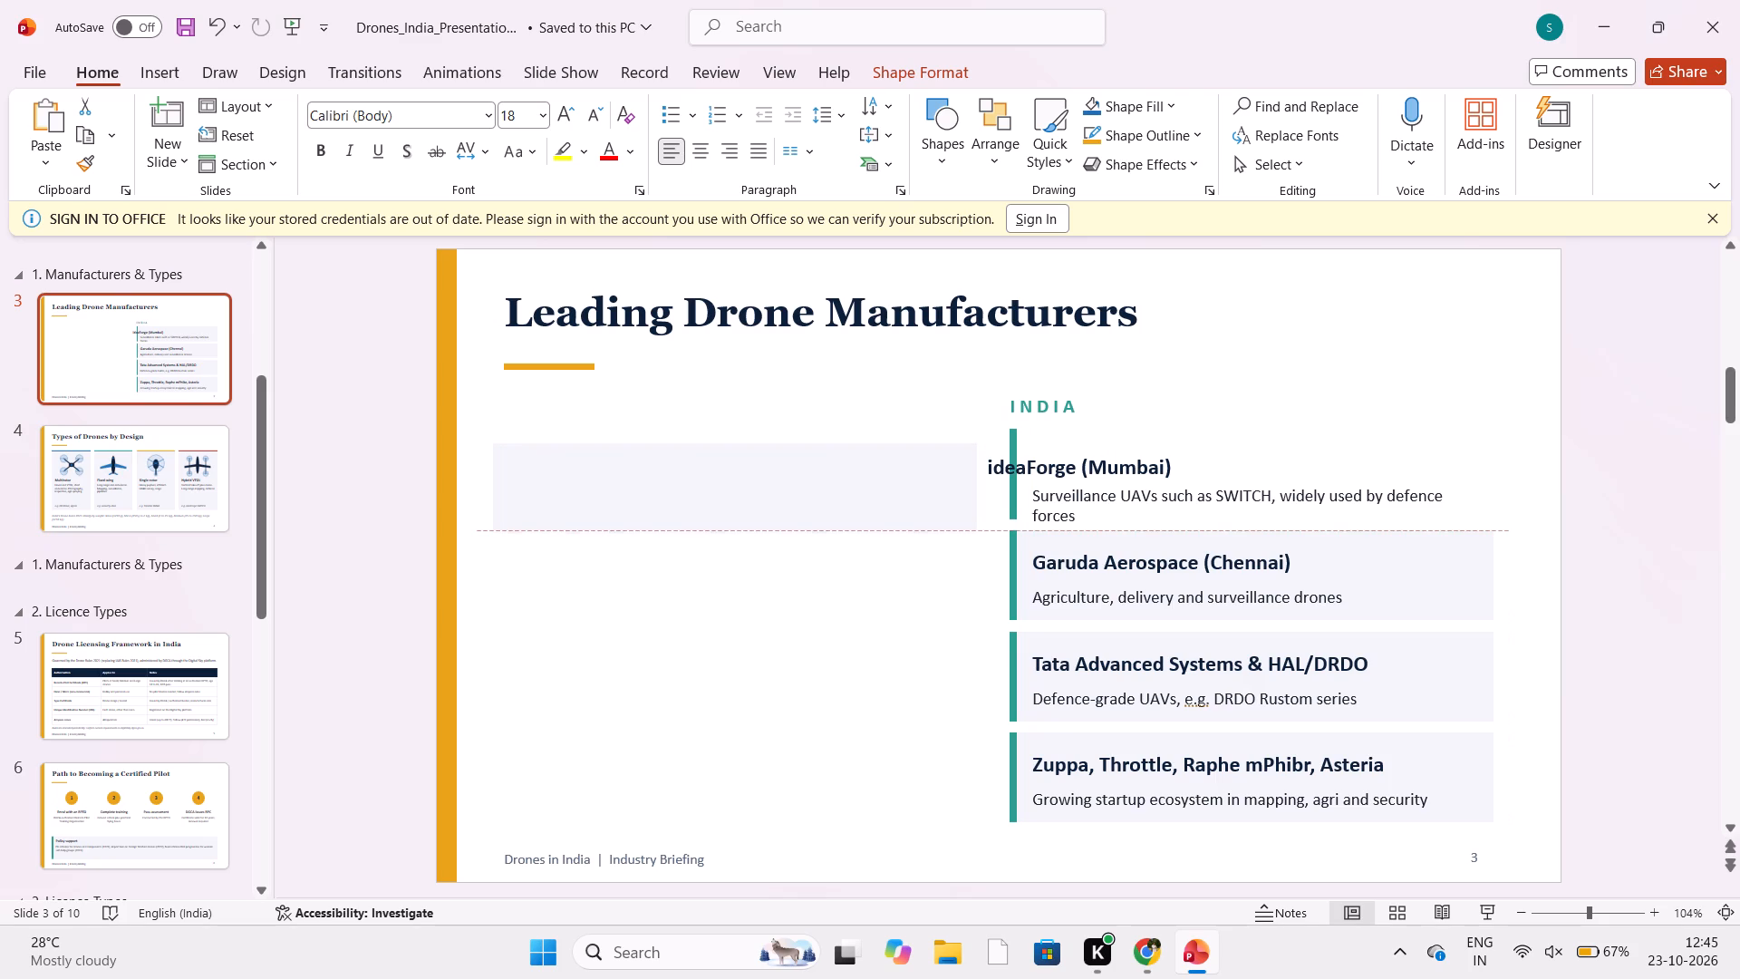
pyautogui.moveTo(960, 470); pyautogui.dragTo(967, 446)
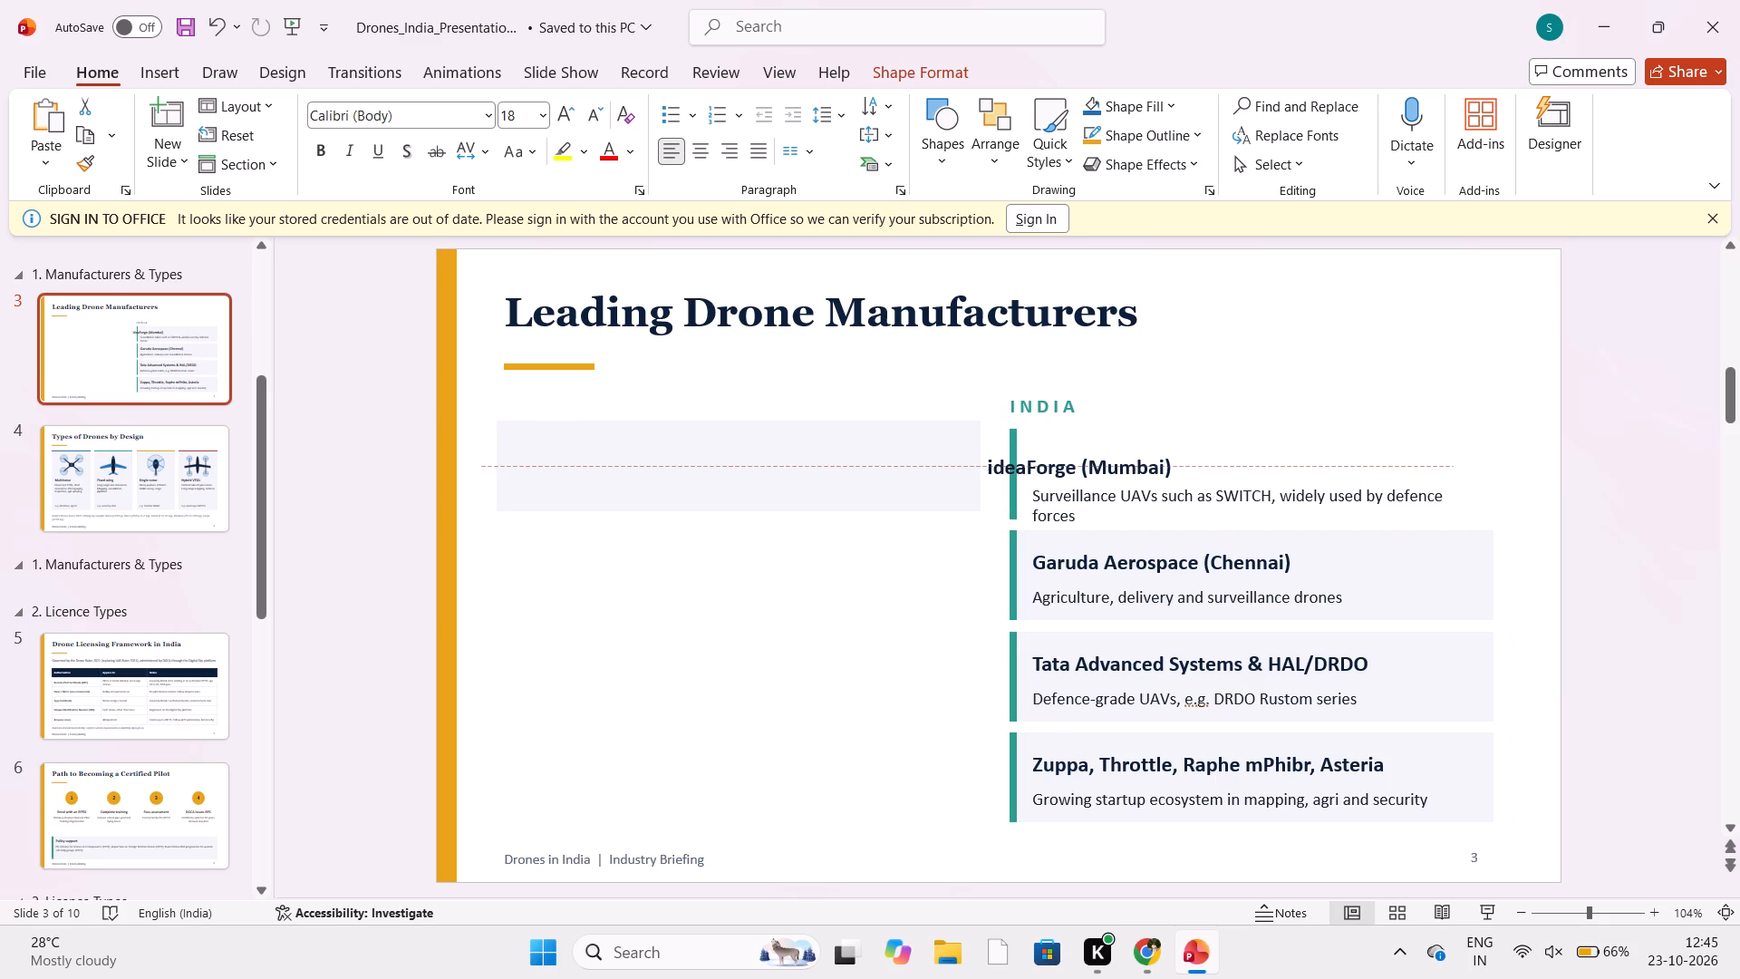
pyautogui.moveTo(967, 446); pyautogui.dragTo(970, 452)
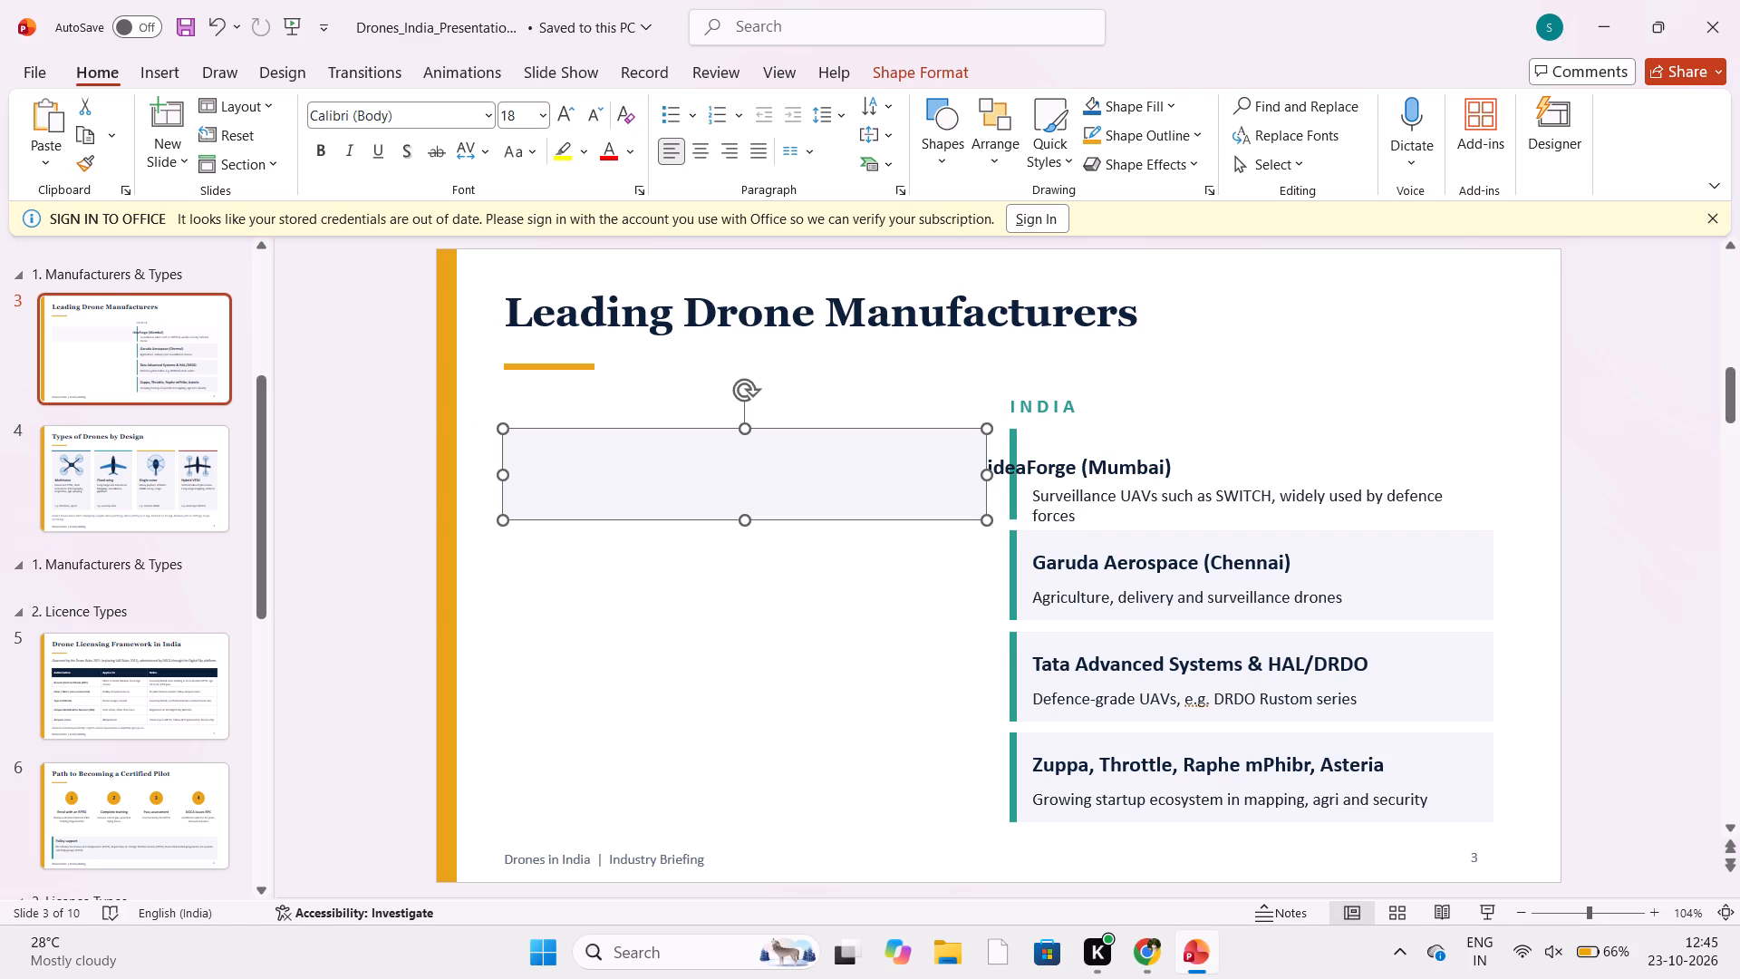
# Move the ideaForge card's green accent bar onto the left edge of its relocated background box.
pyautogui.click(1015, 448)
pyautogui.click(1015, 438)
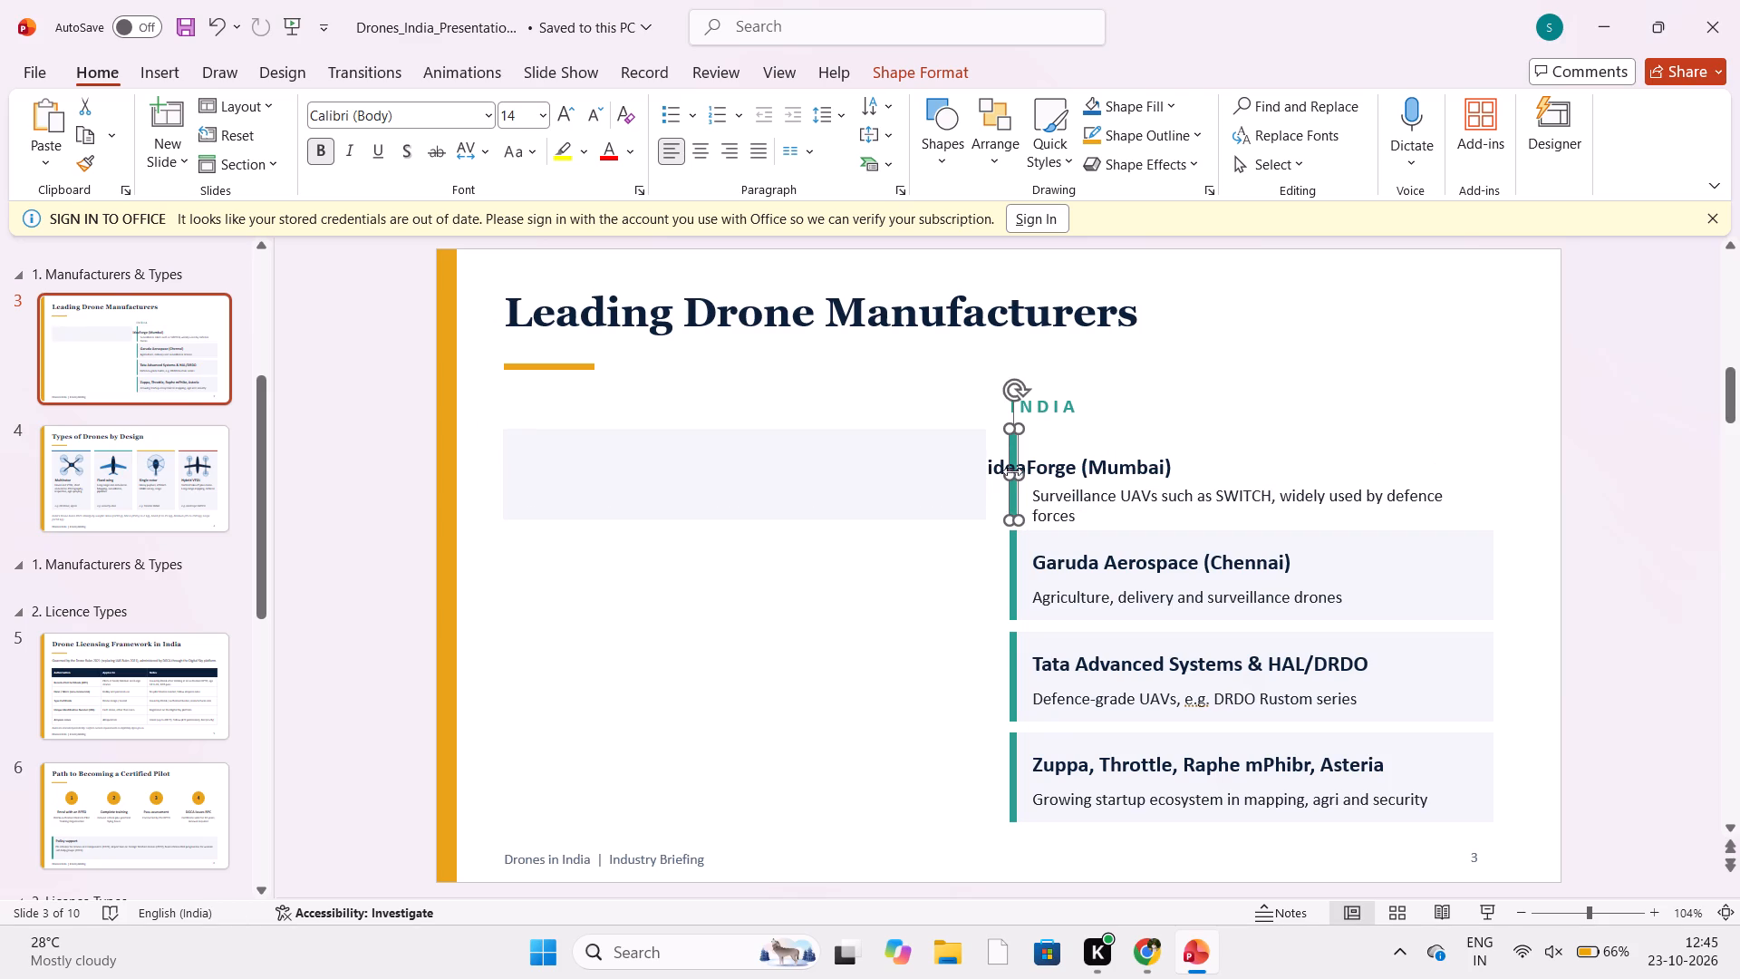
pyautogui.moveTo(1011, 449); pyautogui.dragTo(568, 466)
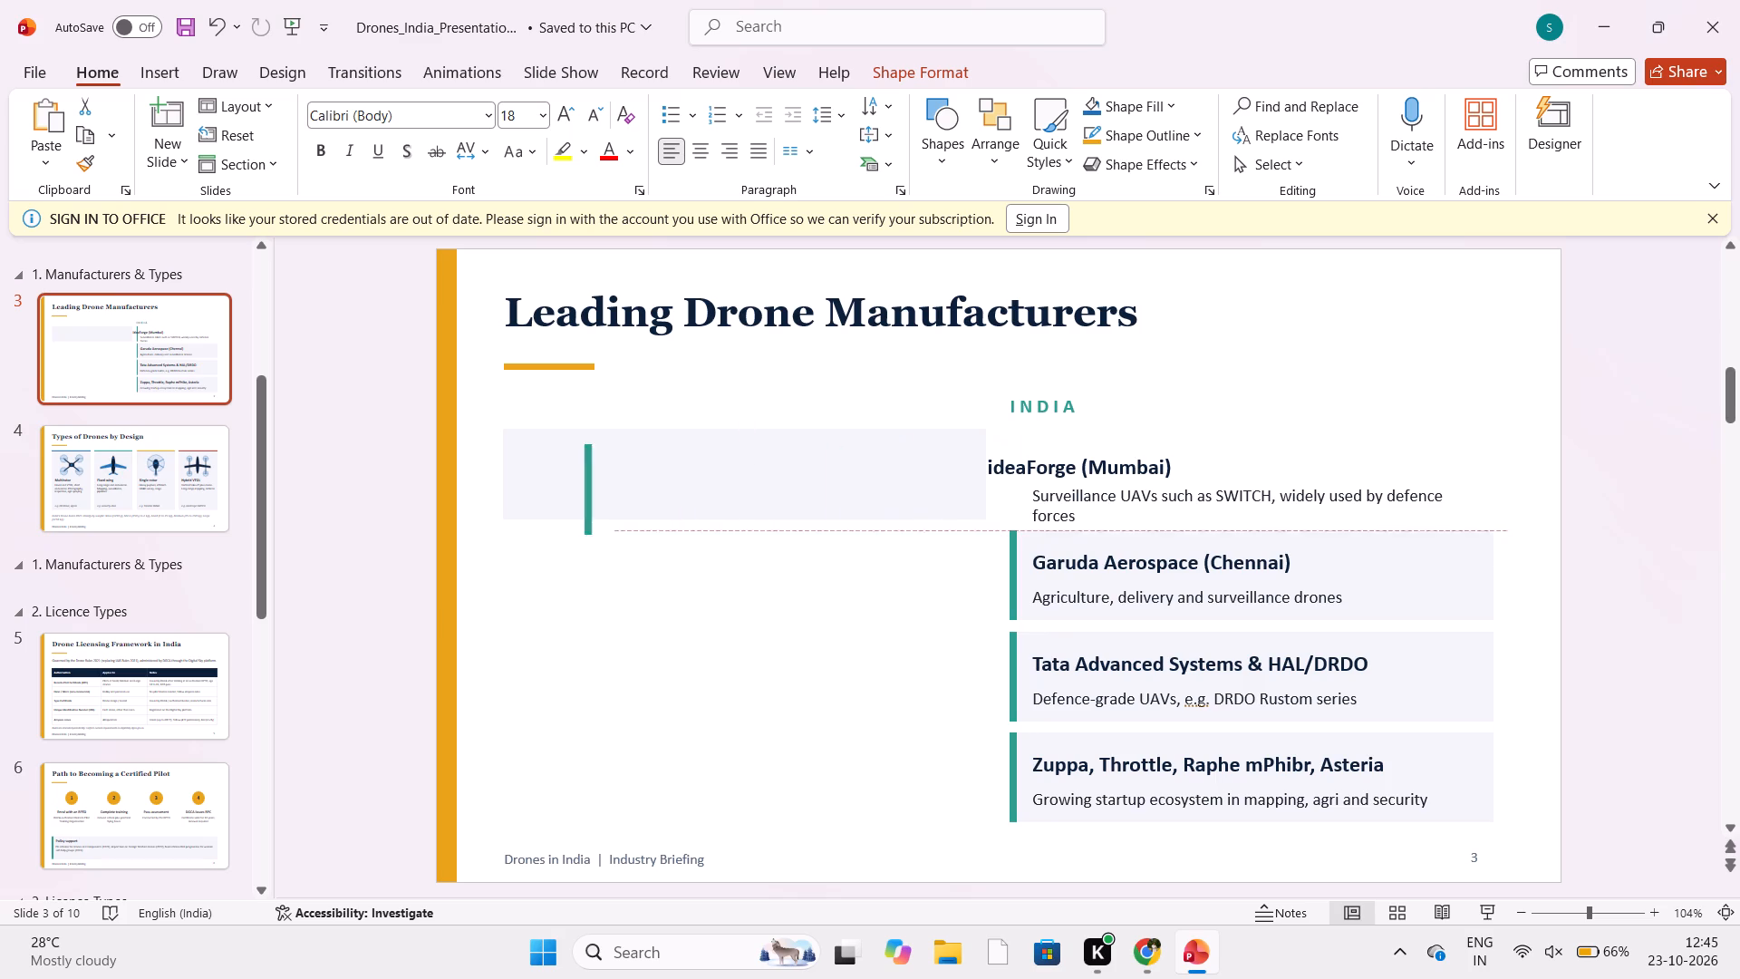
pyautogui.moveTo(568, 466); pyautogui.dragTo(501, 453)
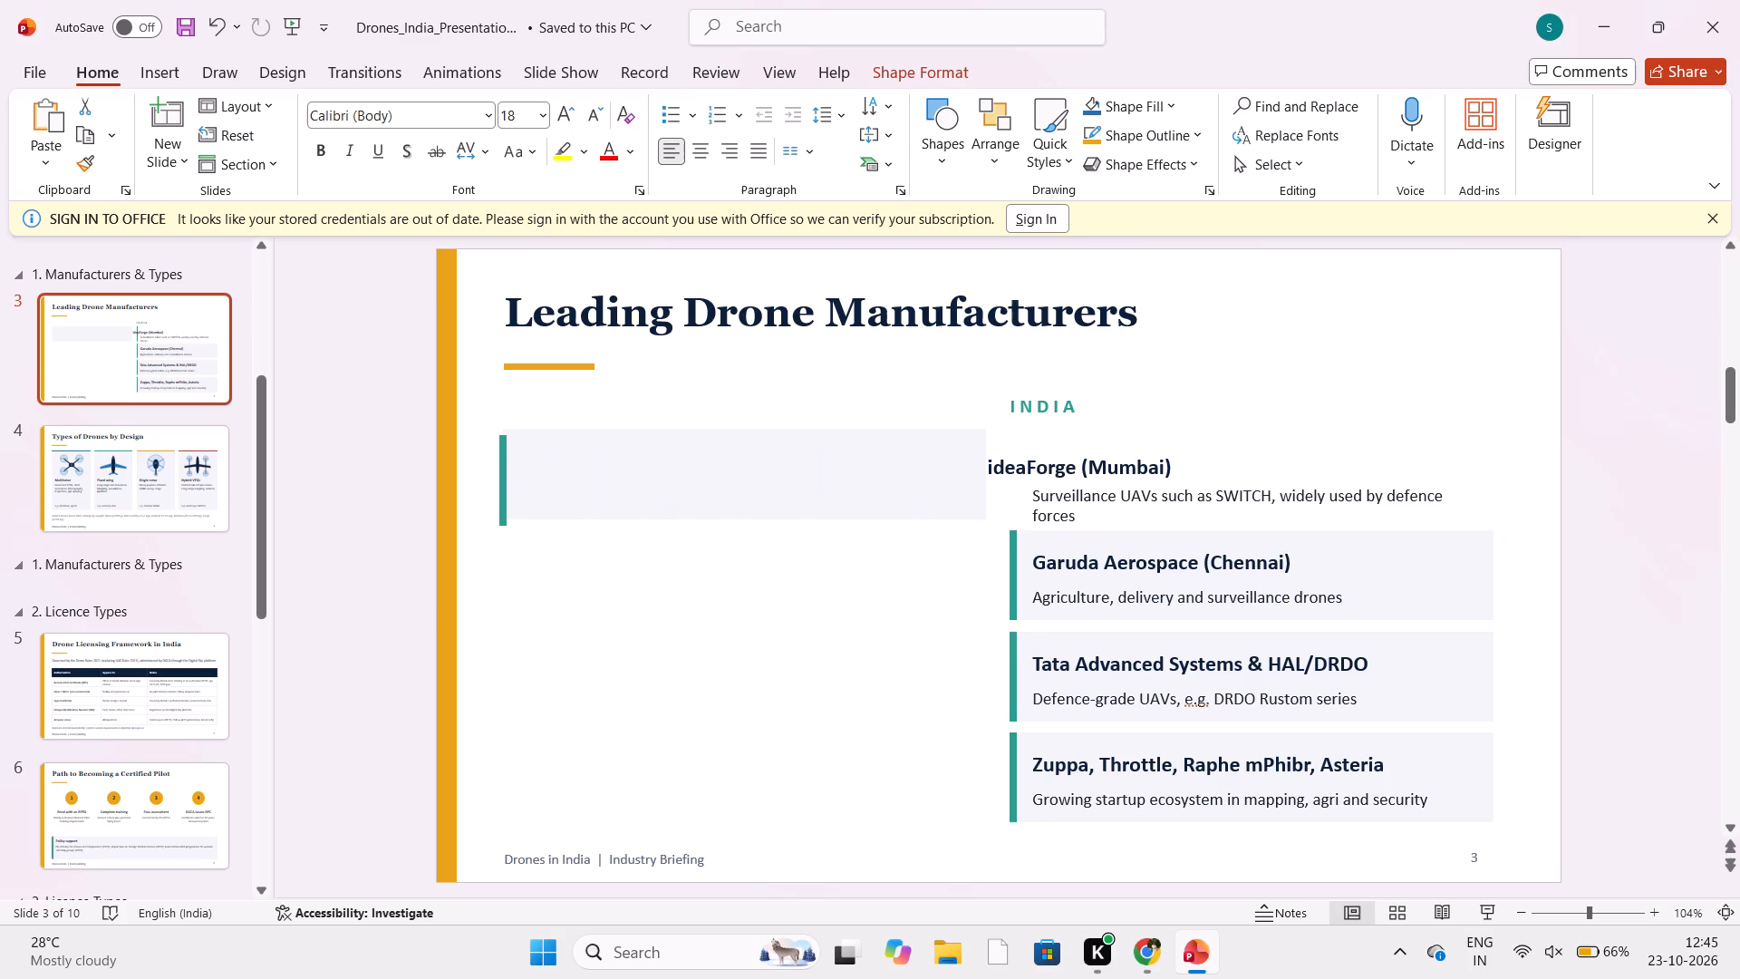
pyautogui.moveTo(501, 453); pyautogui.dragTo(501, 450)
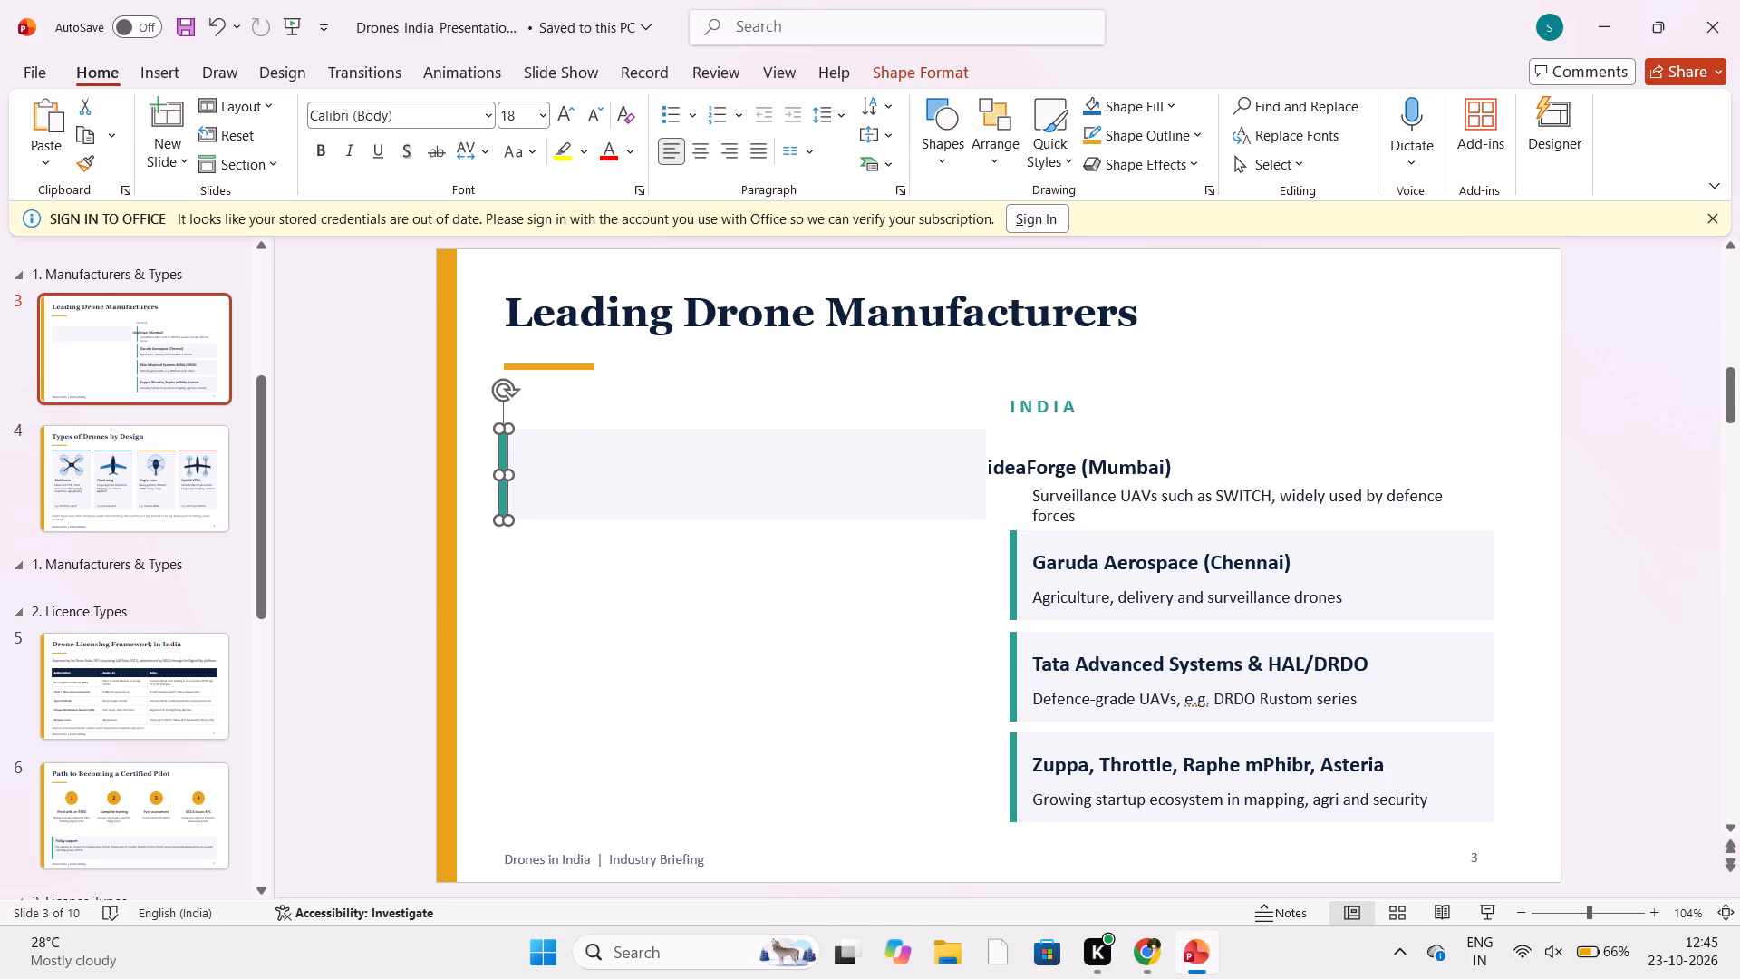
# Move the "ideaForge (Mumbai)" heading into the upper part of its relocated card, just beside the accent bar.
pyautogui.click(1058, 476)
pyautogui.moveTo(1231, 467); pyautogui.dragTo(1216, 467)
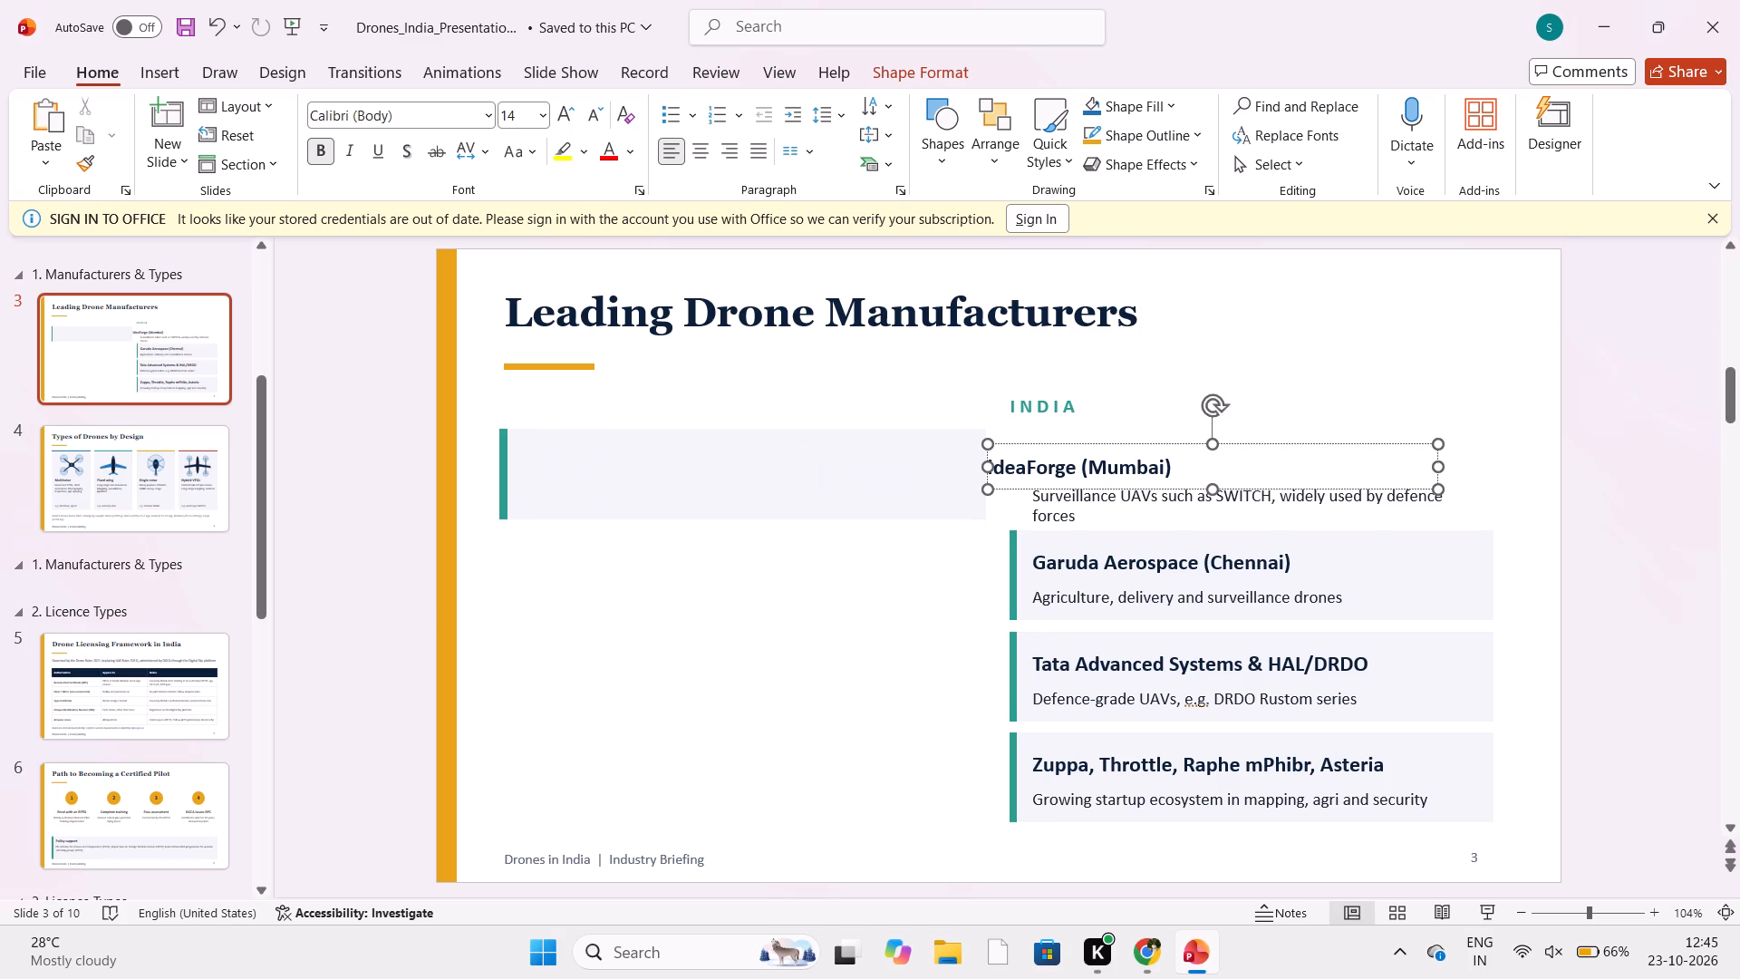
pyautogui.moveTo(1216, 467); pyautogui.dragTo(756, 450)
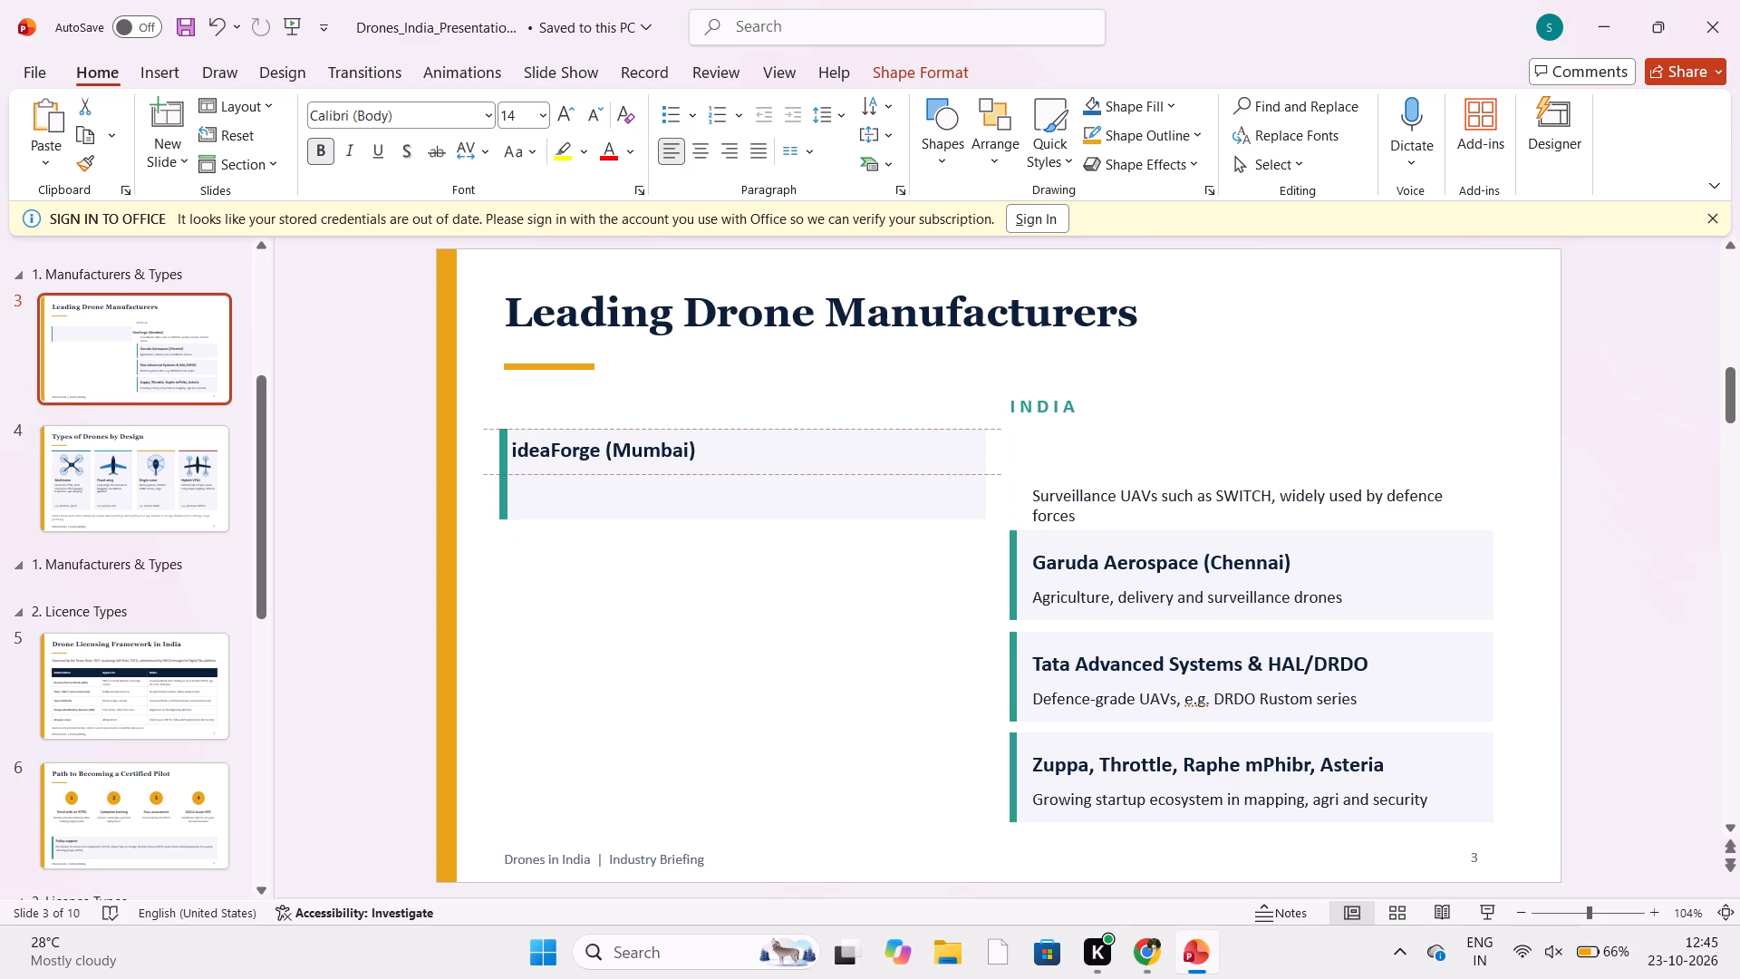
pyautogui.moveTo(756, 450); pyautogui.dragTo(765, 451)
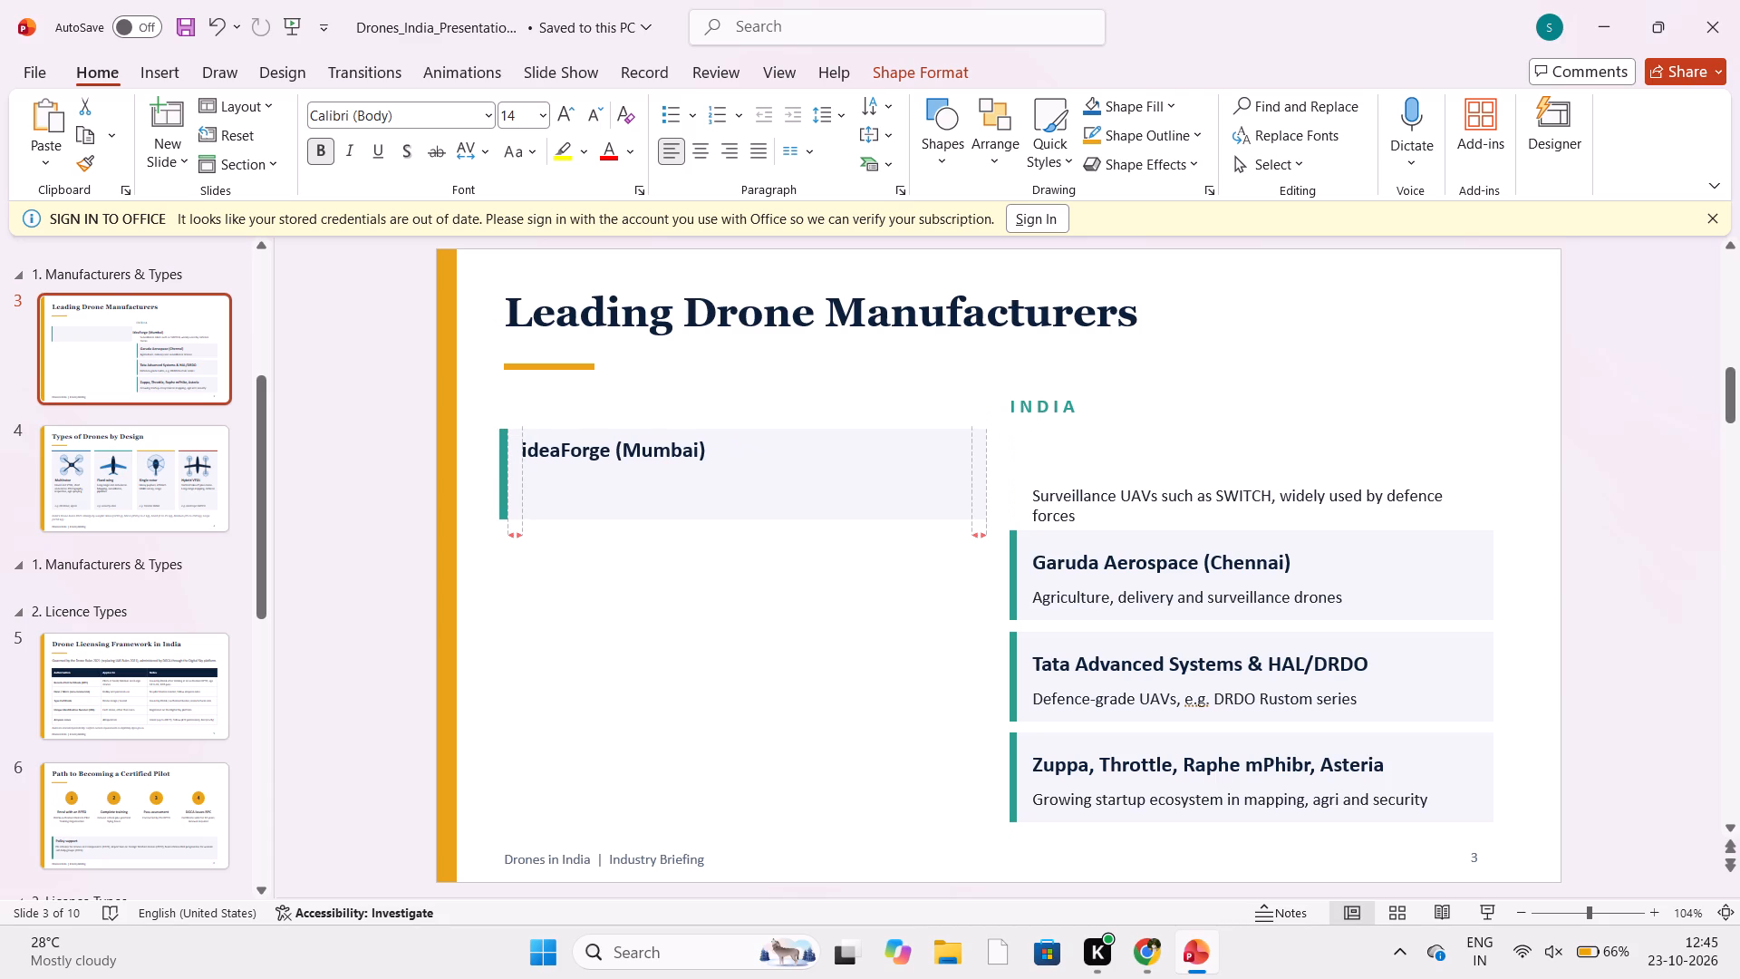
pyautogui.moveTo(765, 451); pyautogui.dragTo(766, 453)
# Move the ideaForge description about surveillance UAVs such as SWITCH into its relocated card, directly beneath the "ideaForge (Mumbai)" heading.
pyautogui.click(1172, 503)
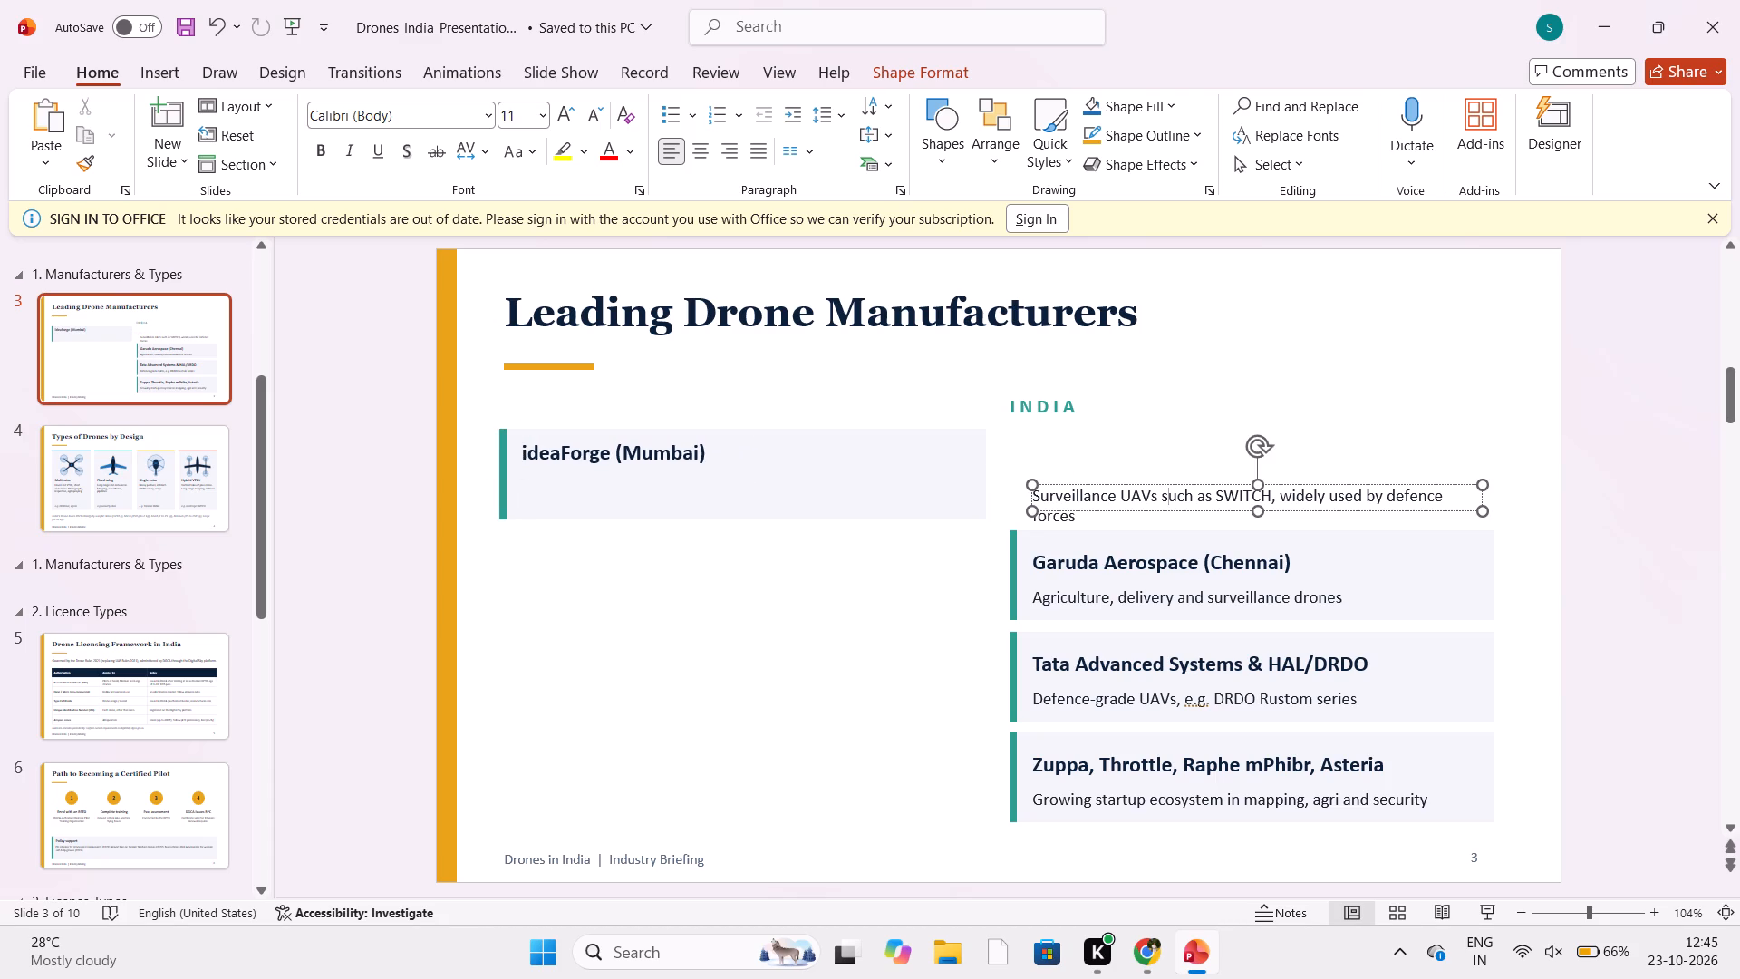
pyautogui.click(1601, 542)
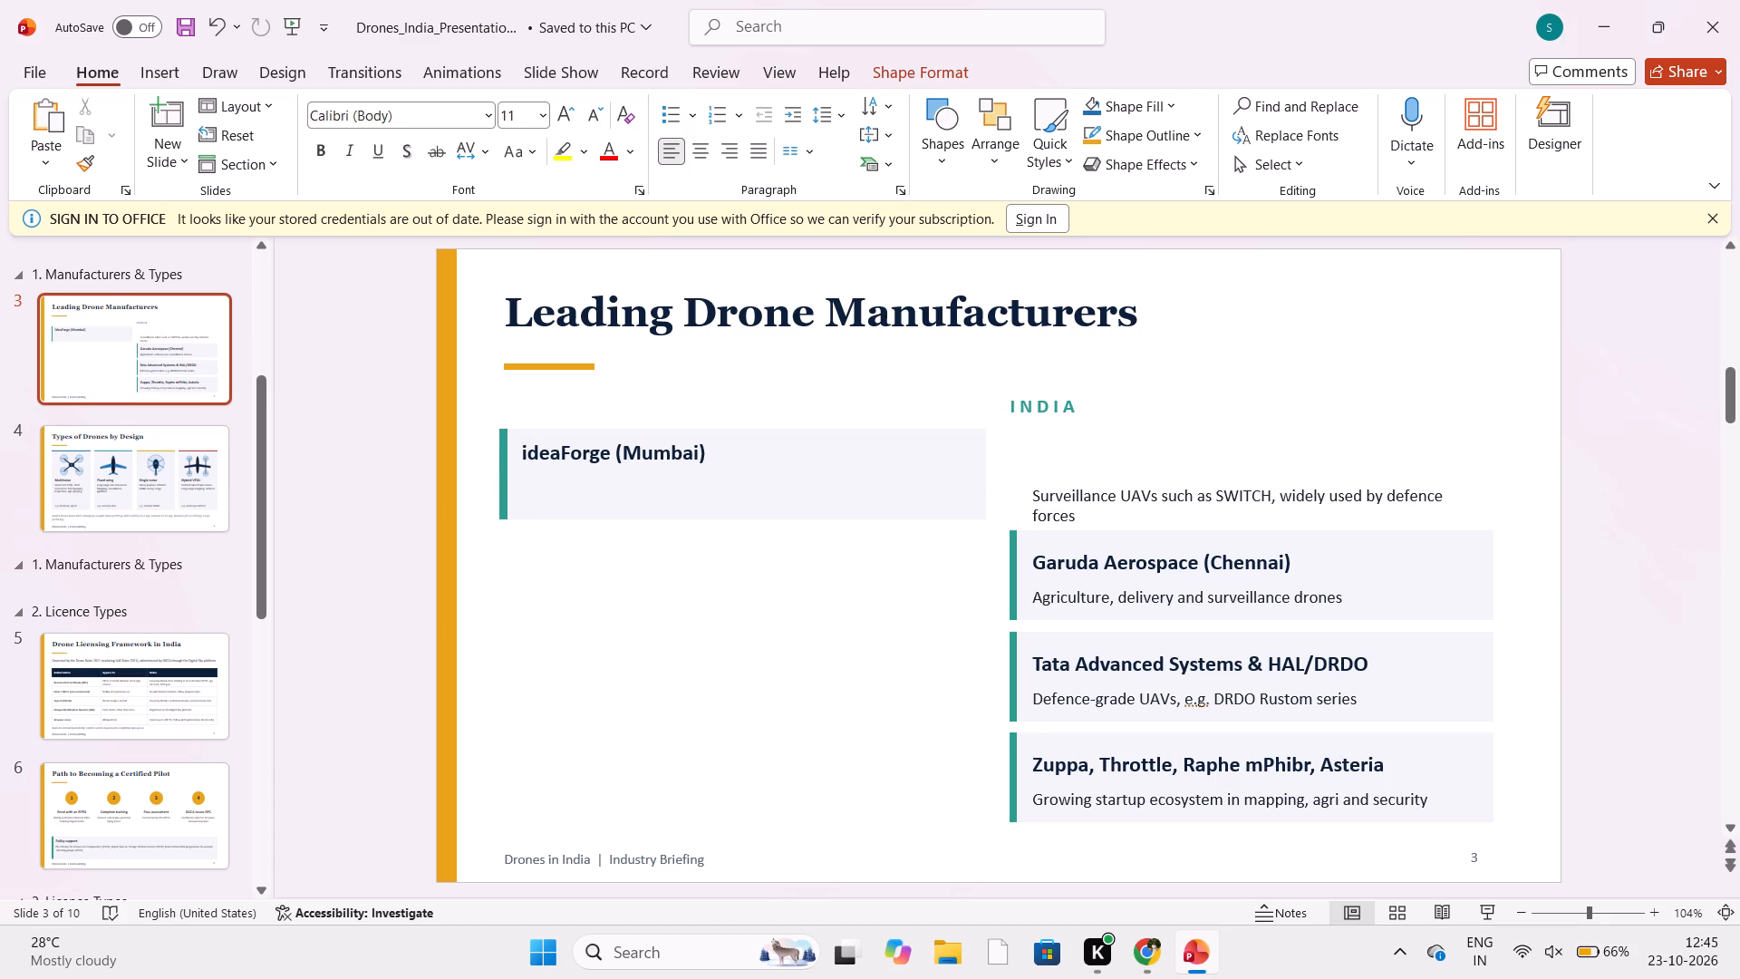
pyautogui.click(1378, 497)
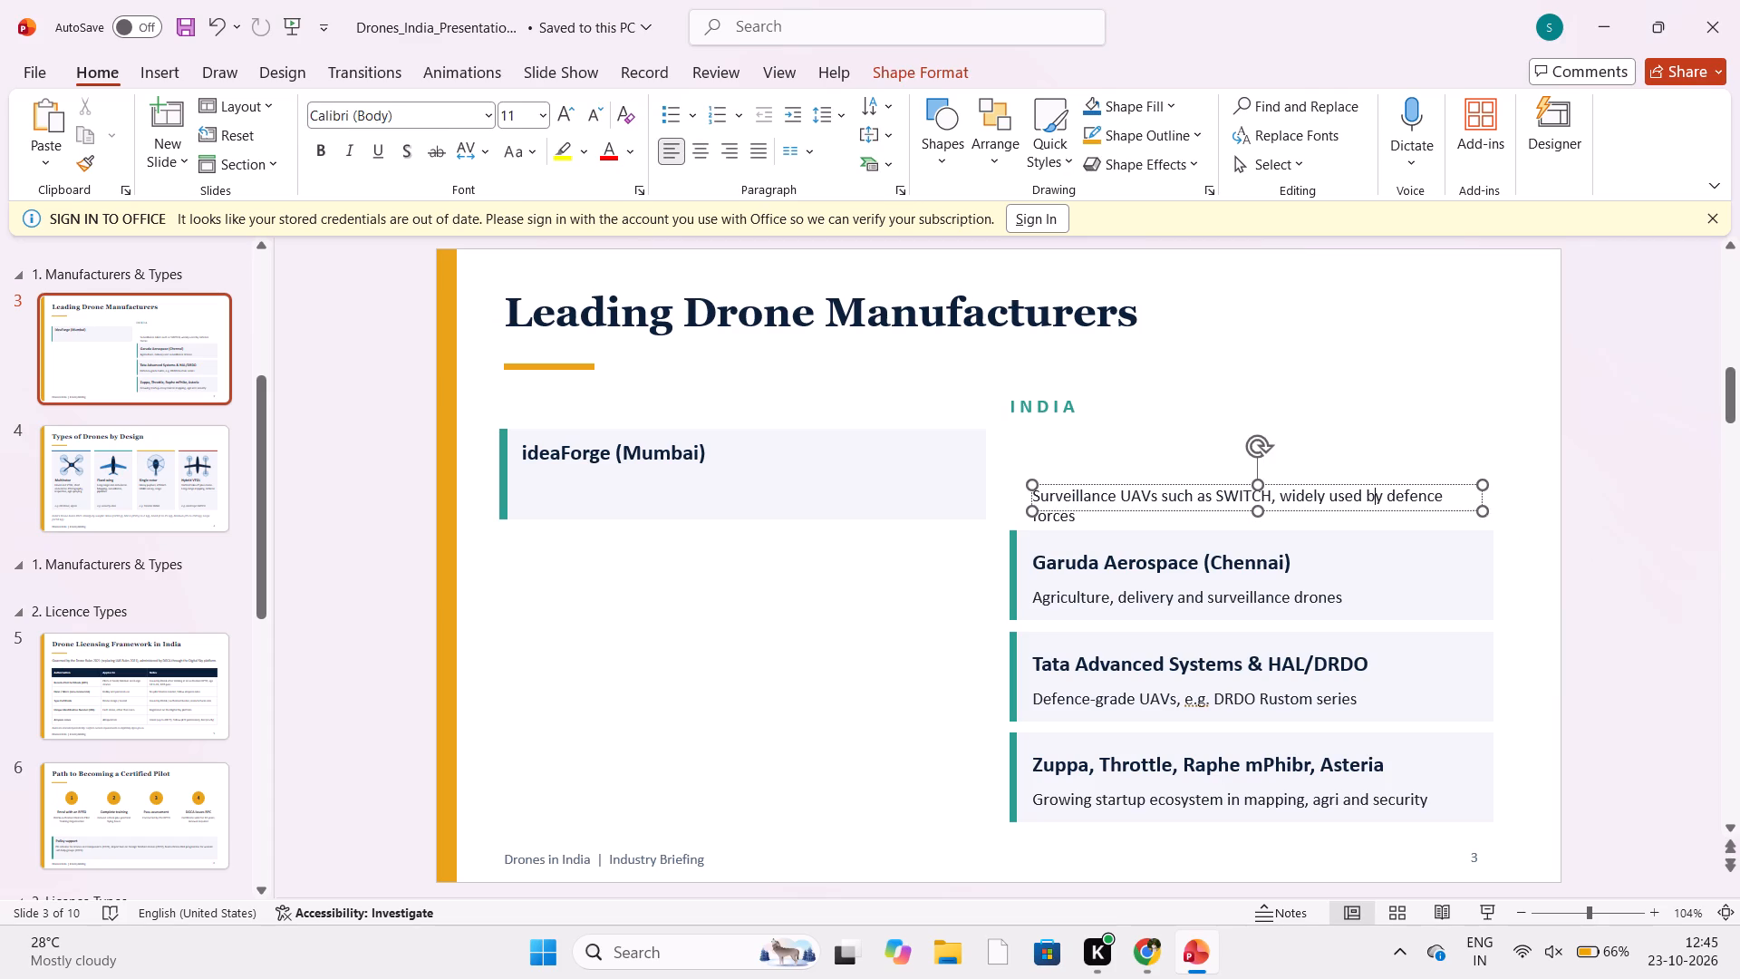
pyautogui.click(1687, 525)
pyautogui.click(1212, 517)
pyautogui.moveTo(1462, 498); pyautogui.dragTo(1056, 489)
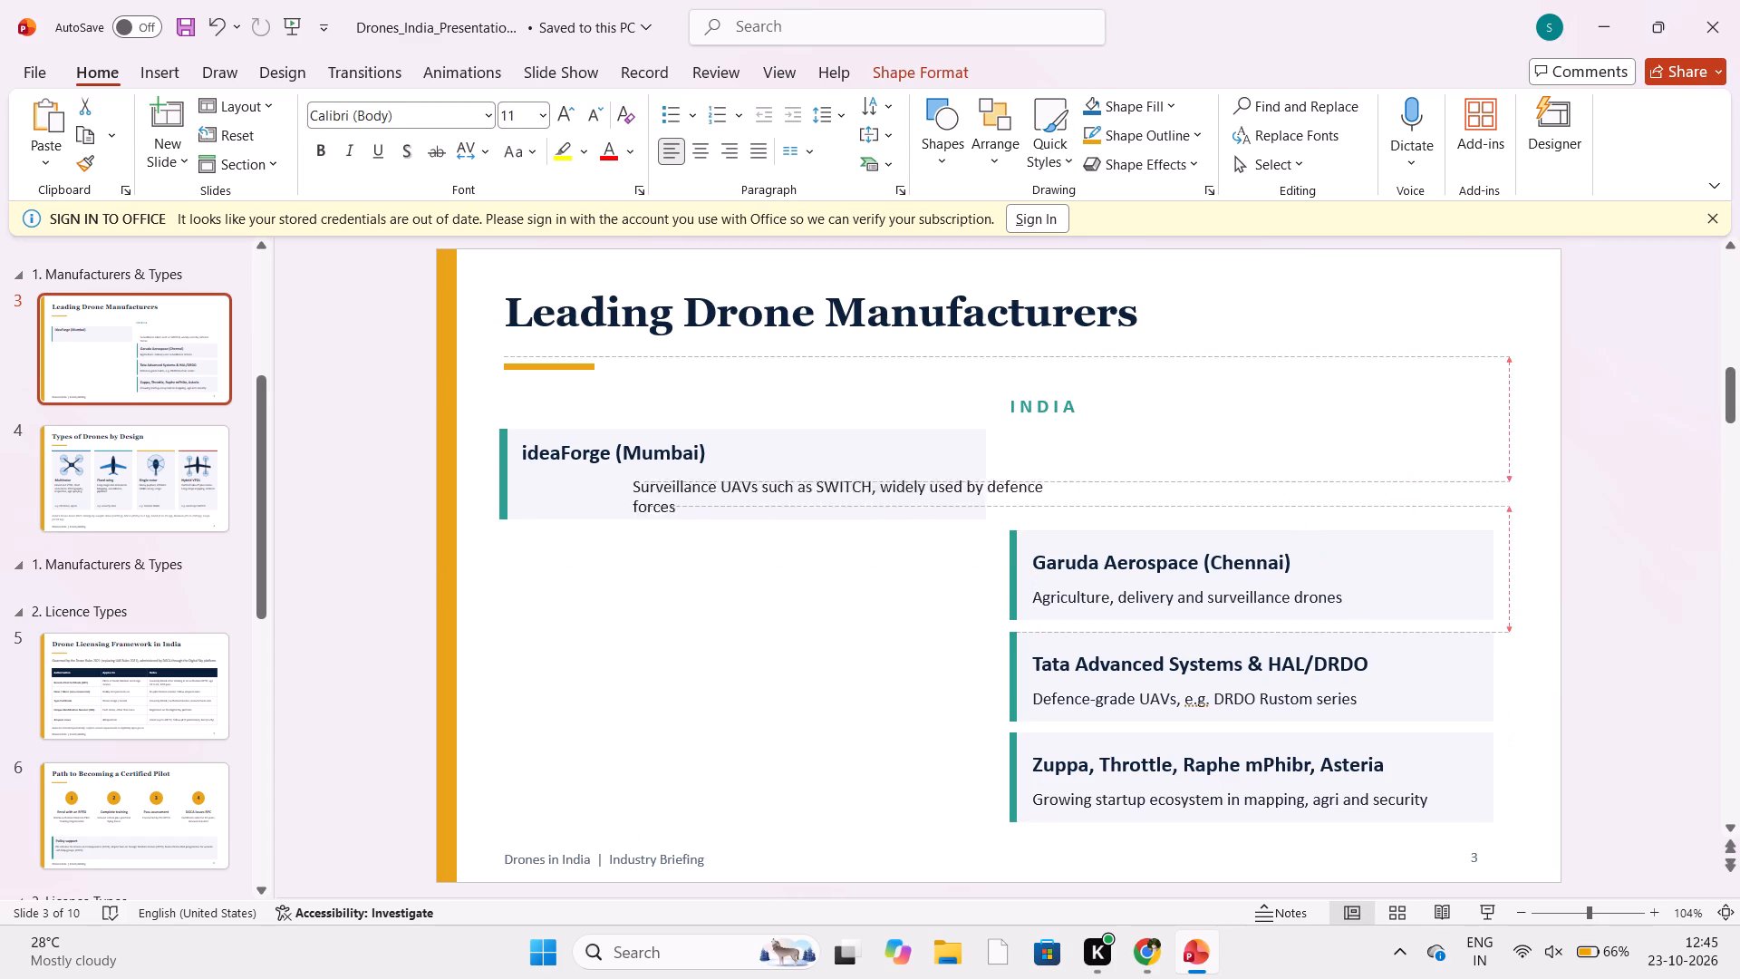
pyautogui.moveTo(1056, 489); pyautogui.dragTo(952, 482)
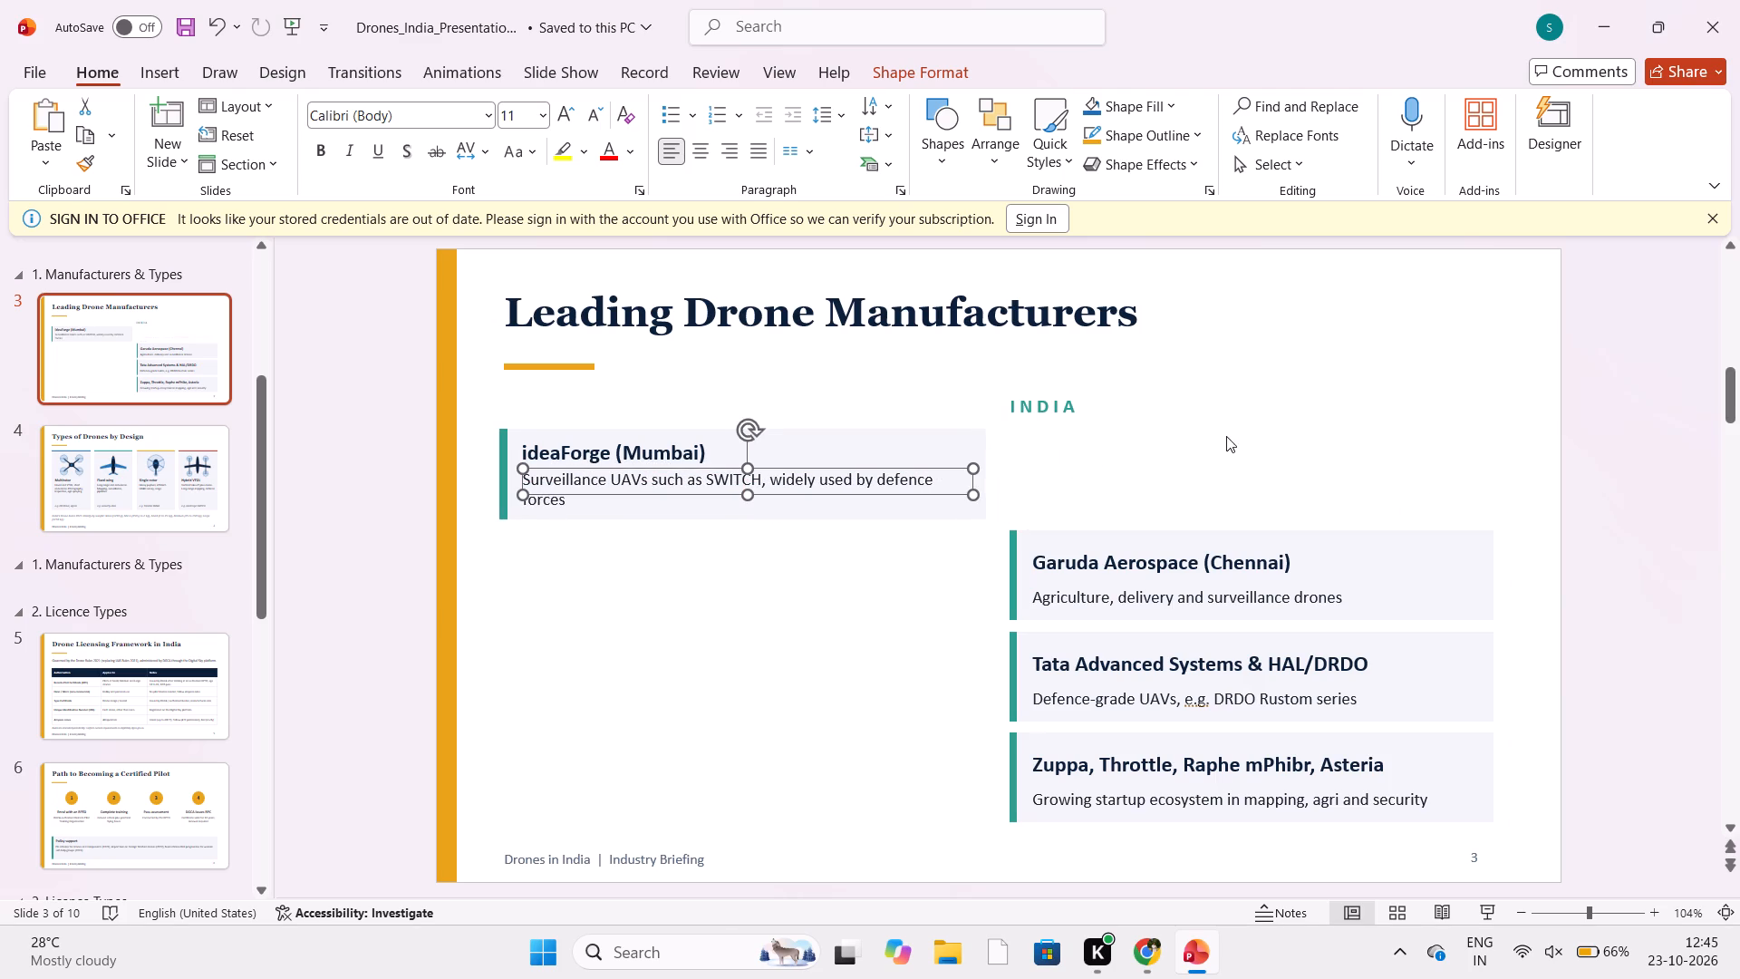
pyautogui.click(1402, 457)
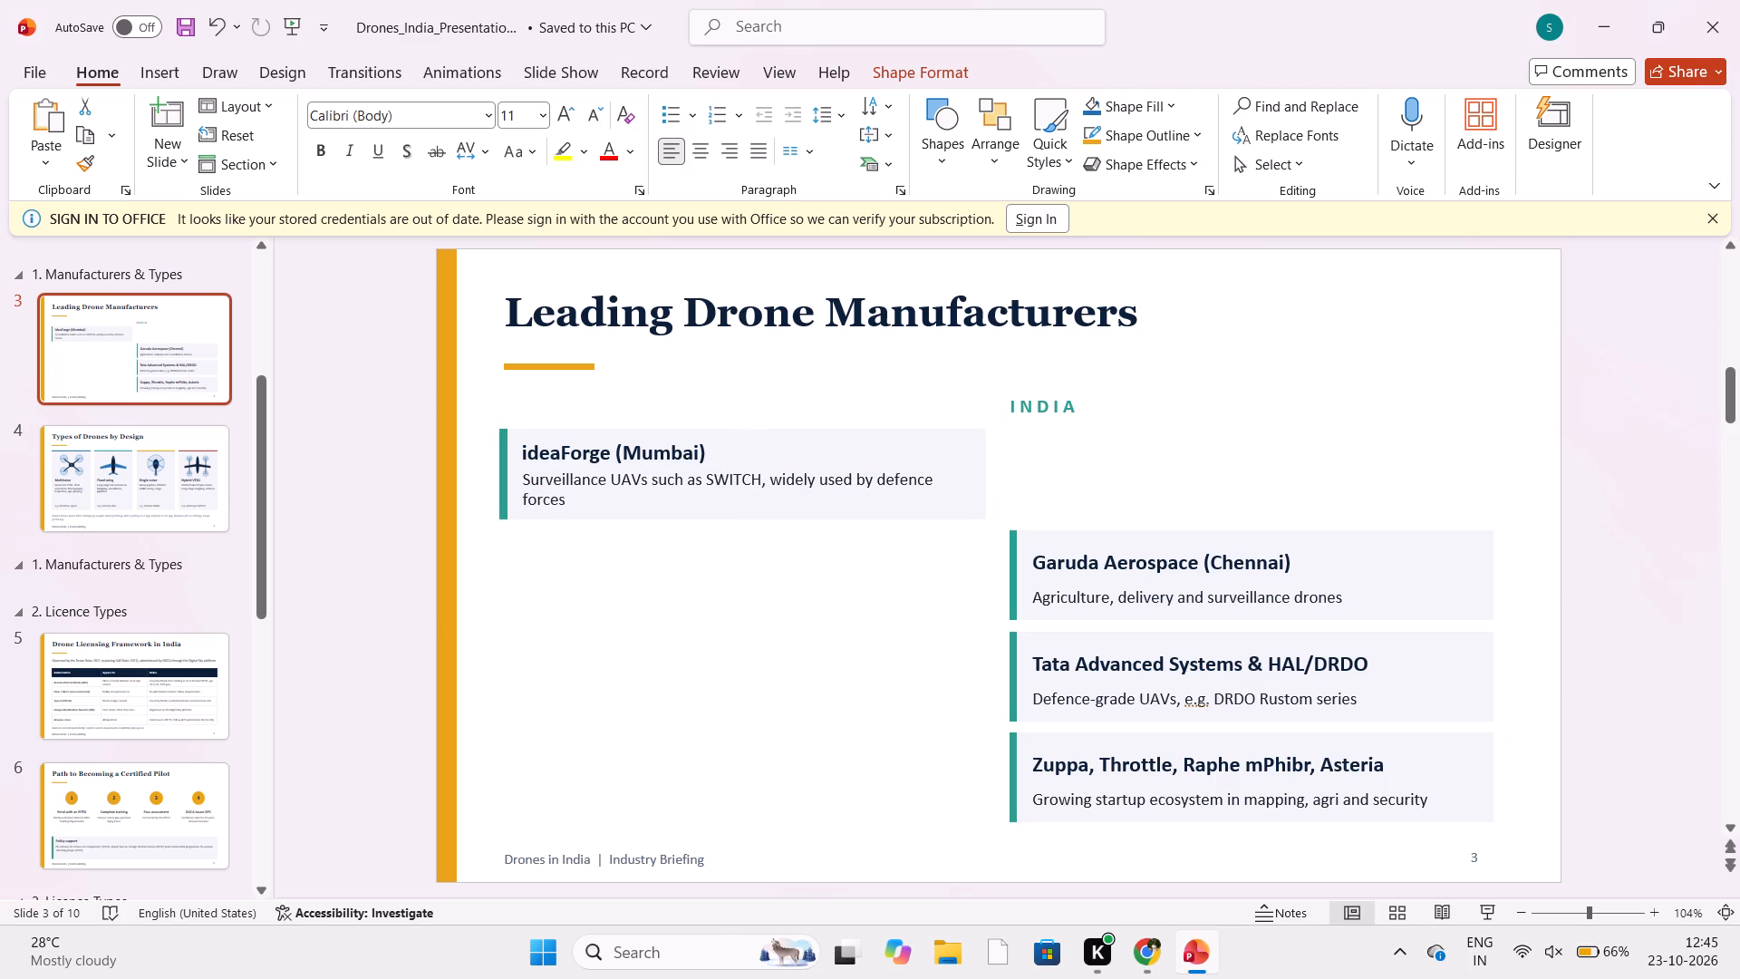
# Move the "Garuda Aerospace (Chennai)" heading into the empty left column of the slide, just below the ideaForge card.
pyautogui.click(1451, 555)
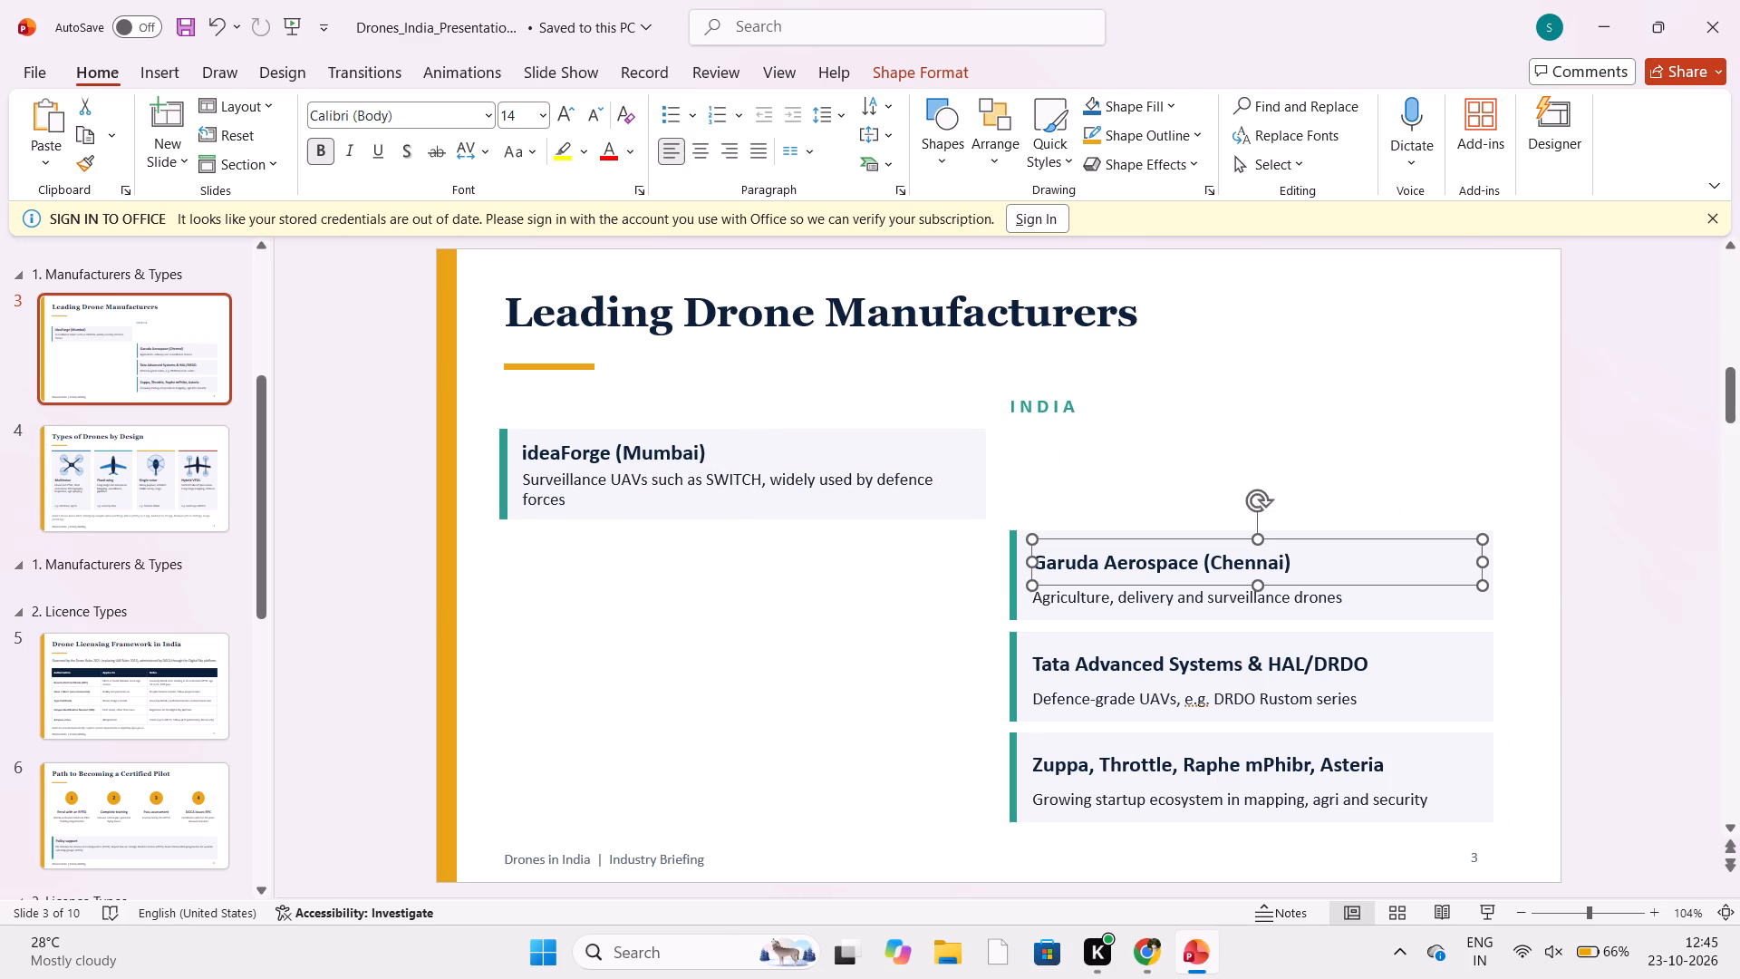
pyautogui.click(1475, 600)
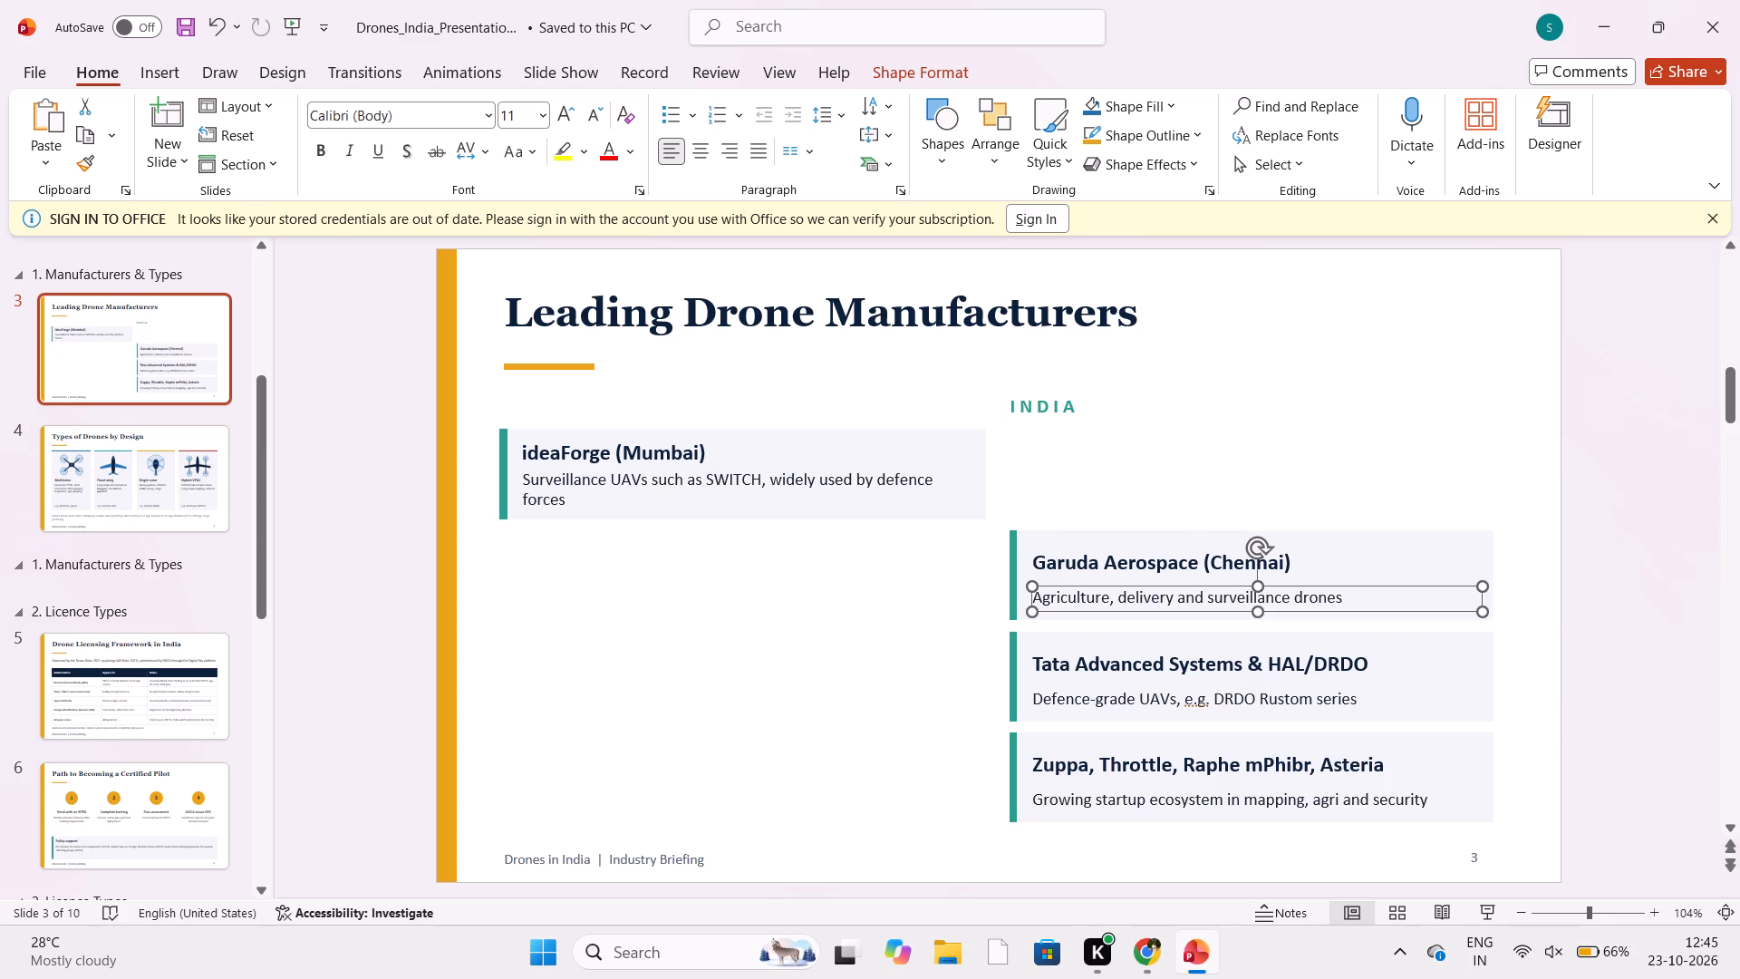
pyautogui.moveTo(1407, 548); pyautogui.dragTo(905, 550)
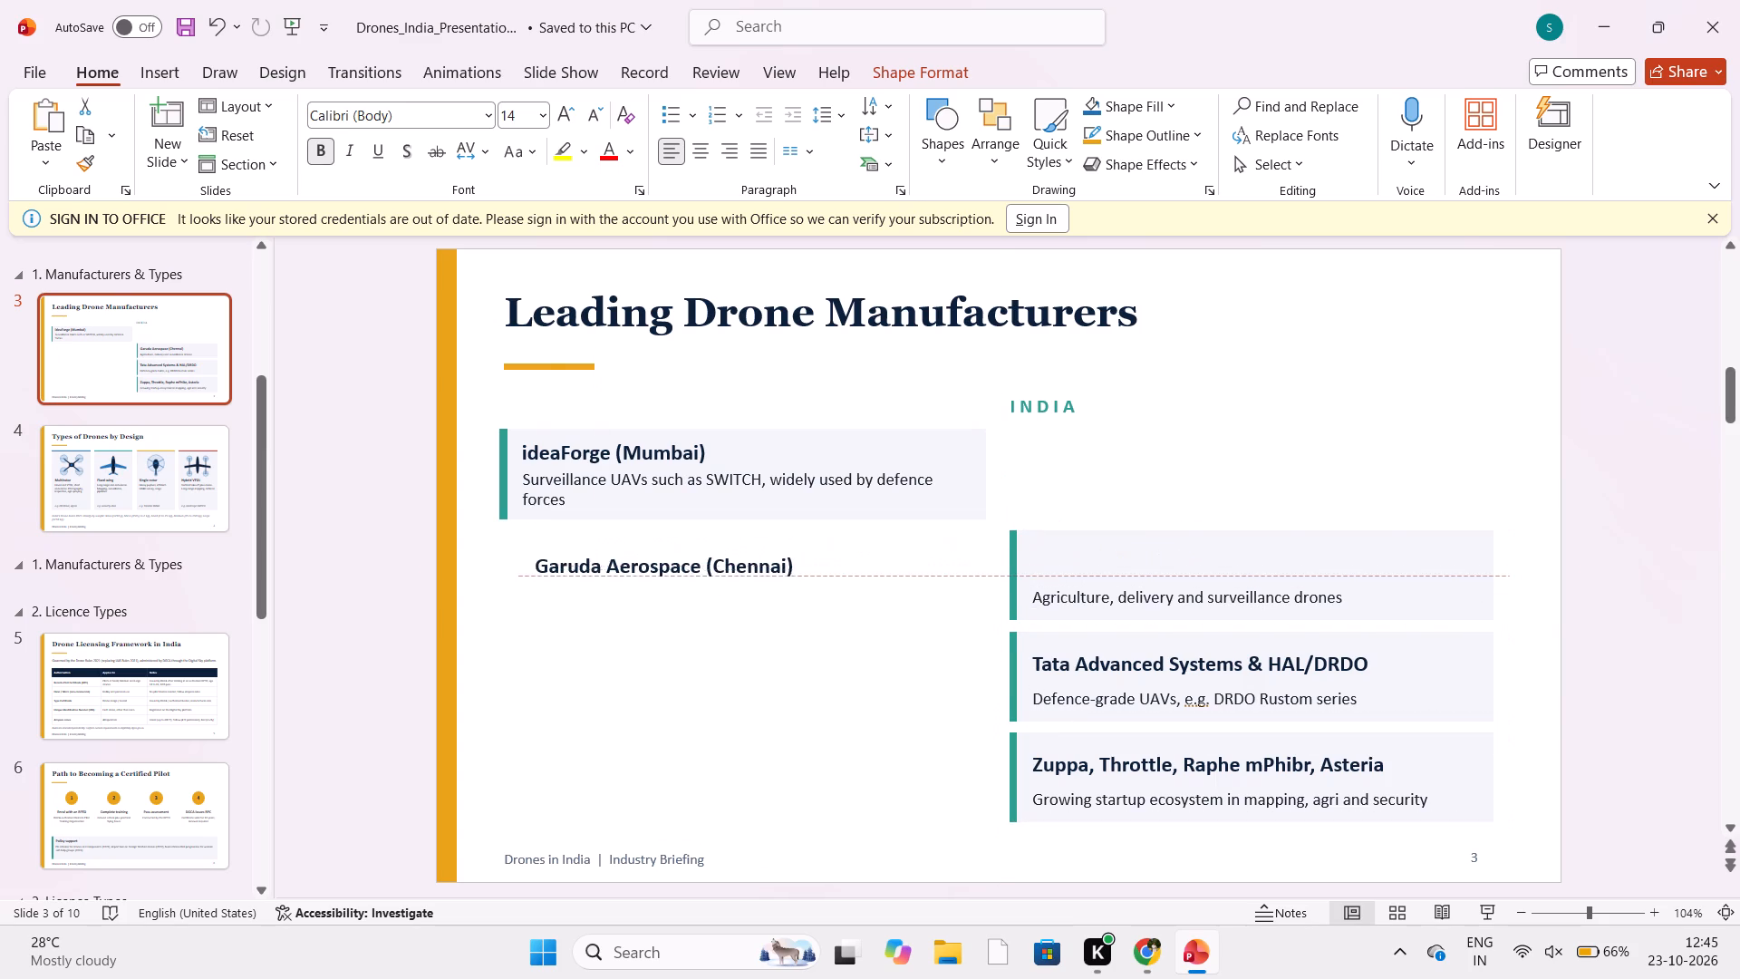
pyautogui.moveTo(905, 550); pyautogui.dragTo(894, 538)
# Move the Garuda Aerospace card's background box behind its relocated heading and place its green accent bar on the box's left edge.
pyautogui.moveTo(1386, 559); pyautogui.dragTo(889, 560)
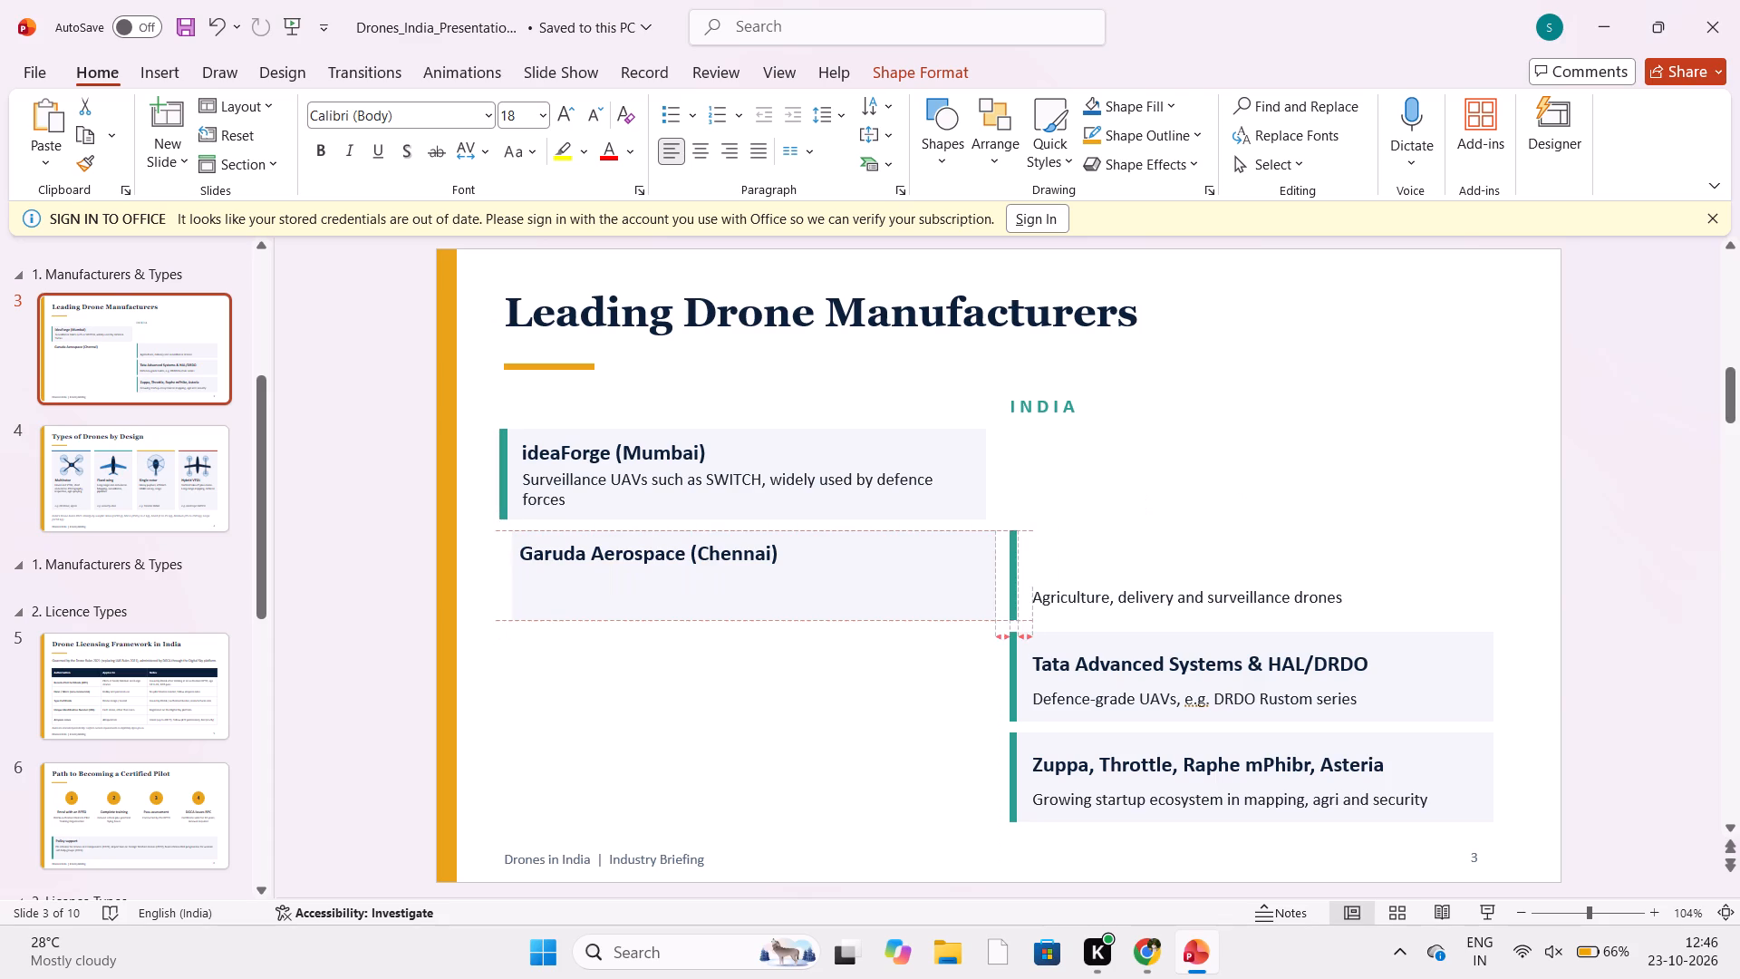
pyautogui.moveTo(889, 560); pyautogui.dragTo(881, 558)
pyautogui.moveTo(881, 558); pyautogui.dragTo(880, 558)
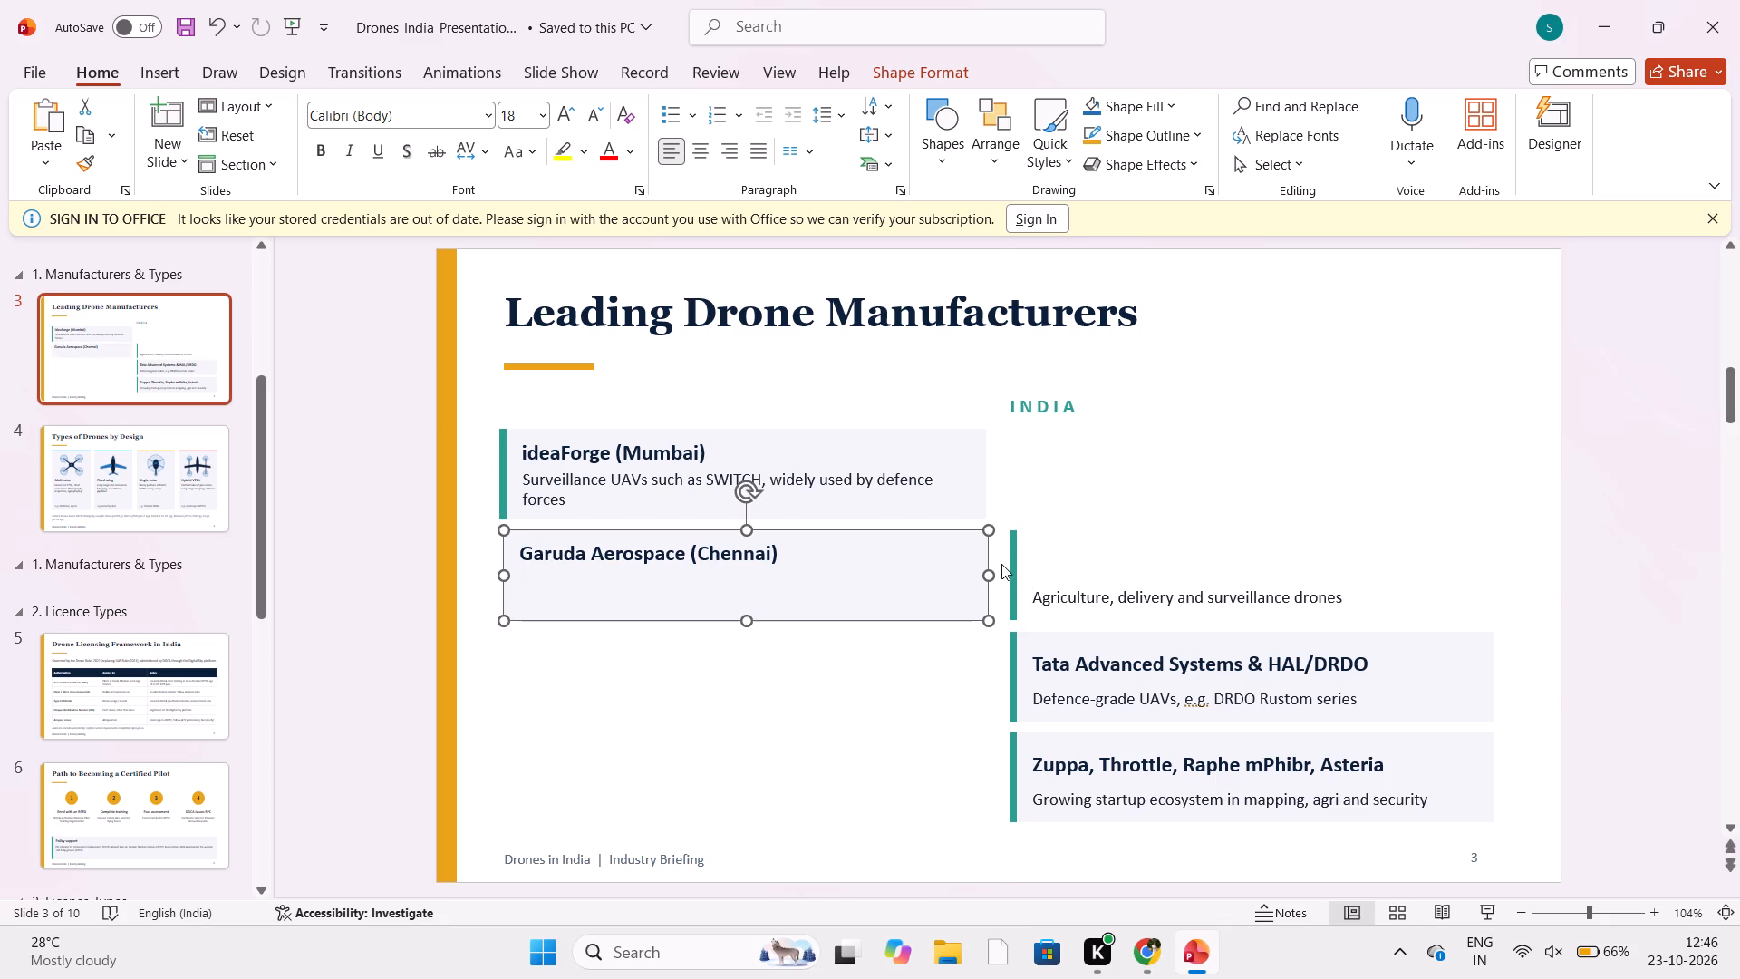
pyautogui.moveTo(1014, 569); pyautogui.dragTo(576, 579)
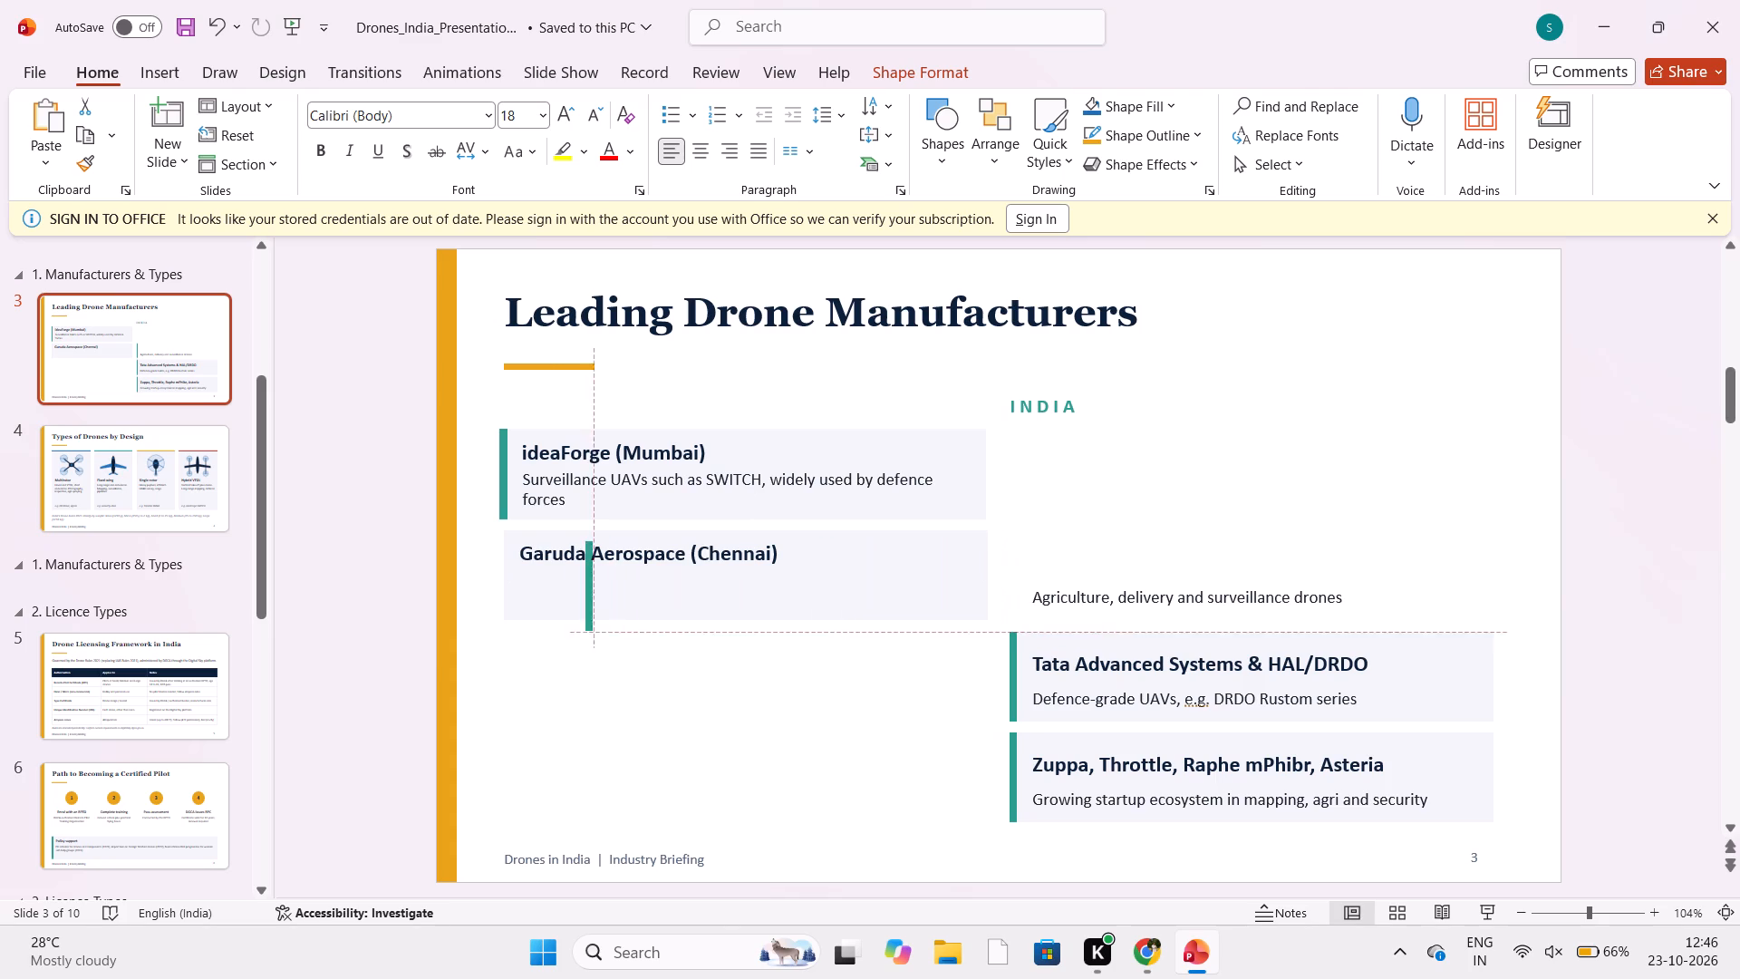
pyautogui.moveTo(576, 579); pyautogui.dragTo(507, 568)
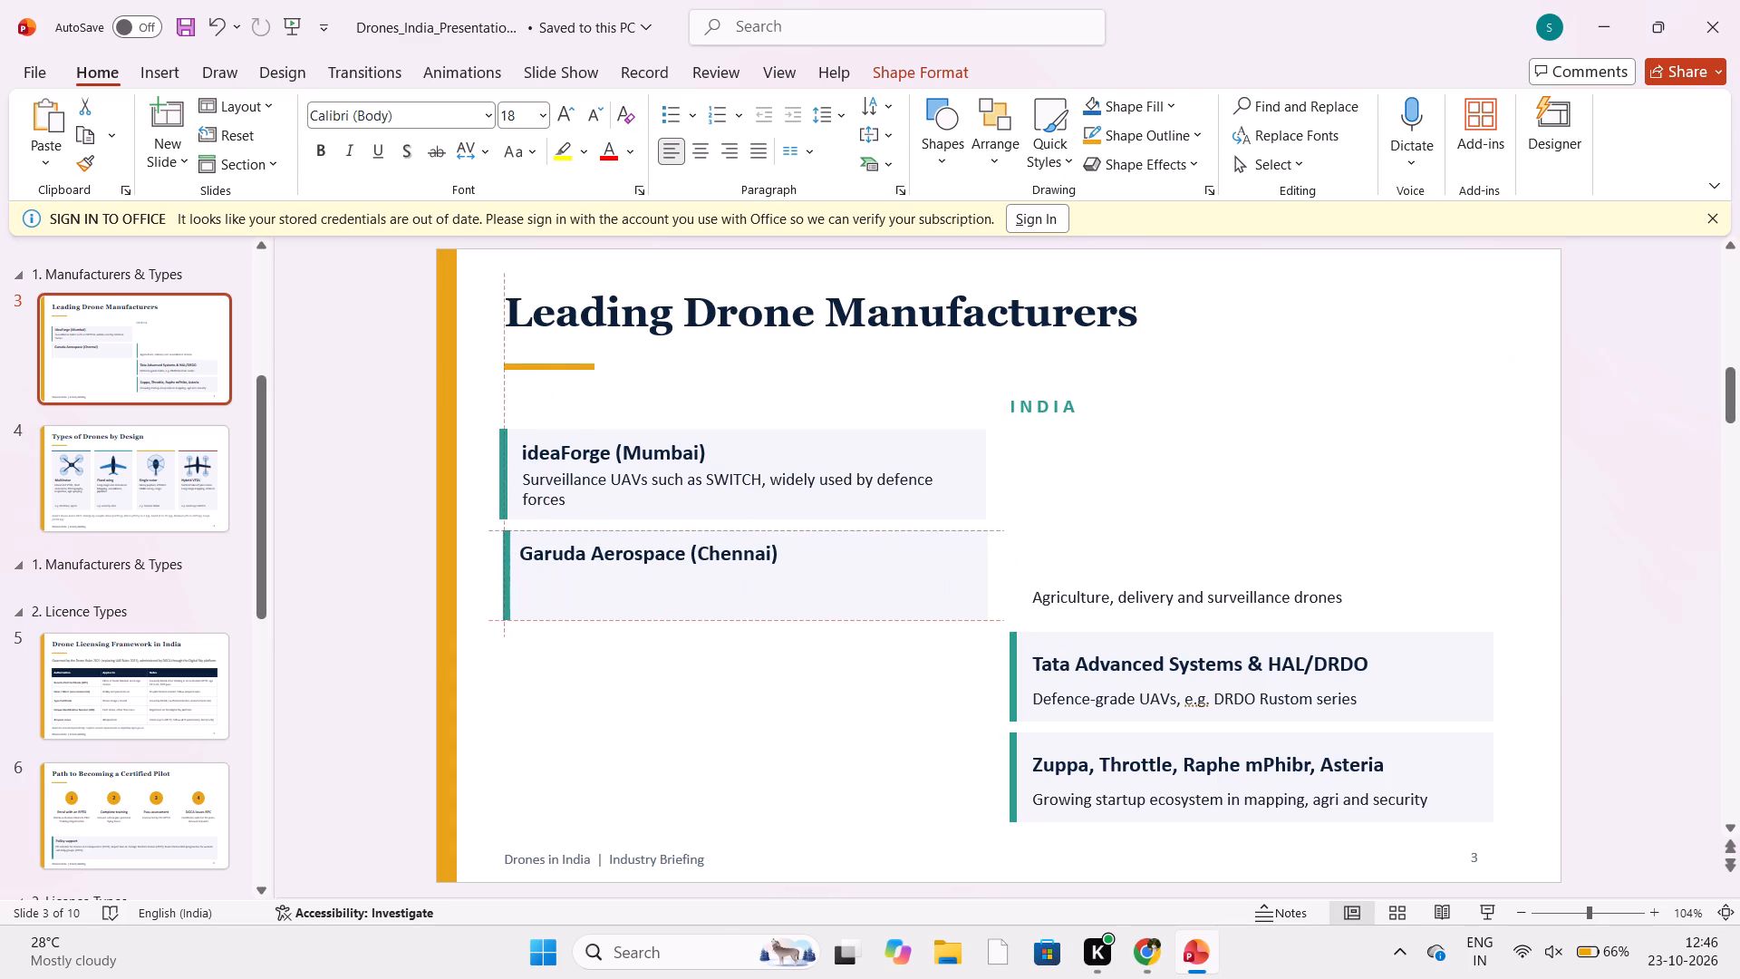
pyautogui.moveTo(507, 568); pyautogui.dragTo(501, 568)
# Move the "Agriculture, delivery and surveillance drones" description beneath the Garuda Aerospace heading in its relocated card.
pyautogui.keyDown('ctrl'); pyautogui.scroll(3, 501, 568); pyautogui.keyUp('ctrl')
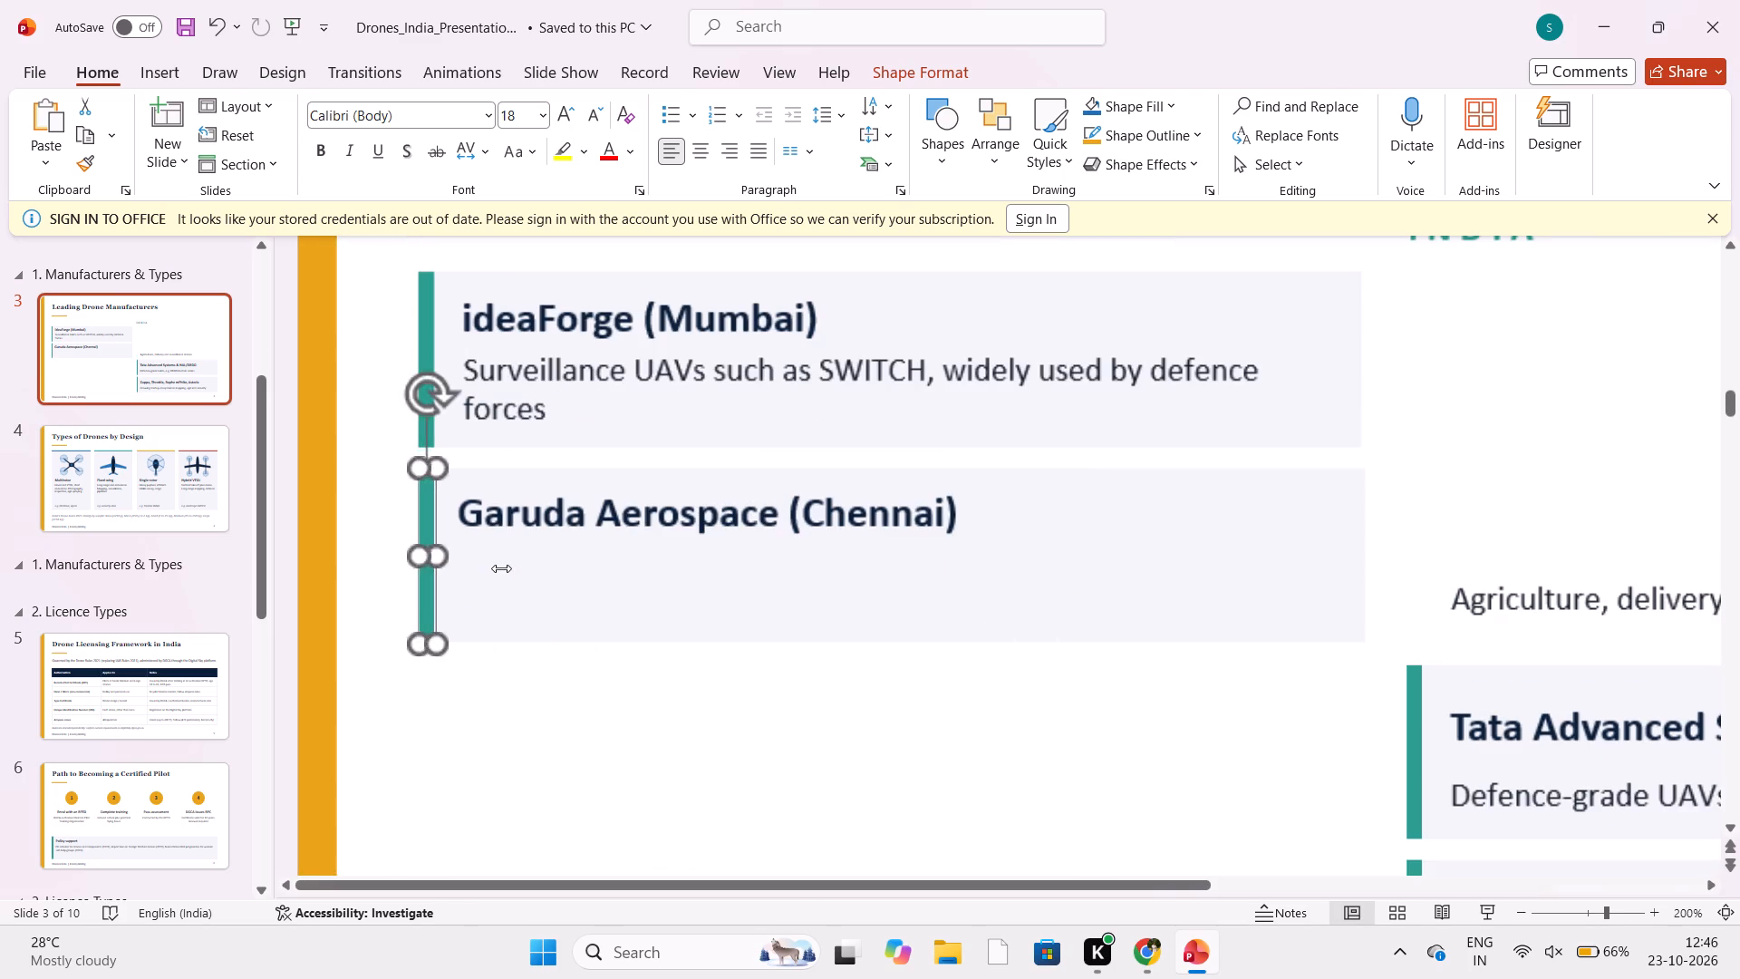
pyautogui.click(1609, 587)
pyautogui.moveTo(1609, 620); pyautogui.dragTo(780, 609)
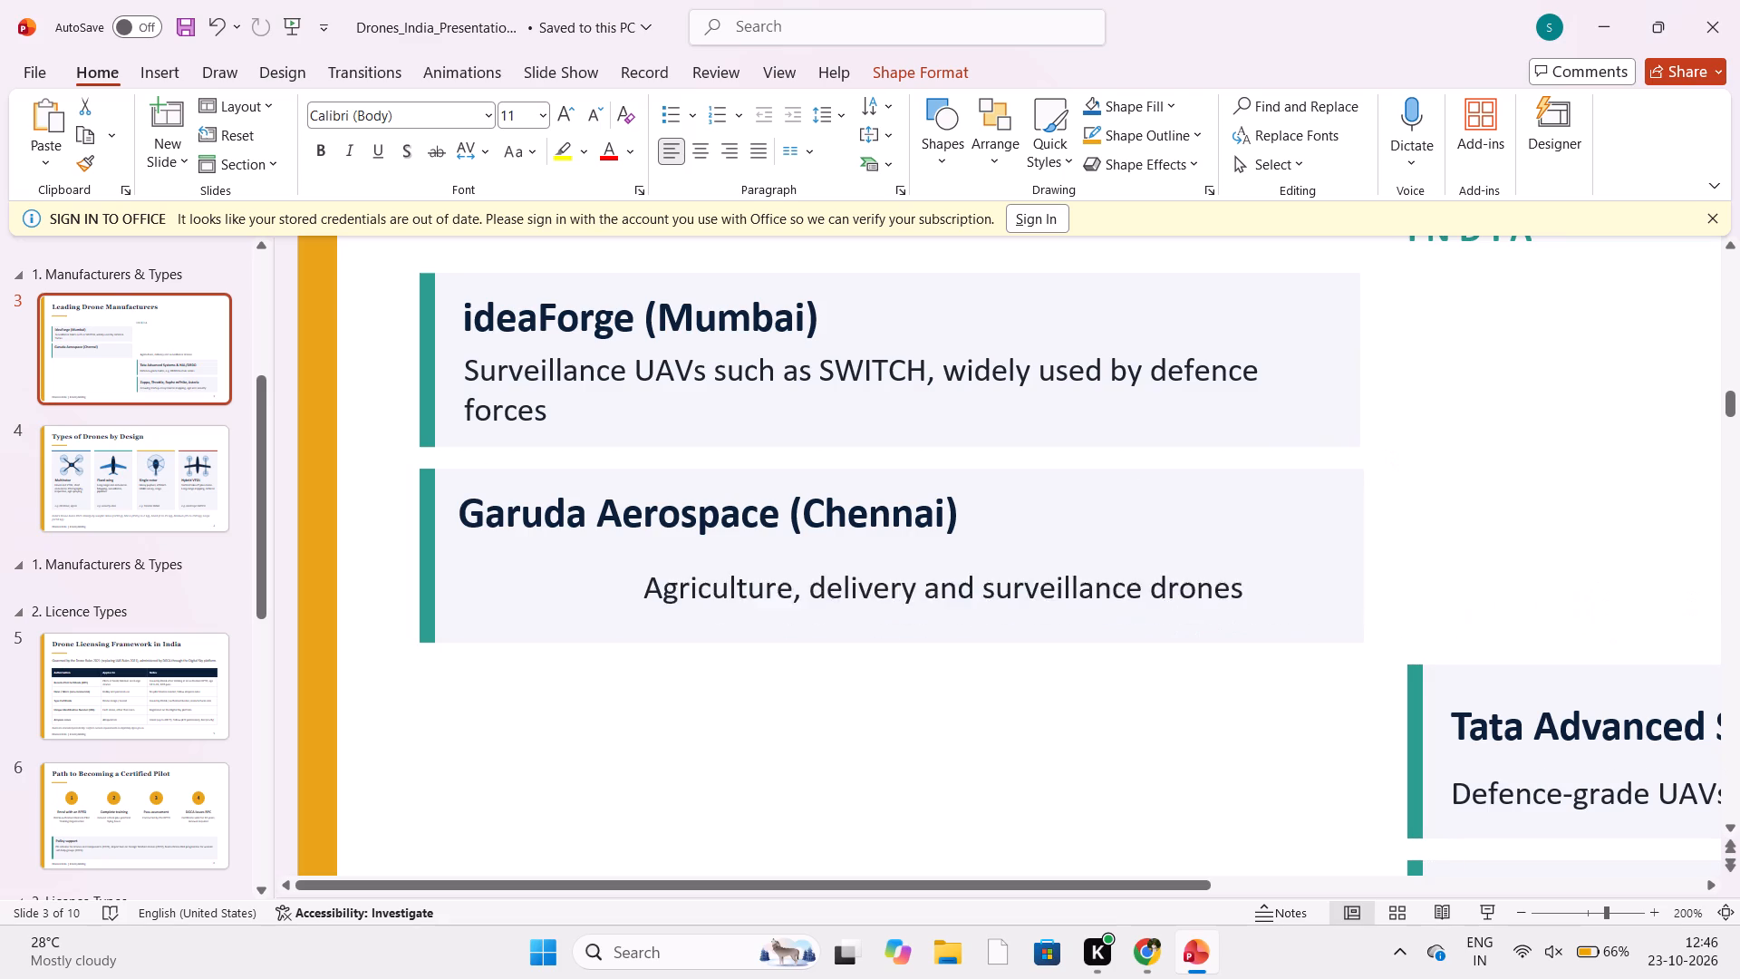
pyautogui.moveTo(780, 609); pyautogui.dragTo(621, 600)
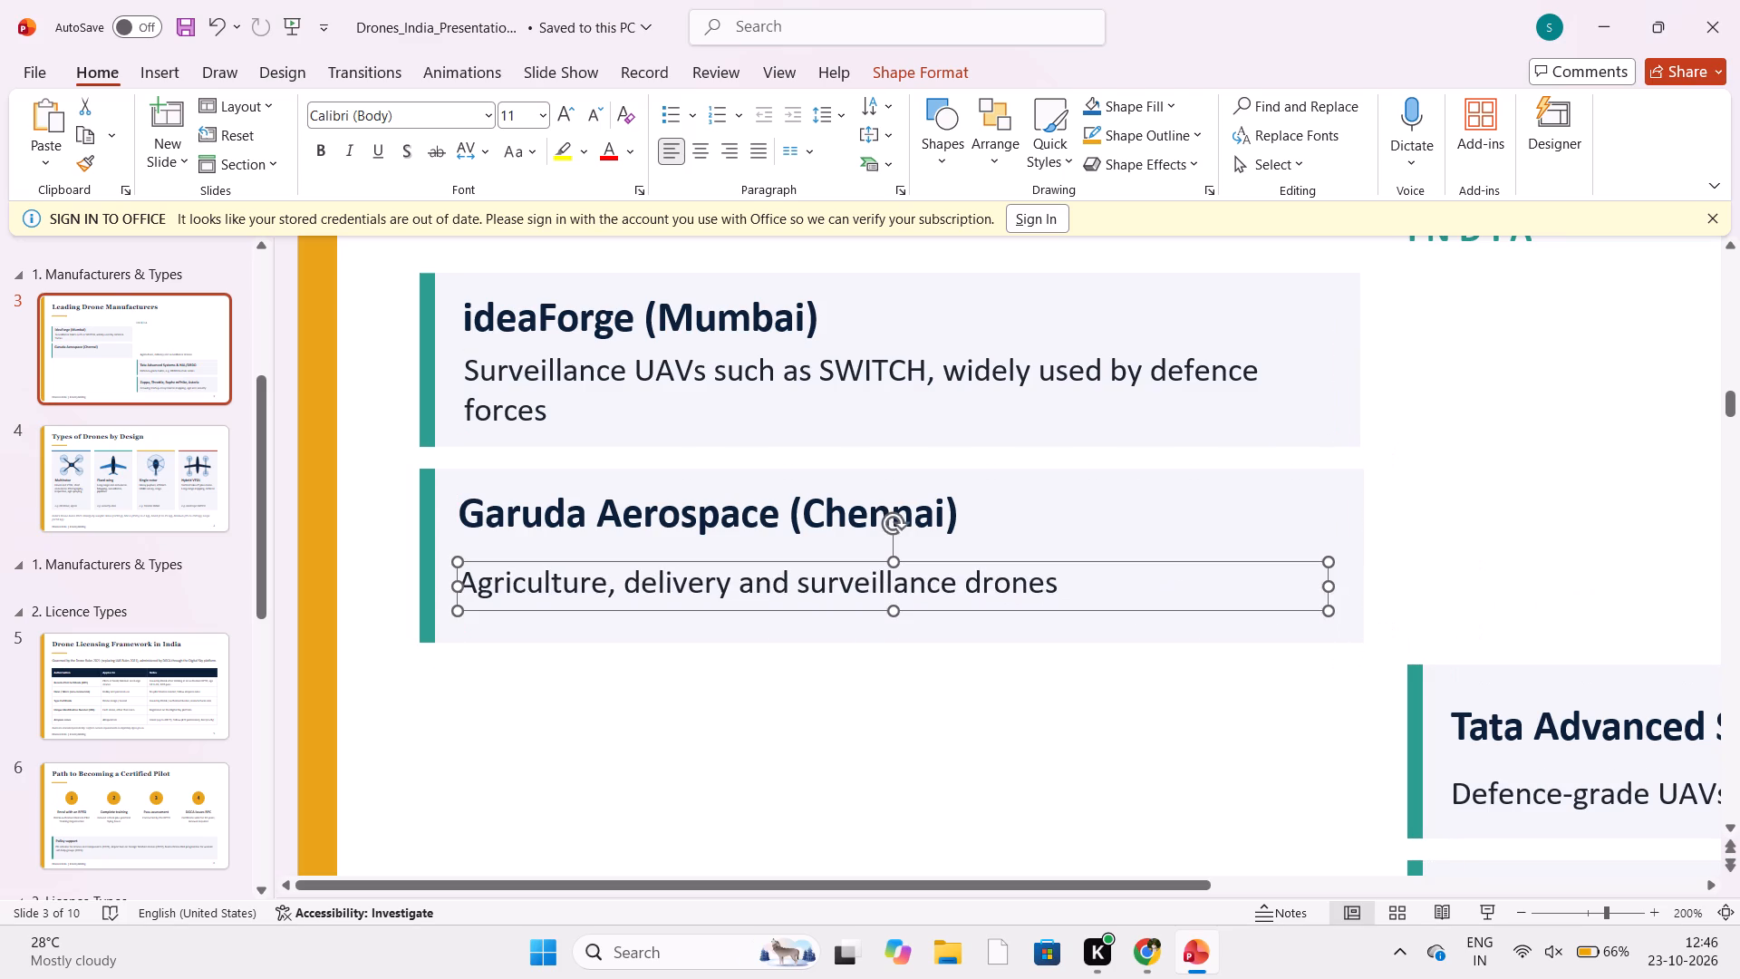
pyautogui.click(1429, 499)
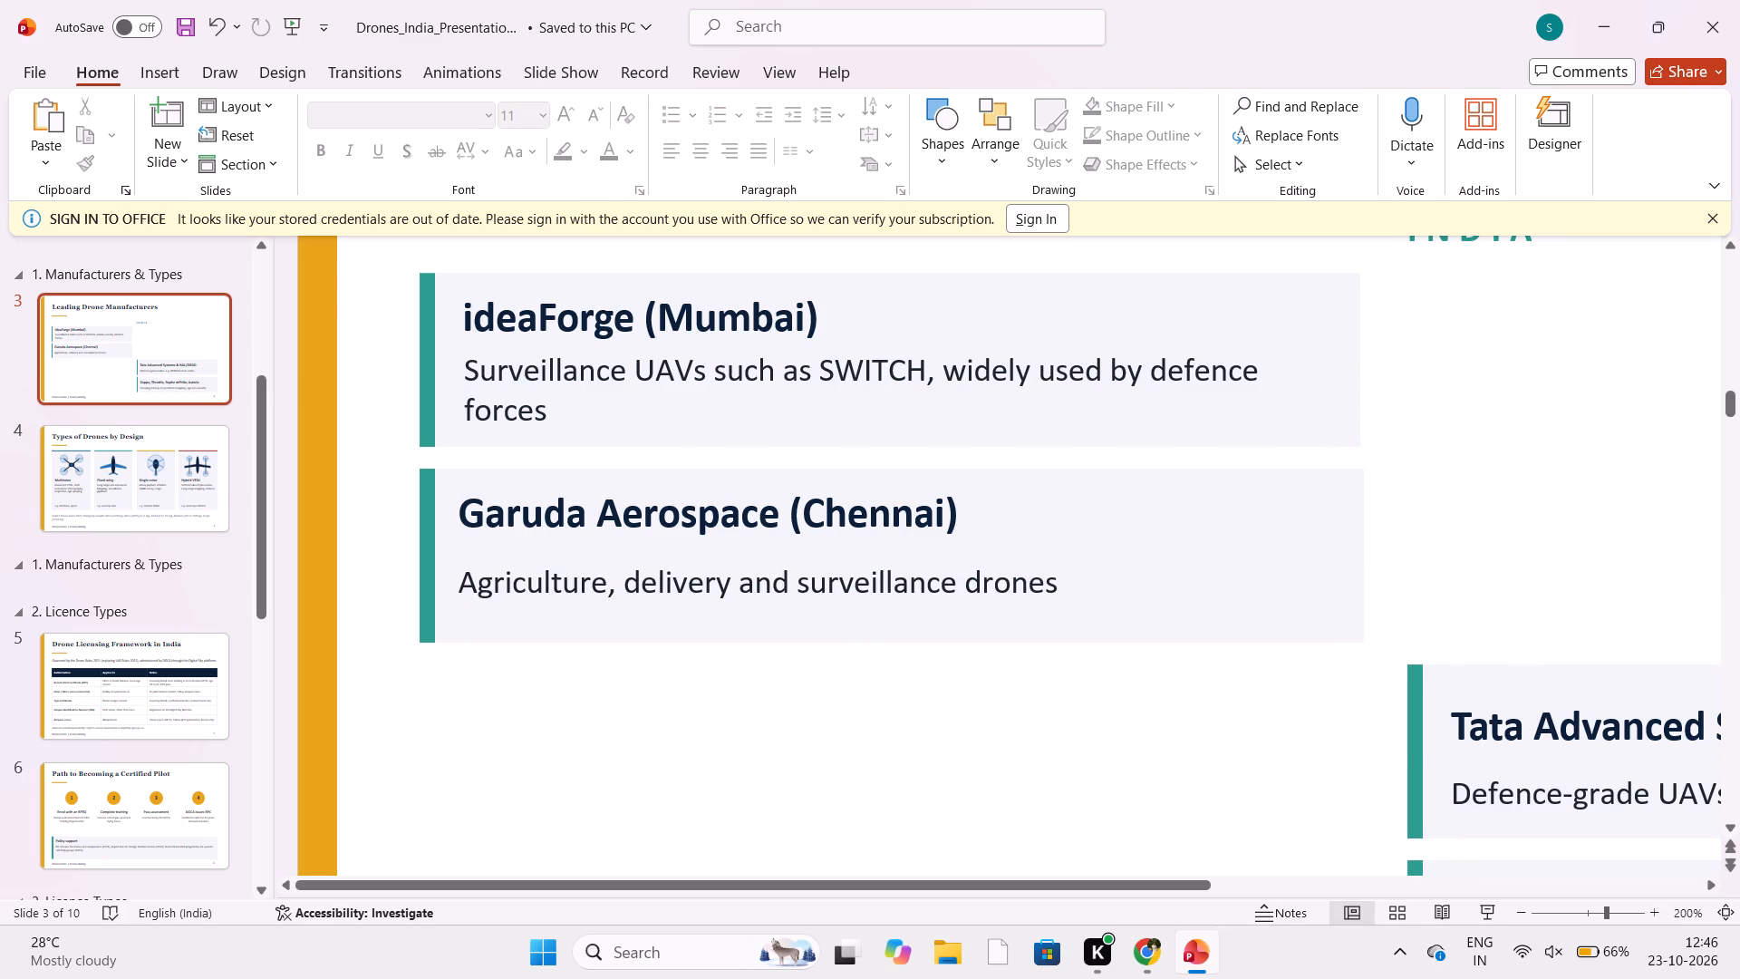
# Move the Tata Advanced Systems card's background box below the Garuda Aerospace card and align its green accent bar to the box's left edge.
pyautogui.moveTo(1543, 676); pyautogui.dragTo(569, 666)
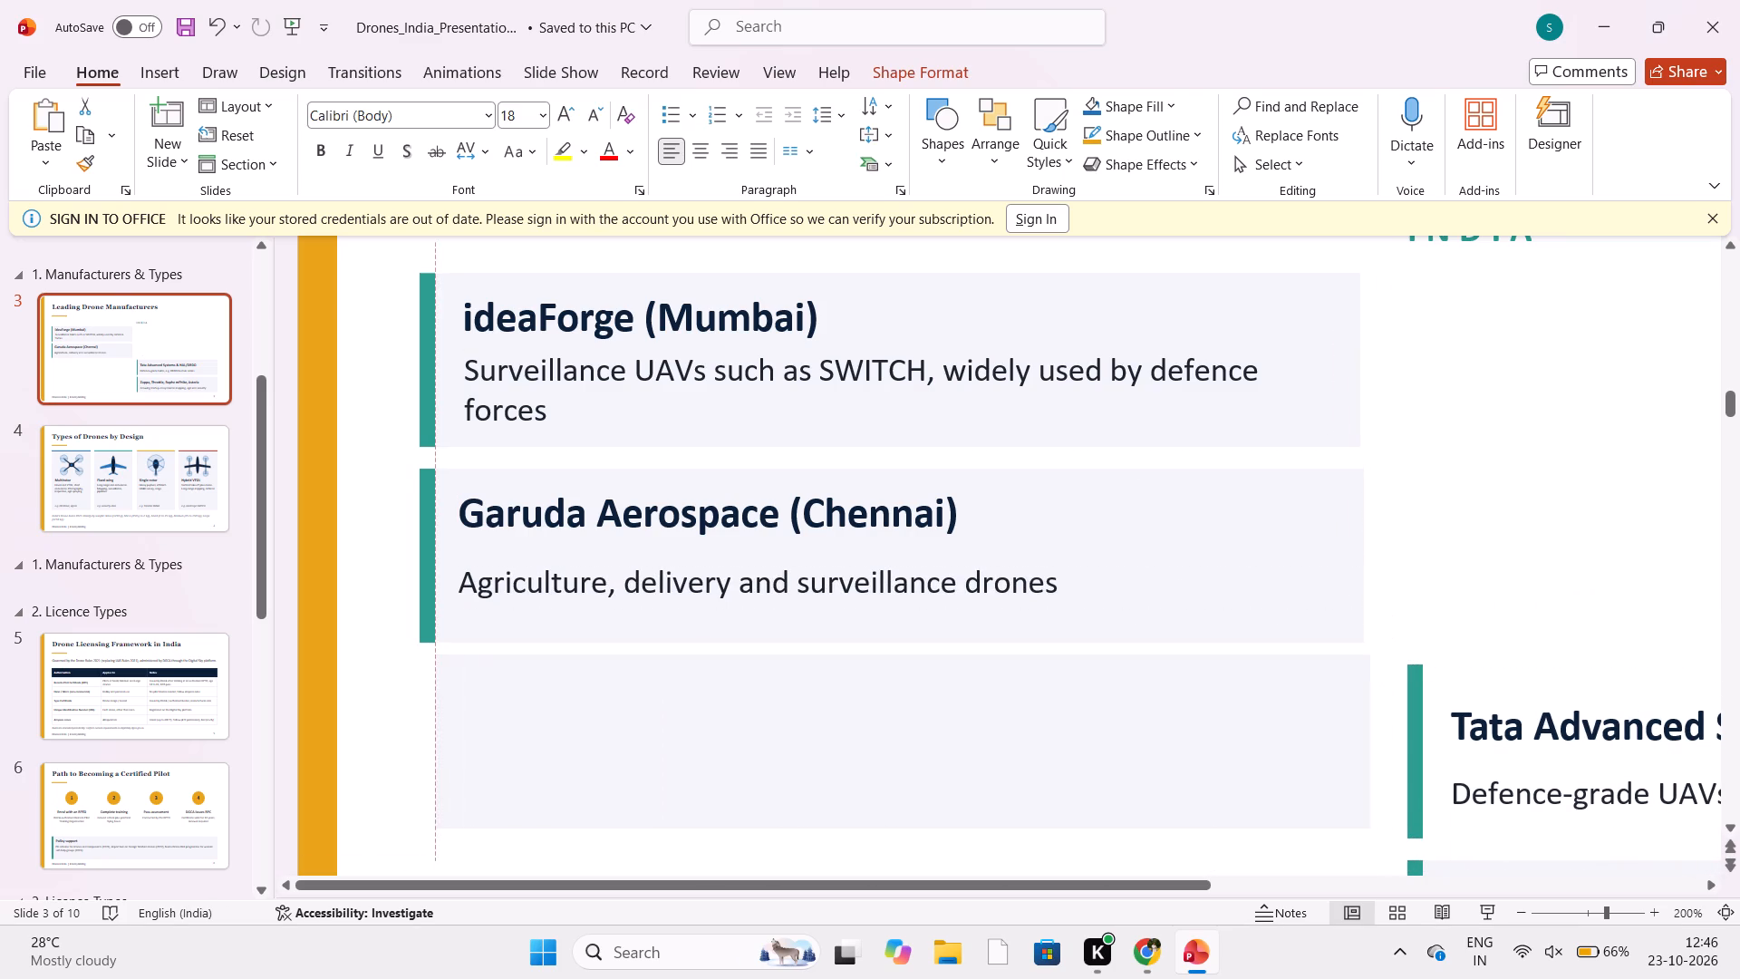
pyautogui.moveTo(569, 666); pyautogui.dragTo(569, 670)
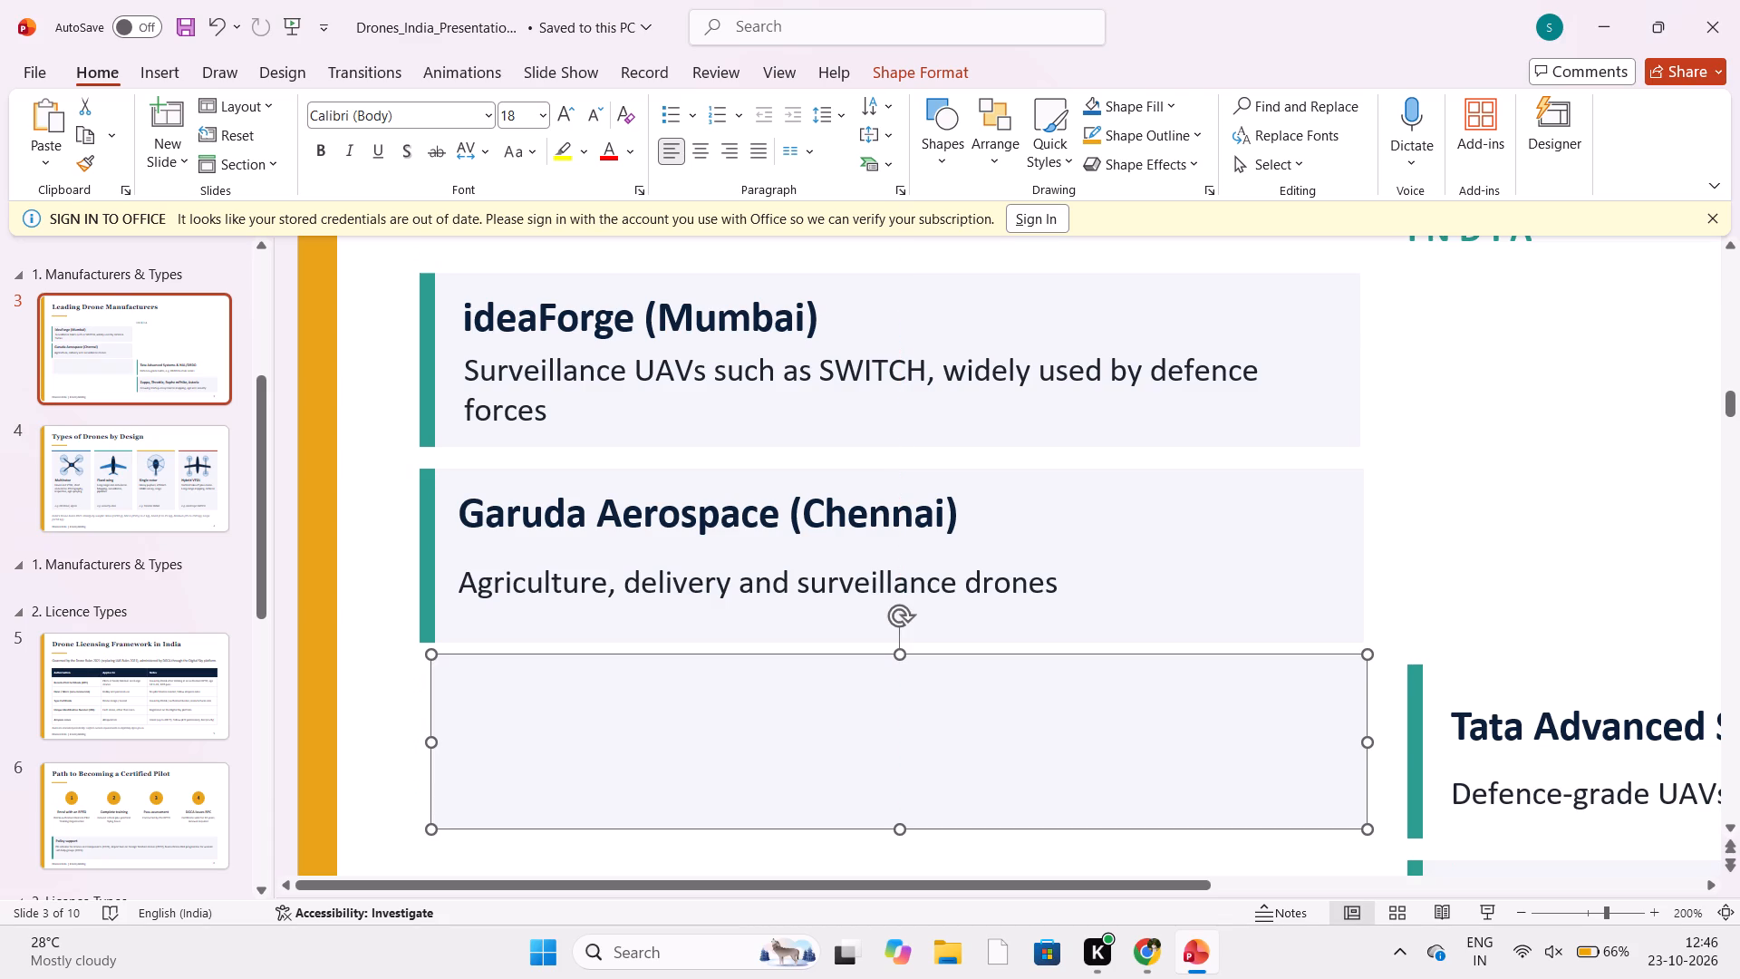
pyautogui.moveTo(1416, 723); pyautogui.dragTo(424, 715)
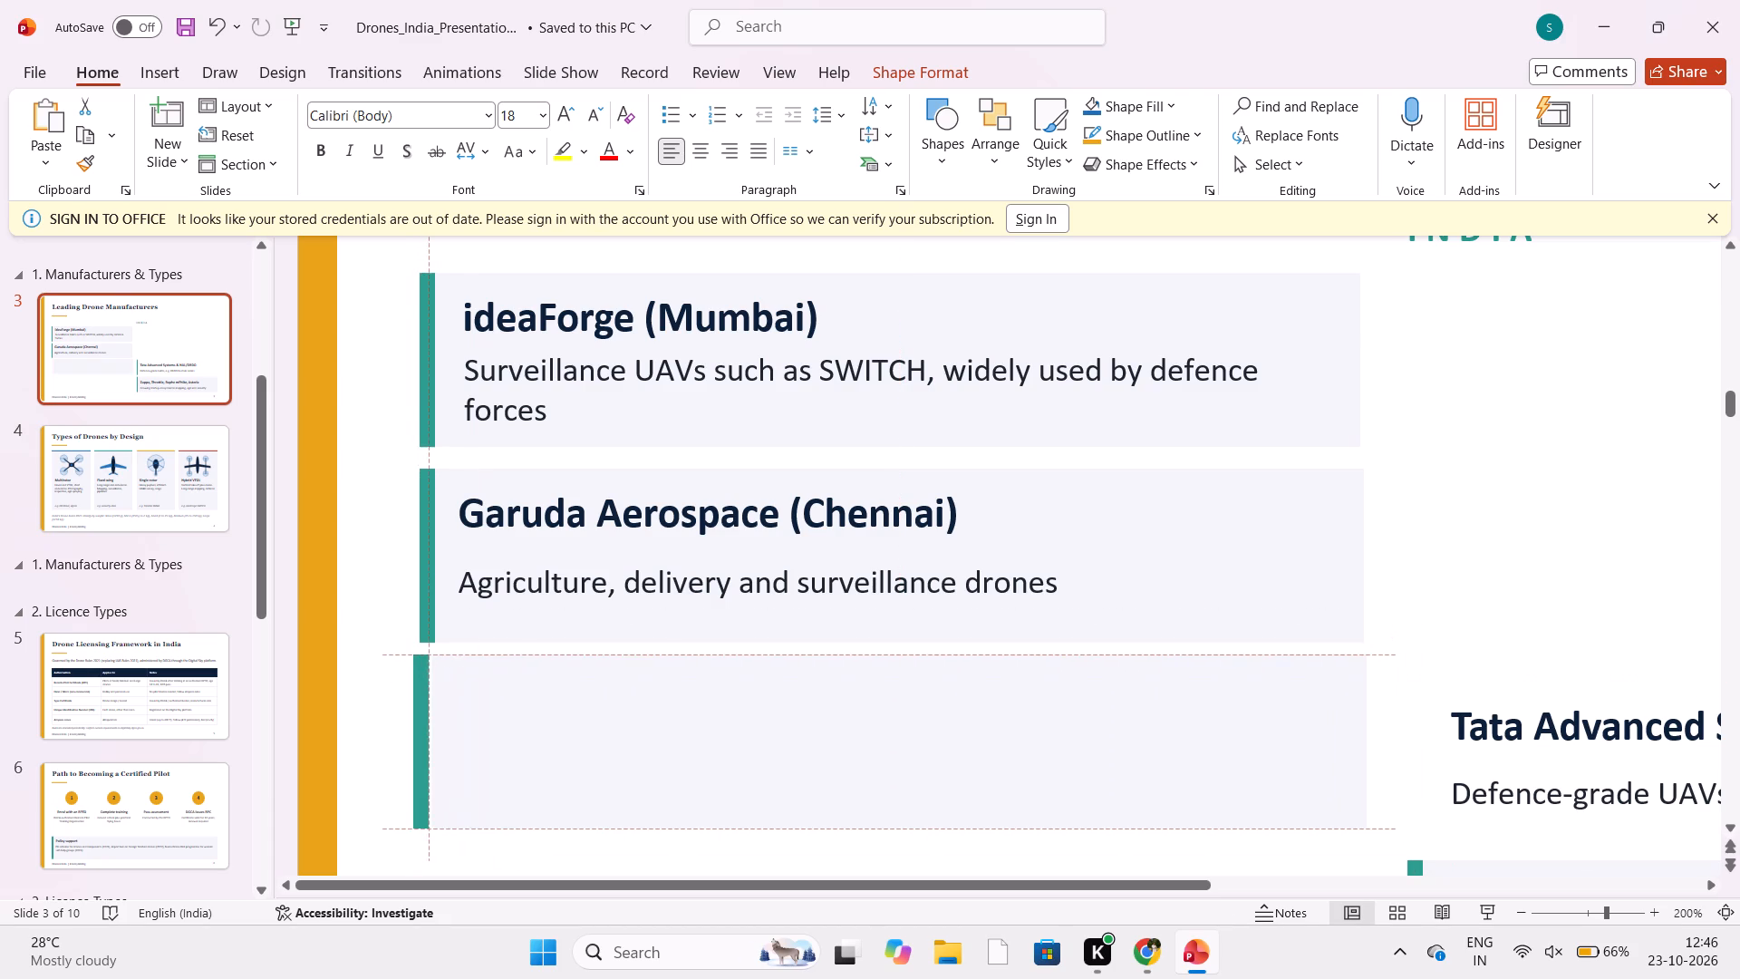
pyautogui.moveTo(424, 715); pyautogui.dragTo(428, 715)
pyautogui.moveTo(428, 715); pyautogui.dragTo(429, 715)
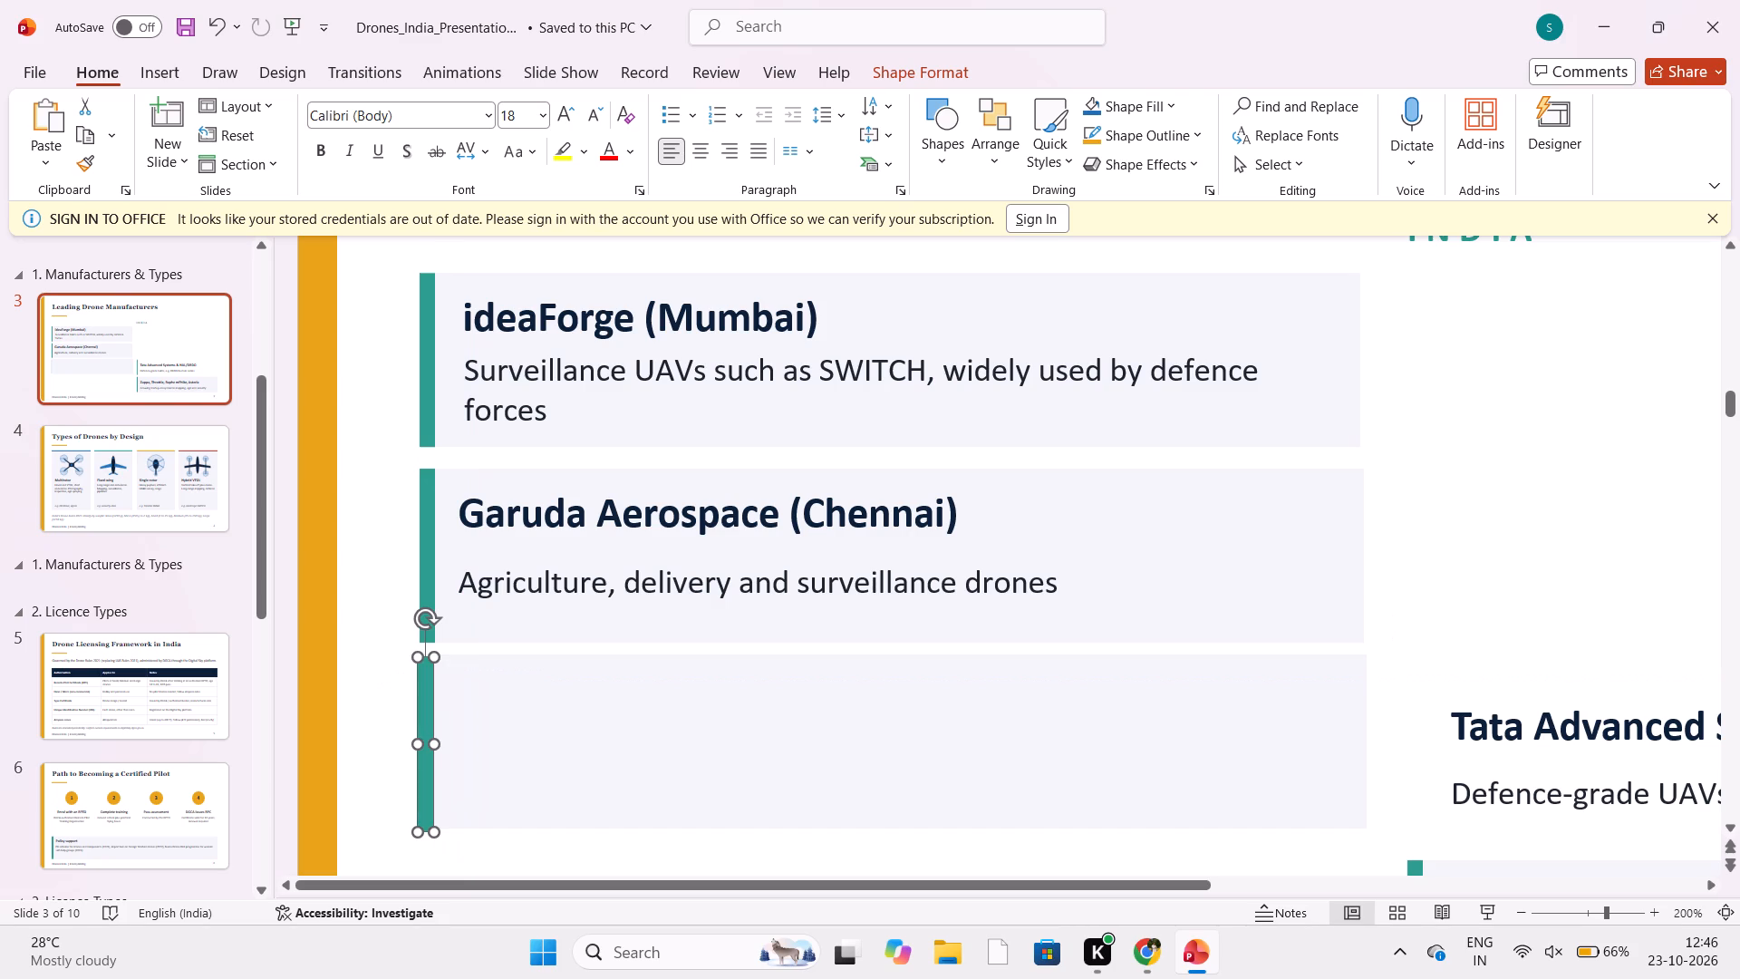
pyautogui.click(1562, 593)
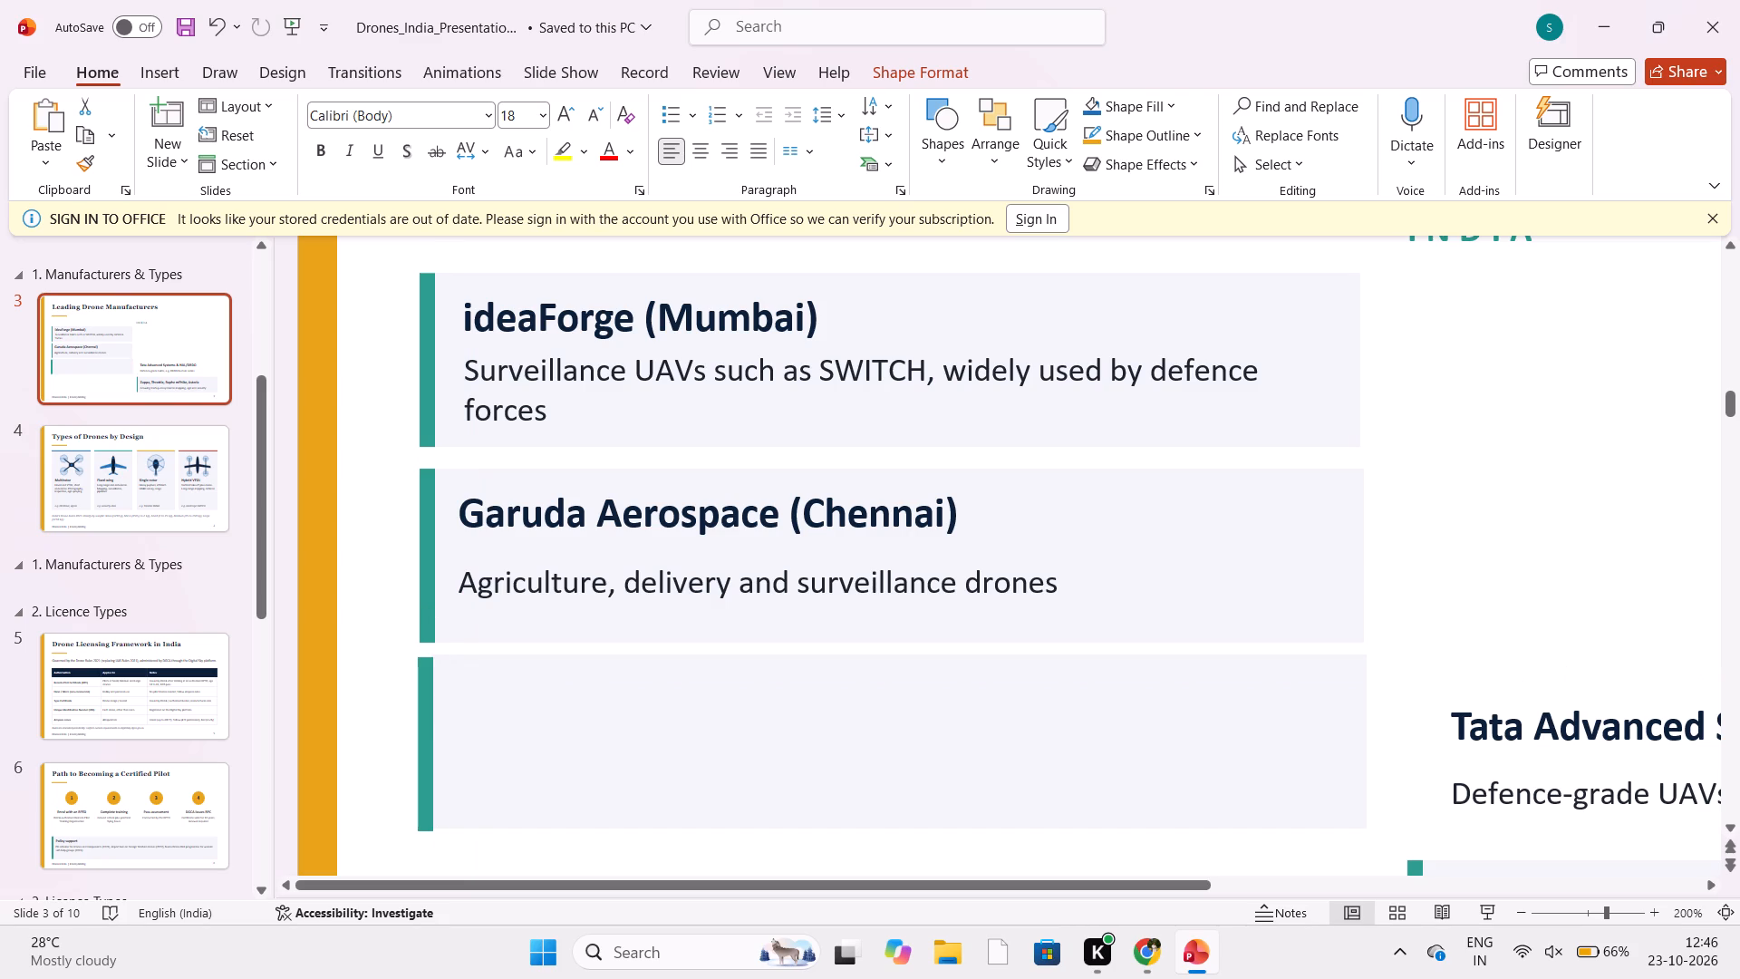
pyautogui.click(425, 758)
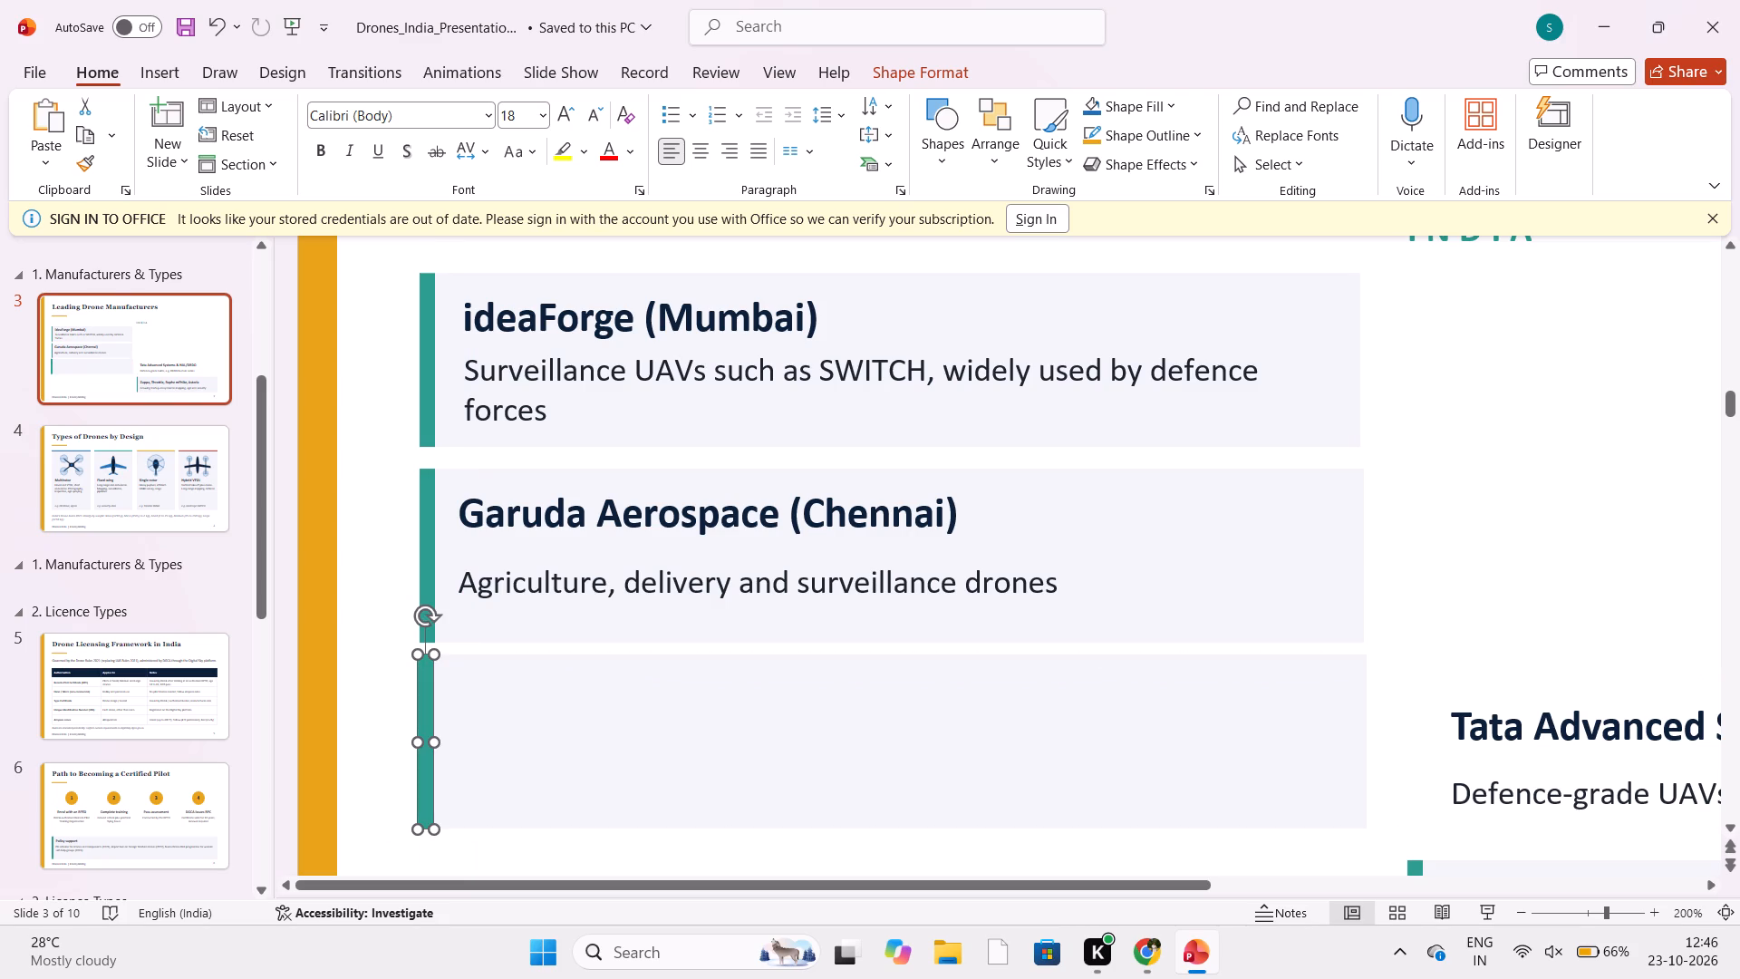
# Move the "Tata Advanced Systems & HAL/DRDO" heading into the upper part of its relocated card, in line with the ideaForge heading.
pyautogui.click(1638, 748)
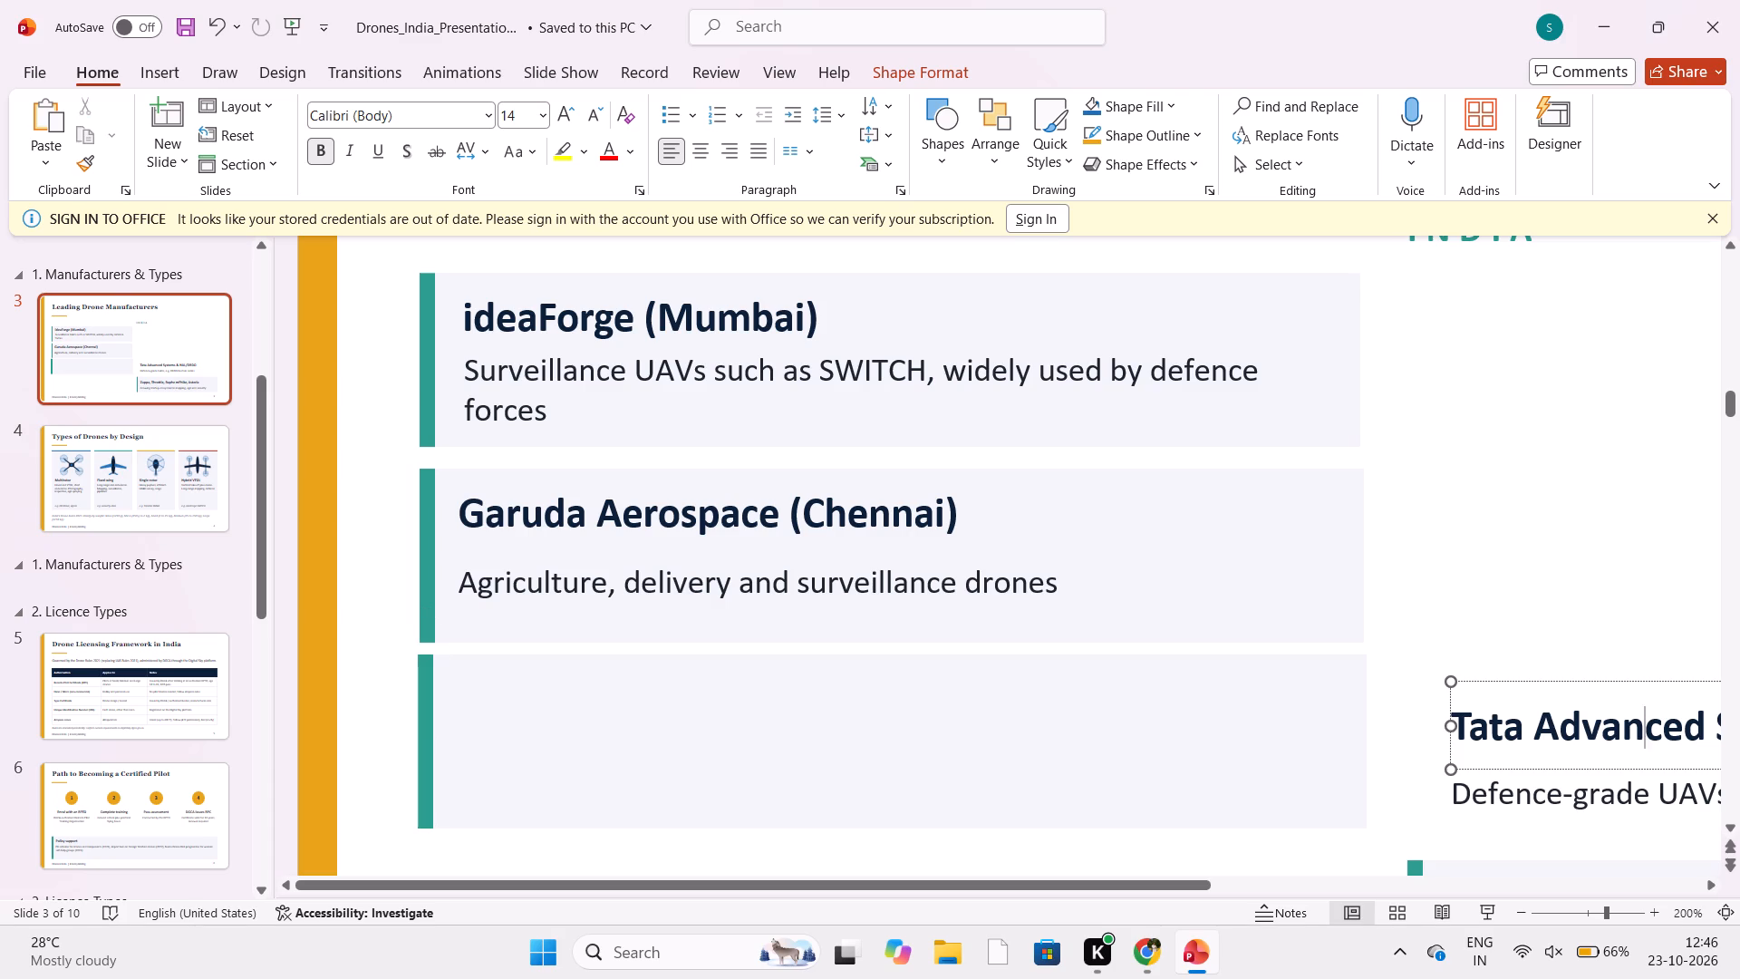
pyautogui.moveTo(1672, 702); pyautogui.dragTo(1607, 702)
pyautogui.click(1592, 570)
pyautogui.click(1609, 723)
pyautogui.moveTo(1619, 693); pyautogui.dragTo(580, 656)
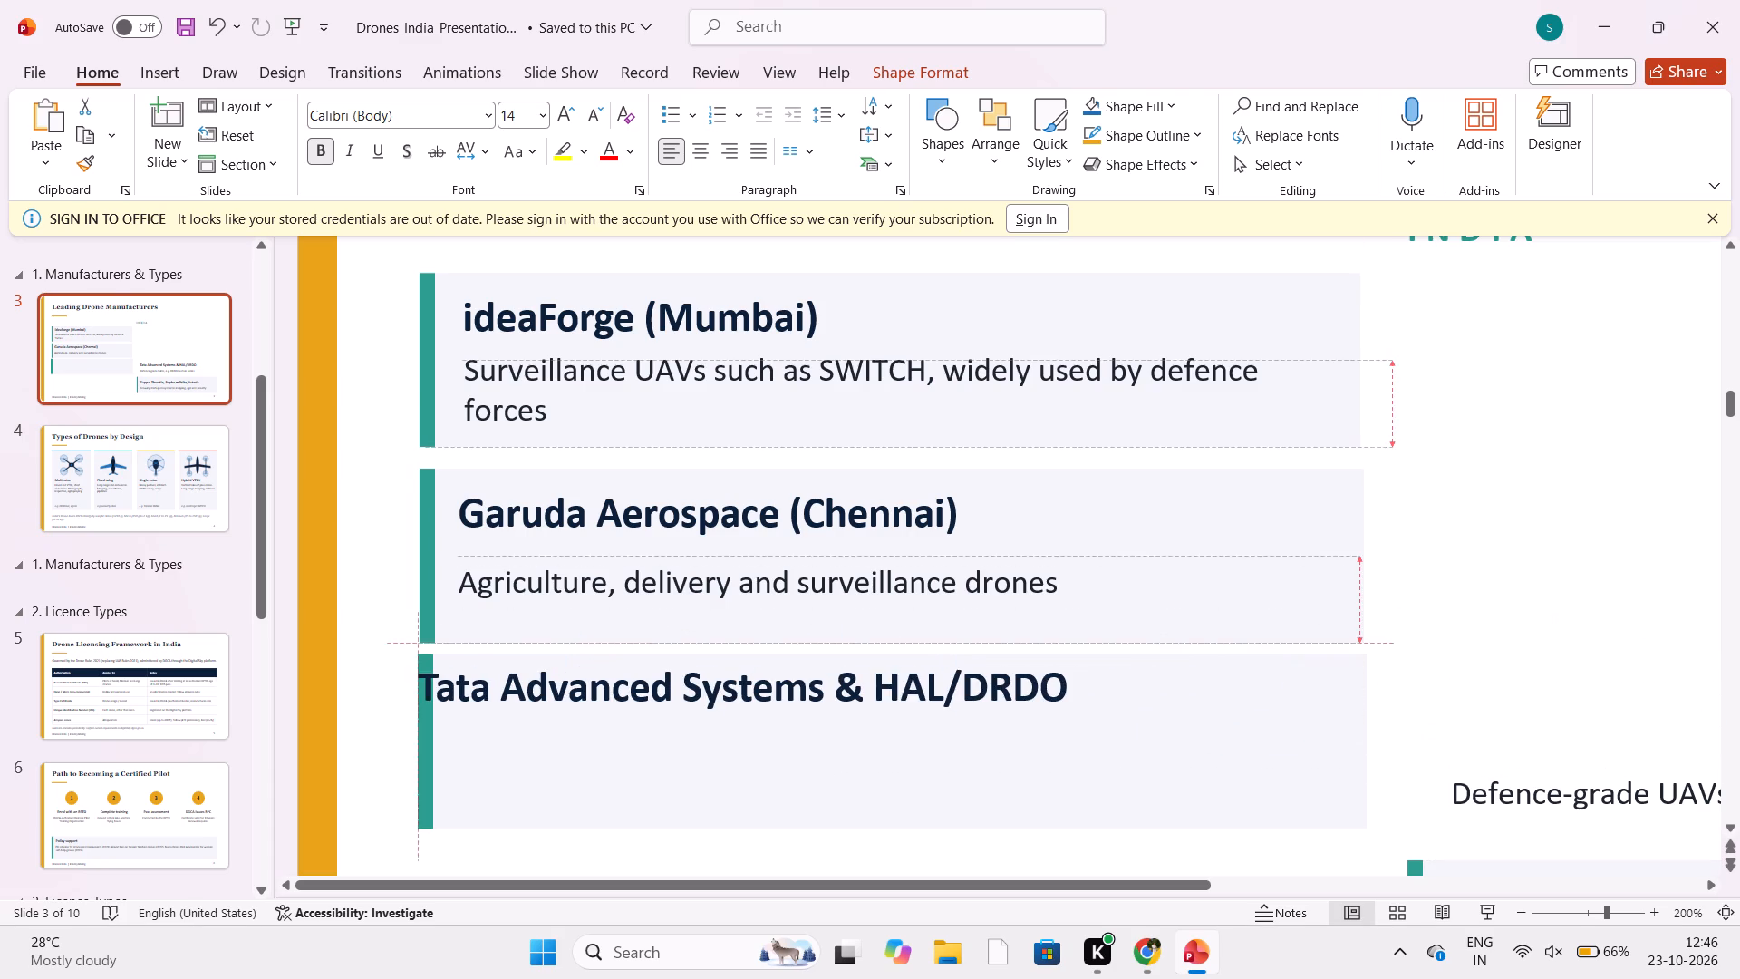
pyautogui.moveTo(580, 656); pyautogui.dragTo(633, 672)
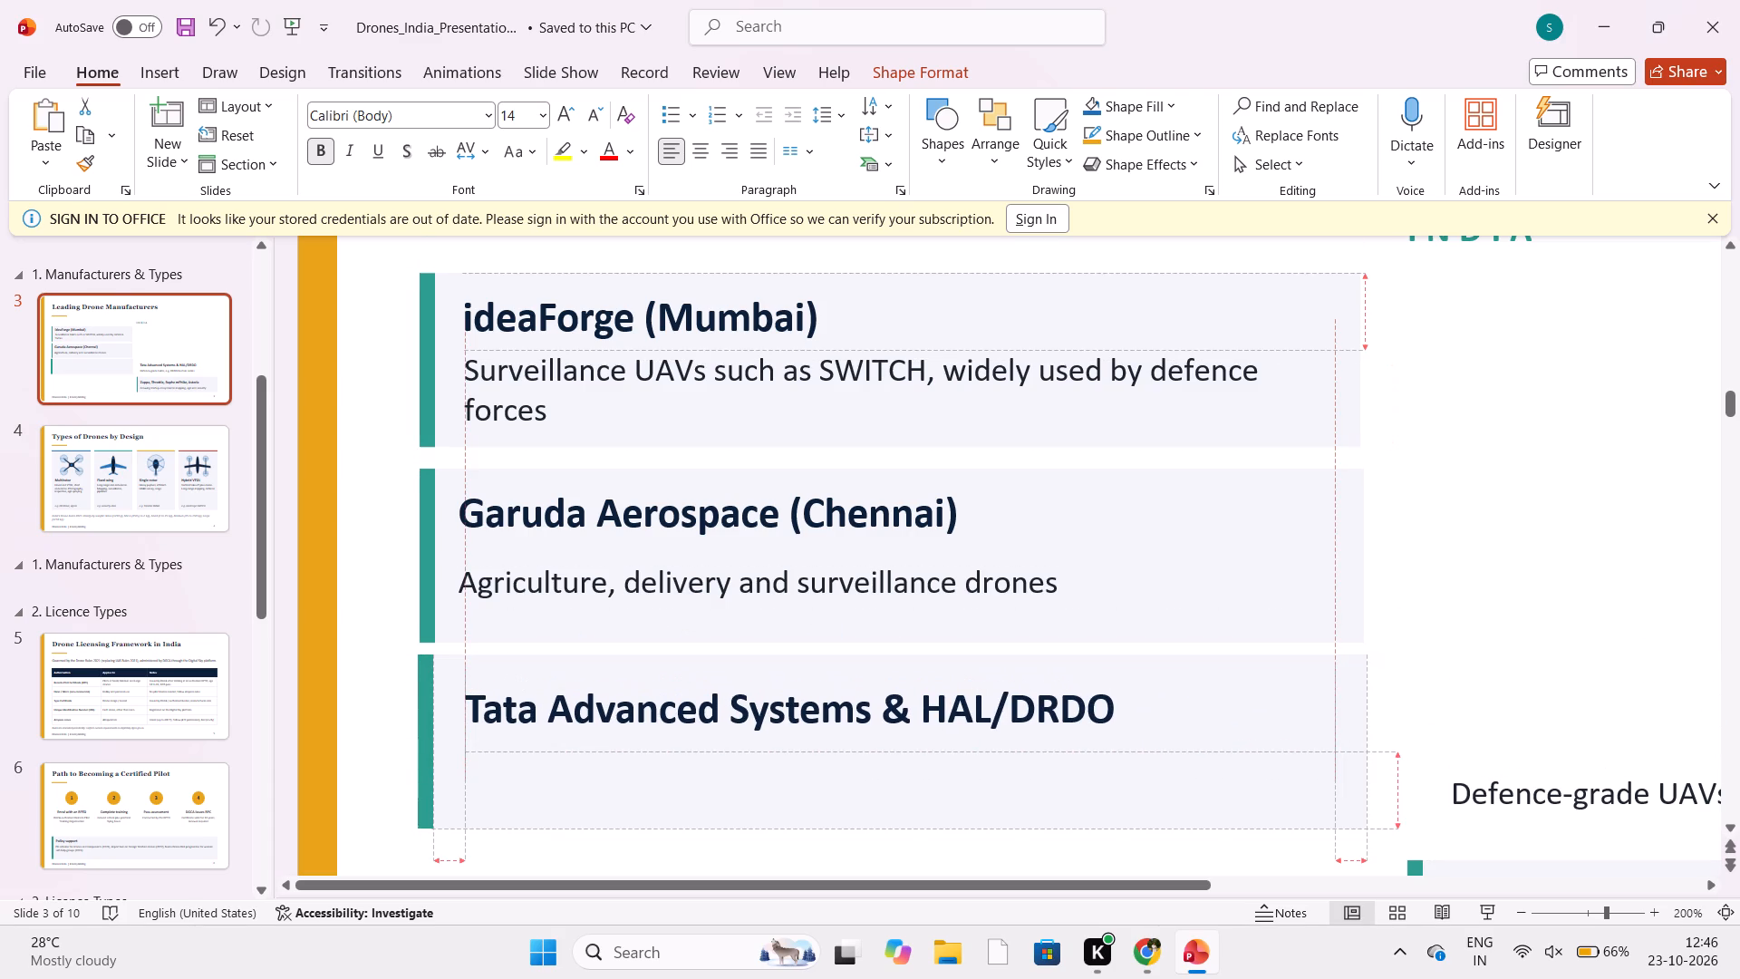
pyautogui.moveTo(633, 672); pyautogui.dragTo(631, 667)
# Nudge the "Garuda Aerospace (Chennai)" heading slightly right to line up with the ideaForge and Tata Advanced Systems headings.
pyautogui.click(615, 524)
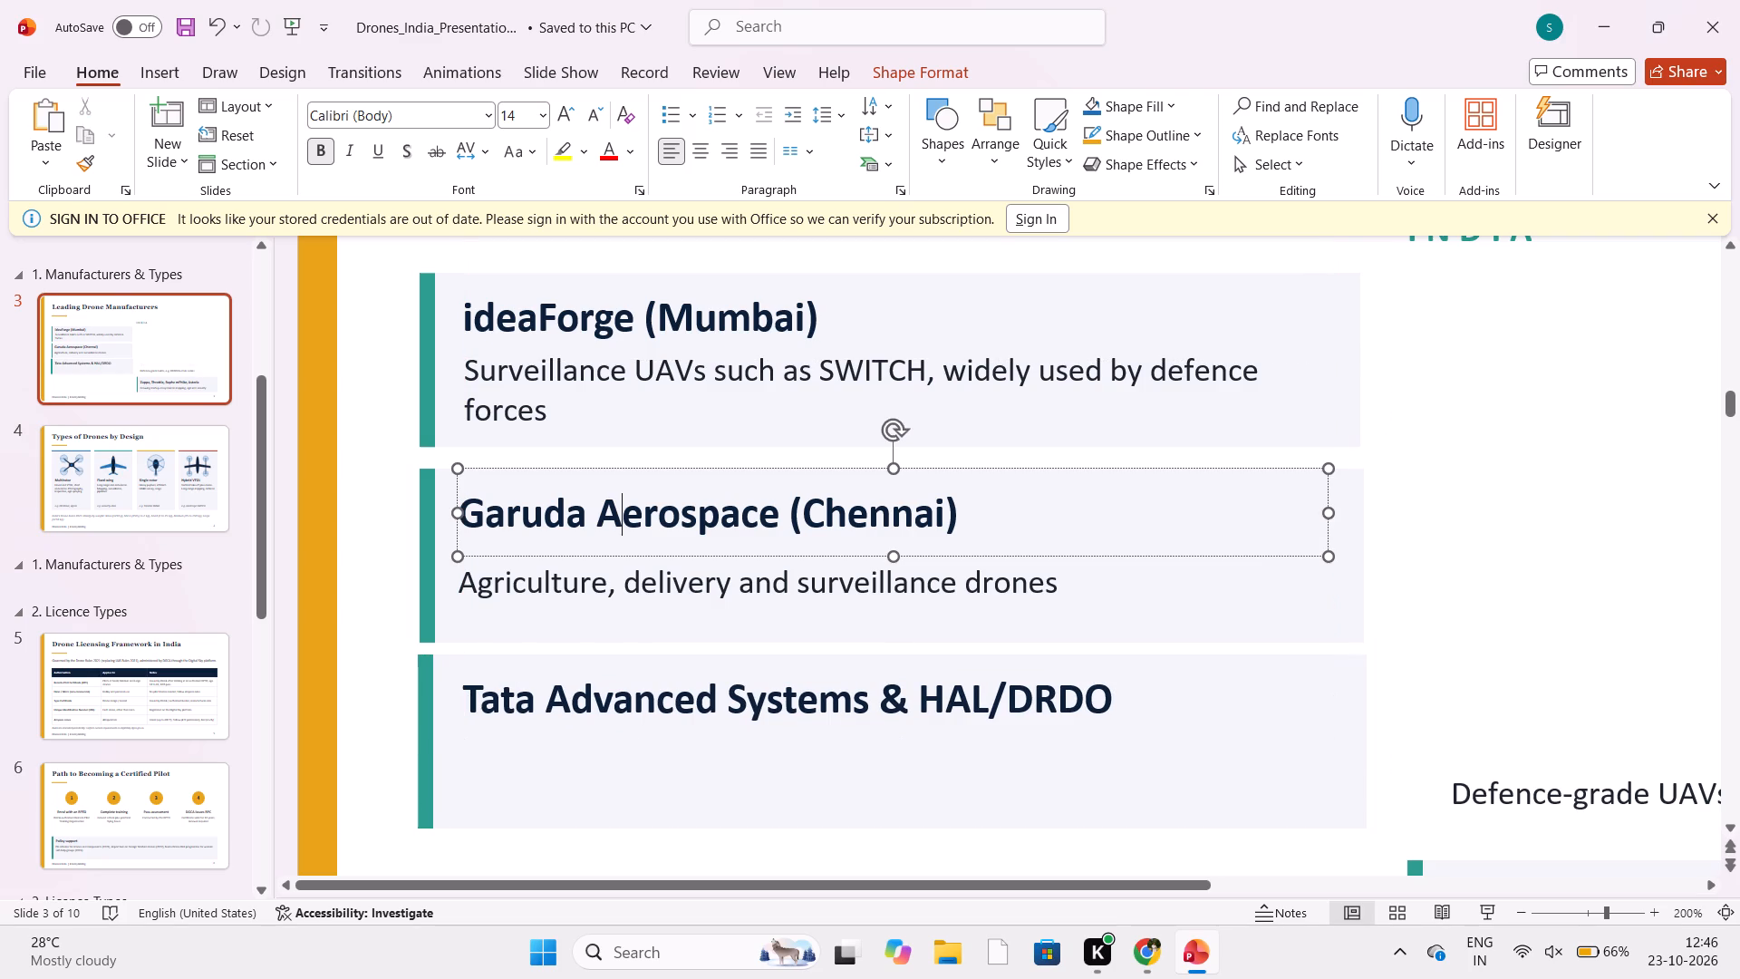
pyautogui.click(993, 520)
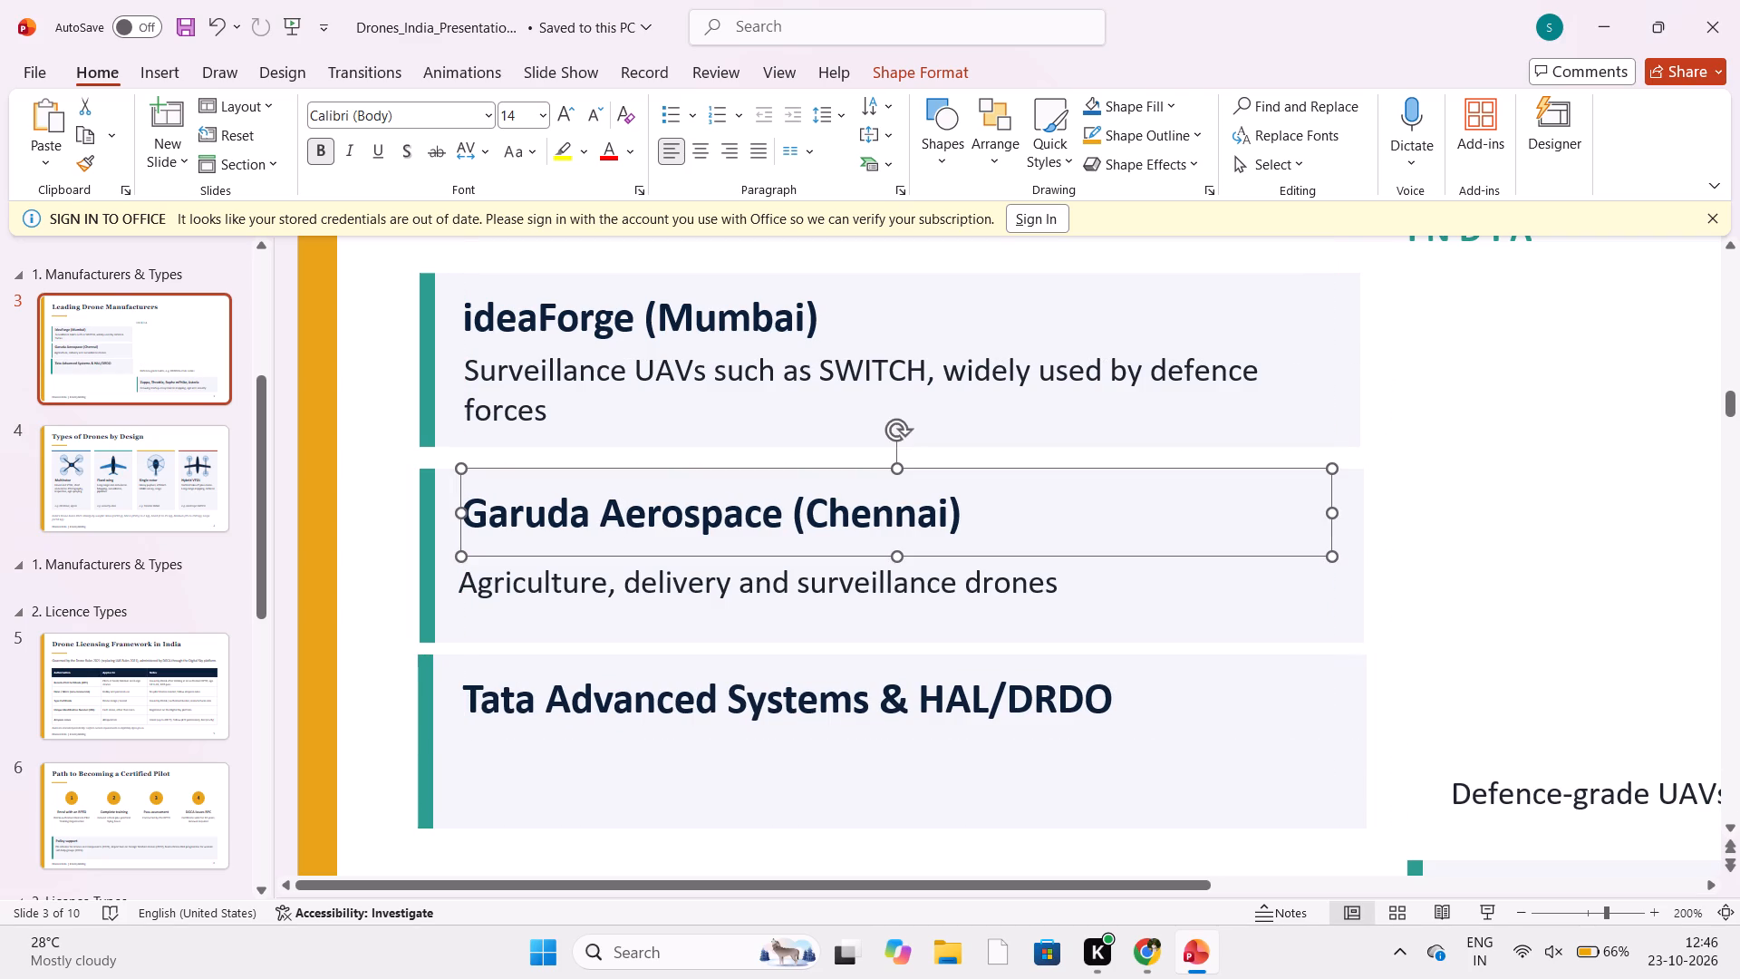
# Move the "Defence-grade UAVs, e.g. DRDO Rustom series" description beneath the Tata Advanced Systems heading in its relocated card, slightly indented from the heading.
pyautogui.click(1648, 774)
pyautogui.moveTo(1668, 772); pyautogui.dragTo(1350, 752)
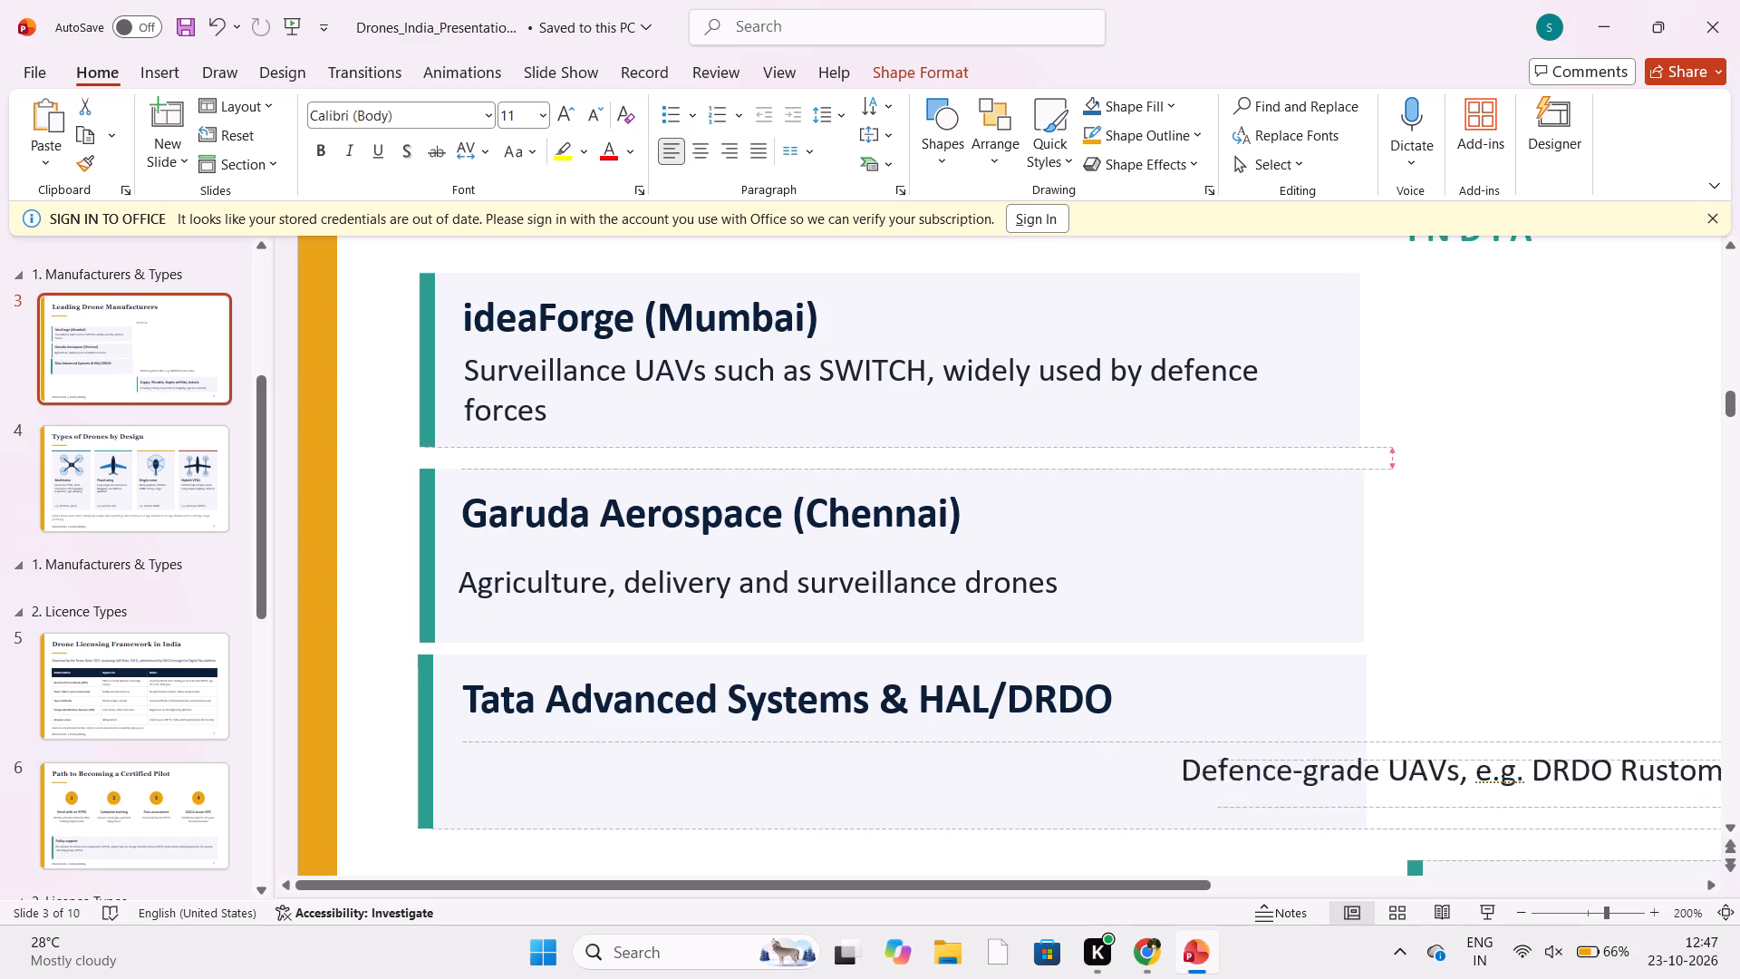
pyautogui.moveTo(1350, 752); pyautogui.dragTo(678, 737)
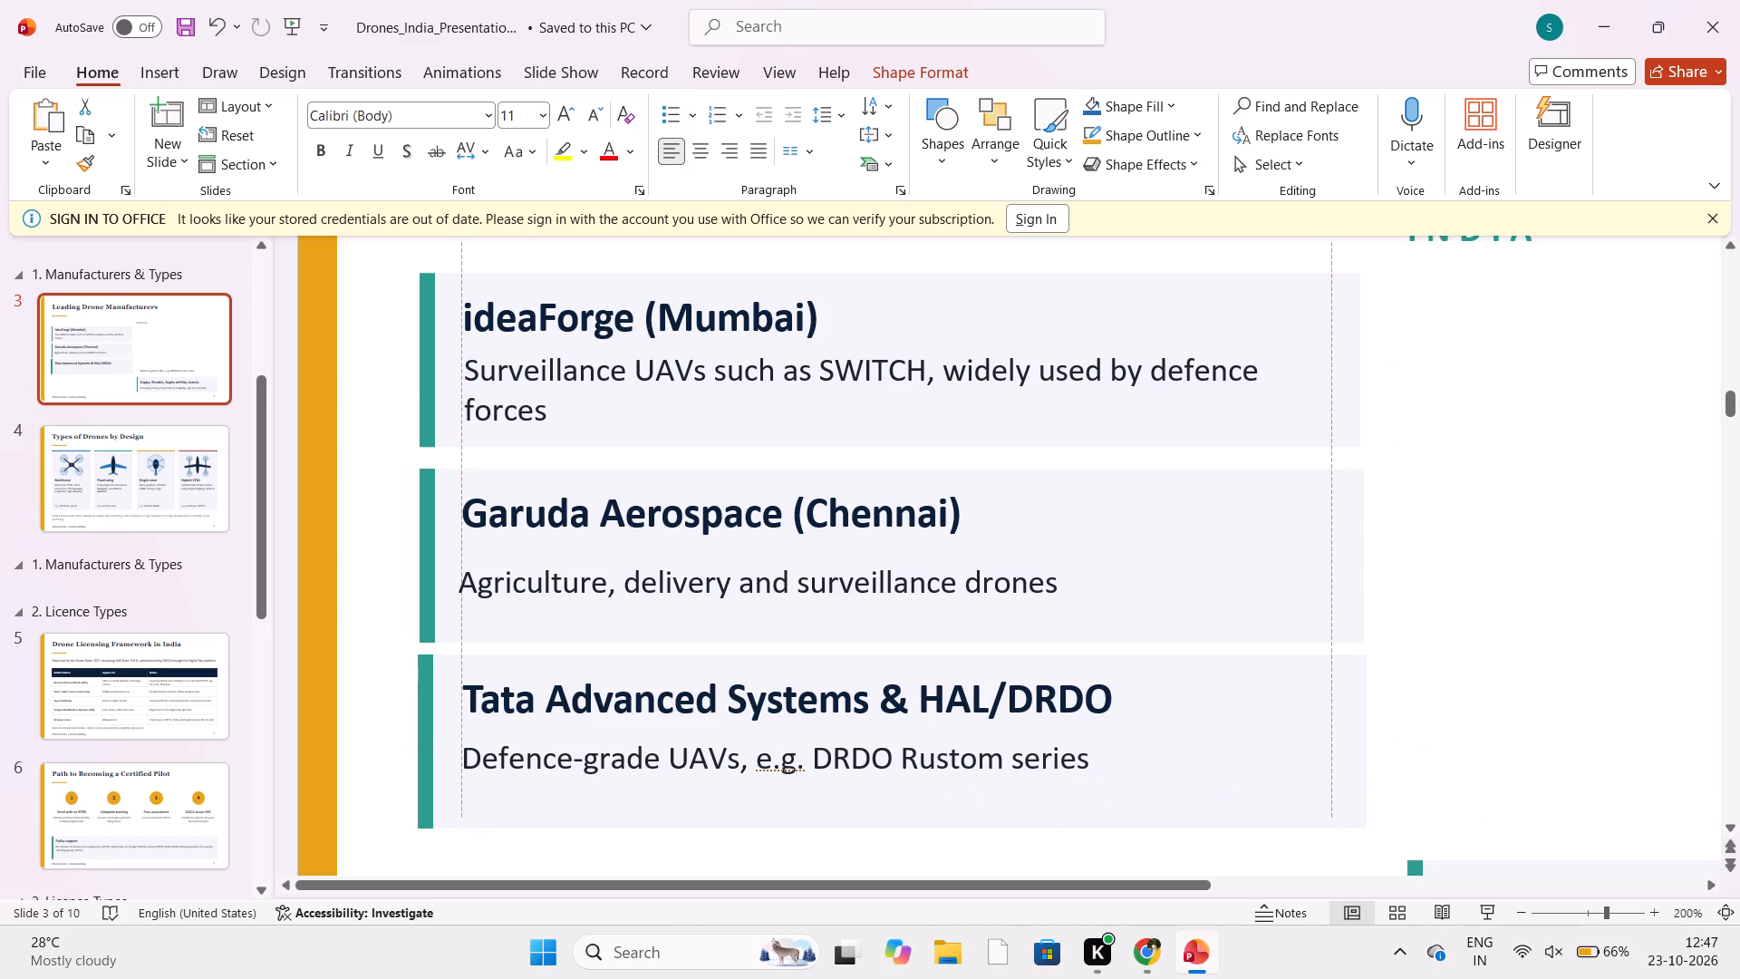
pyautogui.moveTo(678, 737); pyautogui.dragTo(701, 738)
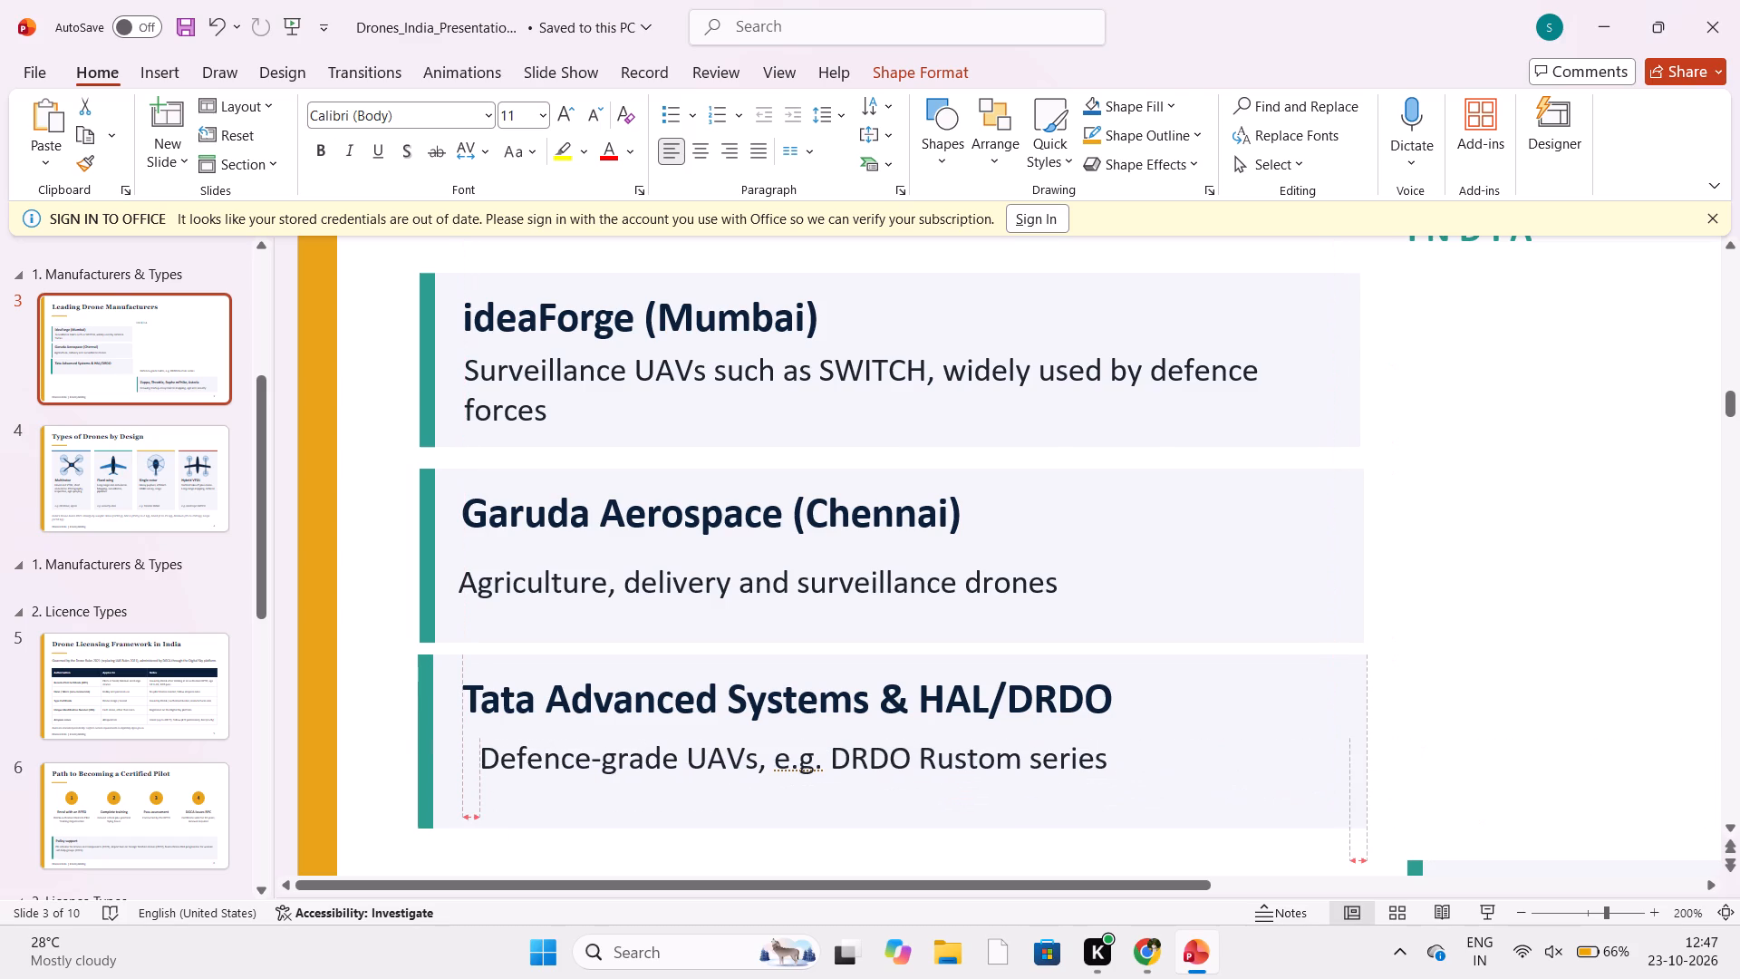
pyautogui.moveTo(701, 738); pyautogui.dragTo(691, 732)
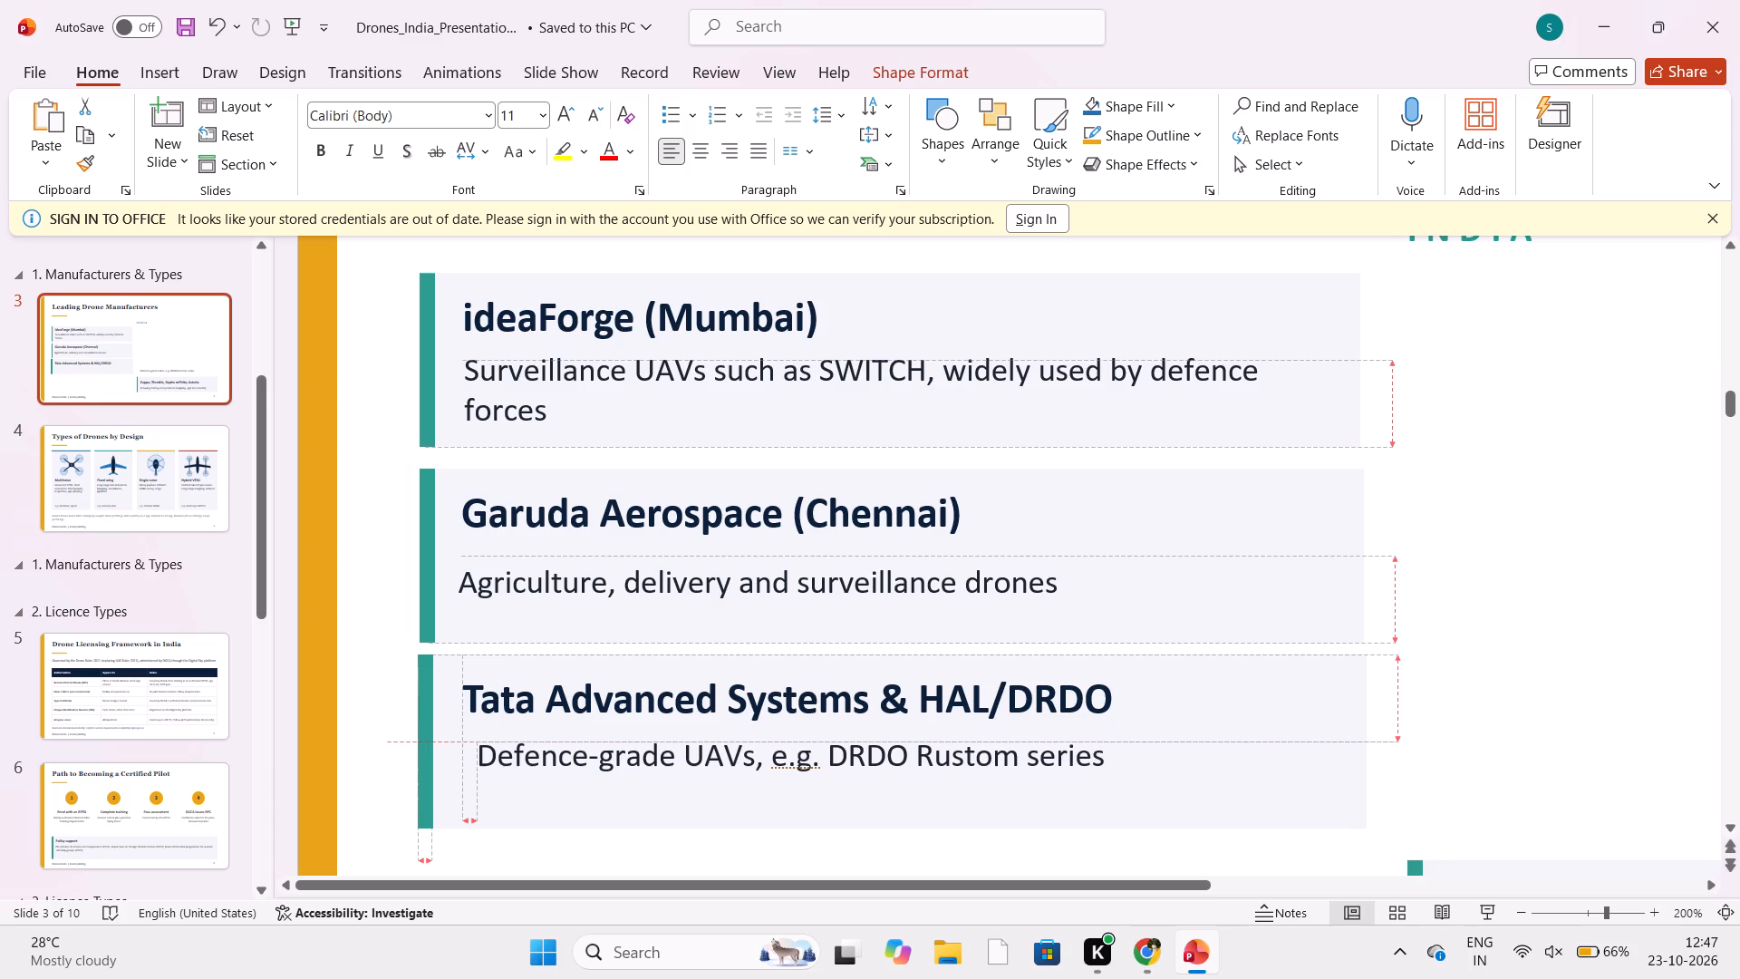
pyautogui.moveTo(691, 732); pyautogui.dragTo(693, 732)
# Shift the Garuda Aerospace and ideaForge descriptions slightly right to line up with the indented Tata Advanced Systems description.
pyautogui.click(662, 589)
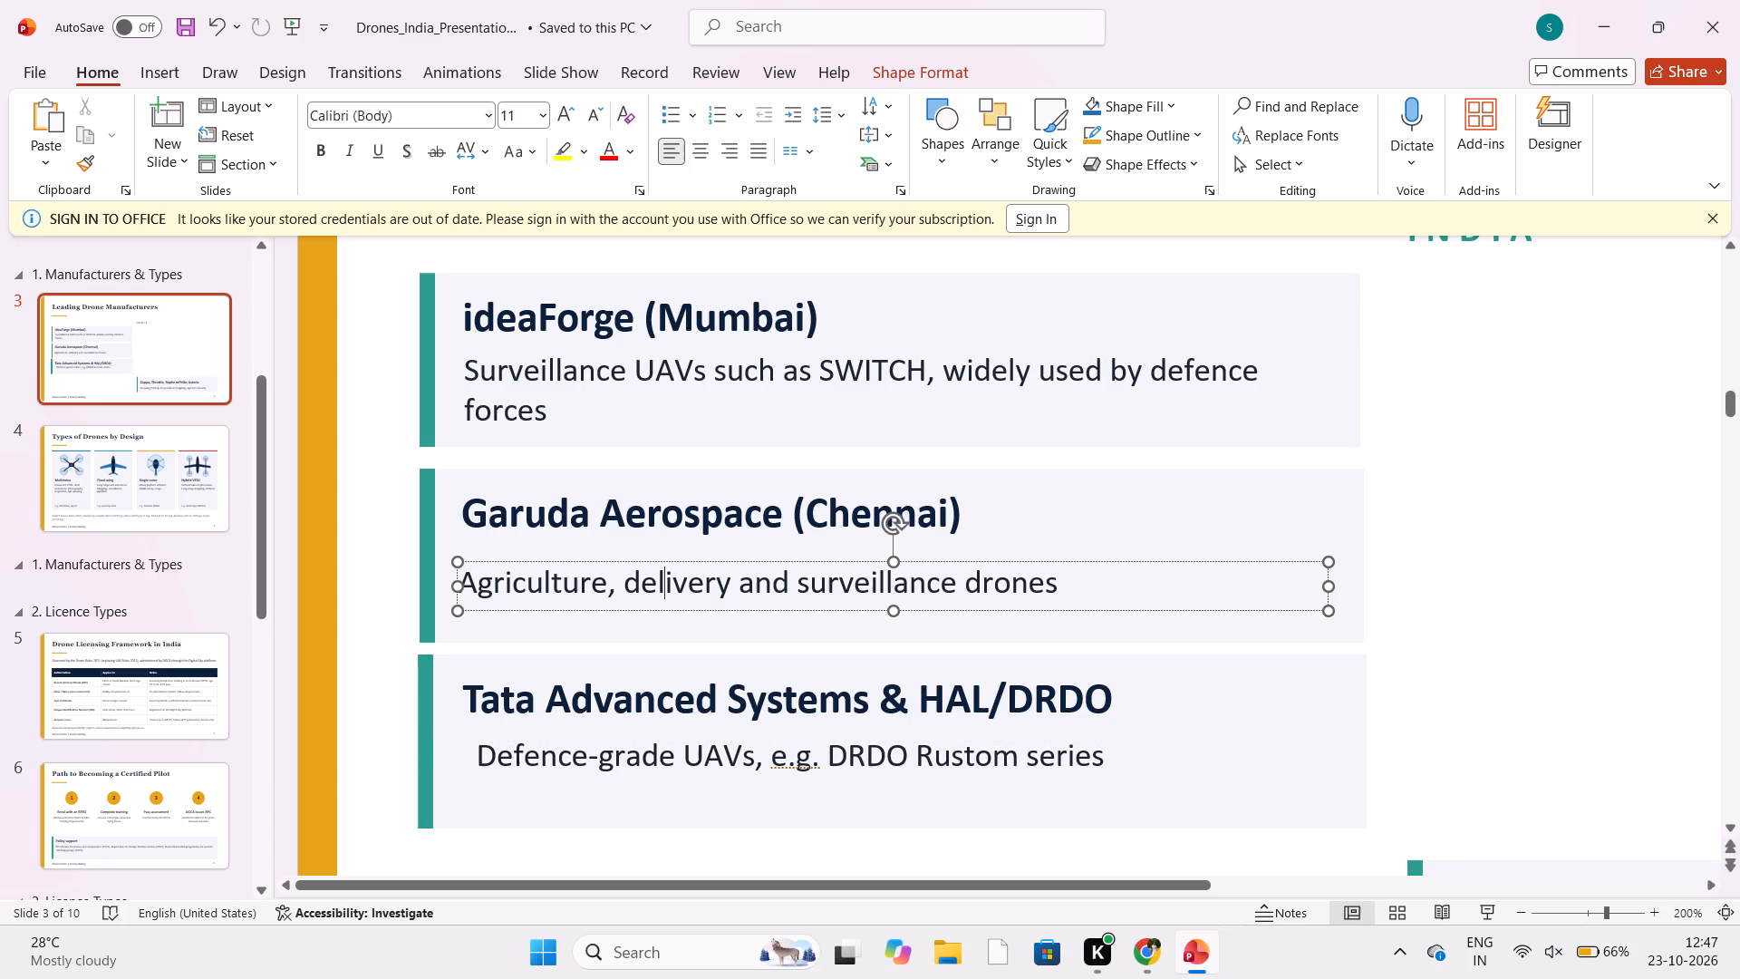
pyautogui.moveTo(1093, 595); pyautogui.dragTo(1111, 594)
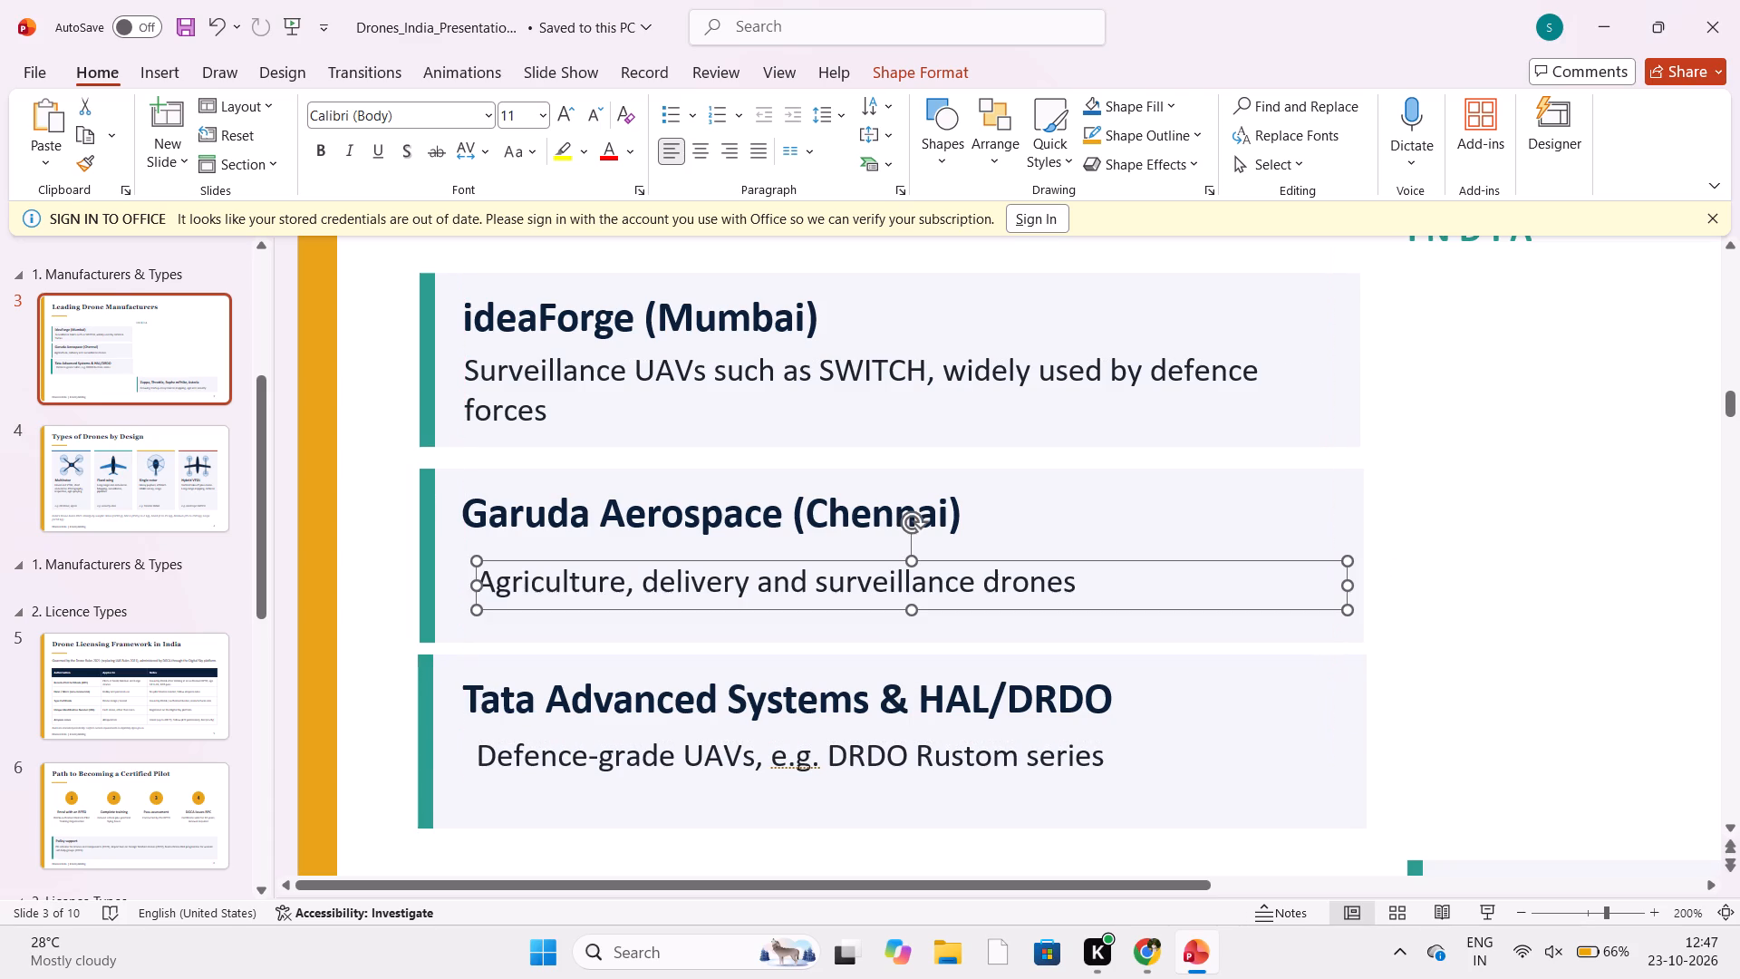
pyautogui.click(997, 360)
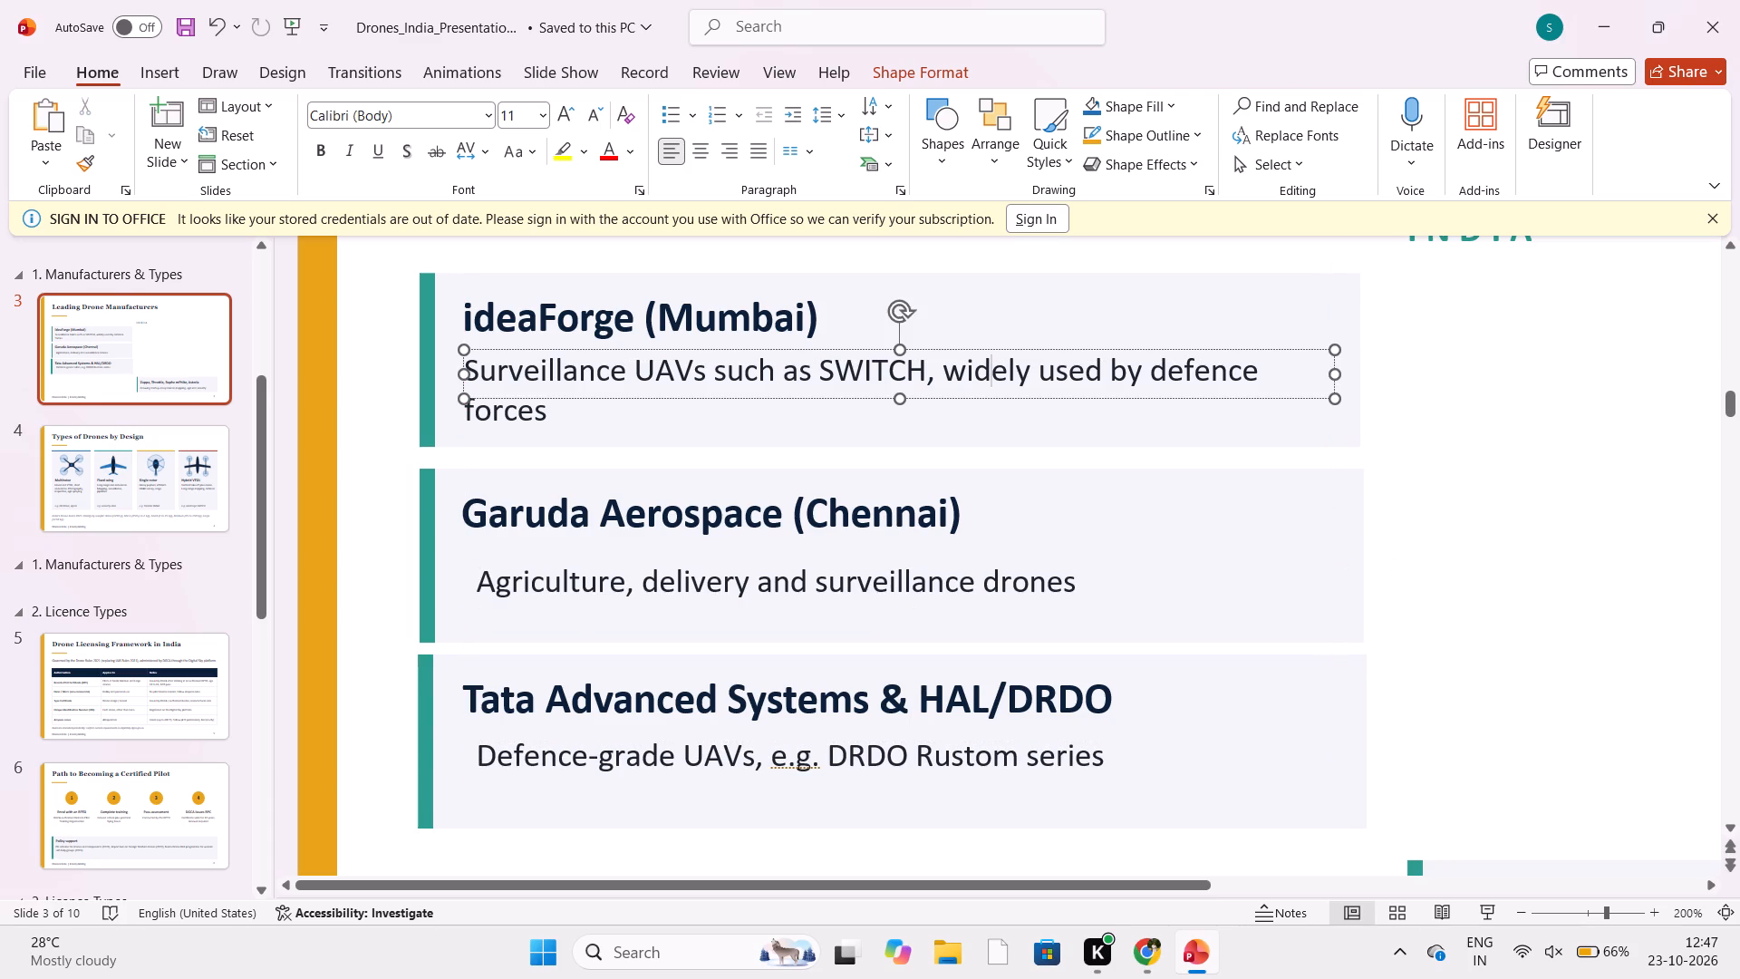
pyautogui.moveTo(1277, 371); pyautogui.dragTo(1296, 367)
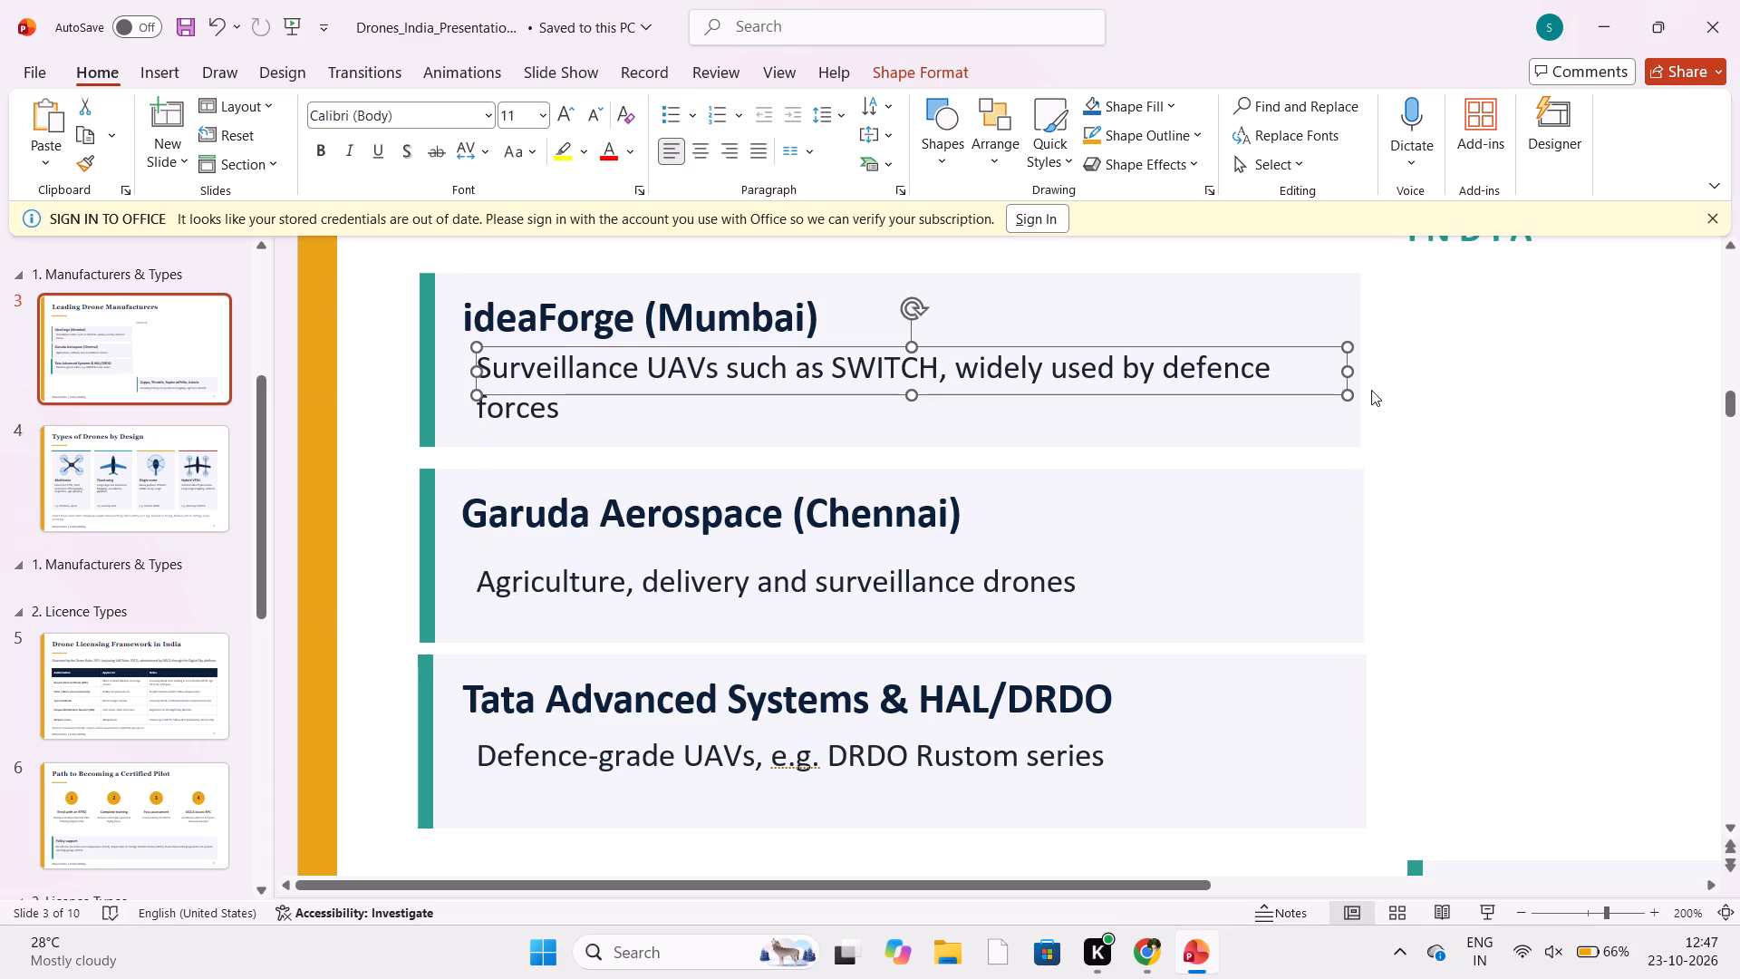
pyautogui.click(1473, 464)
# Move the "Zuppa, Throttle, Raphe mPhibr, Asteria" heading below the Tata Advanced Systems card, in line with the other headings.
pyautogui.keyDown('ctrl'); pyautogui.scroll(-3, 1473, 464); pyautogui.keyUp('ctrl')
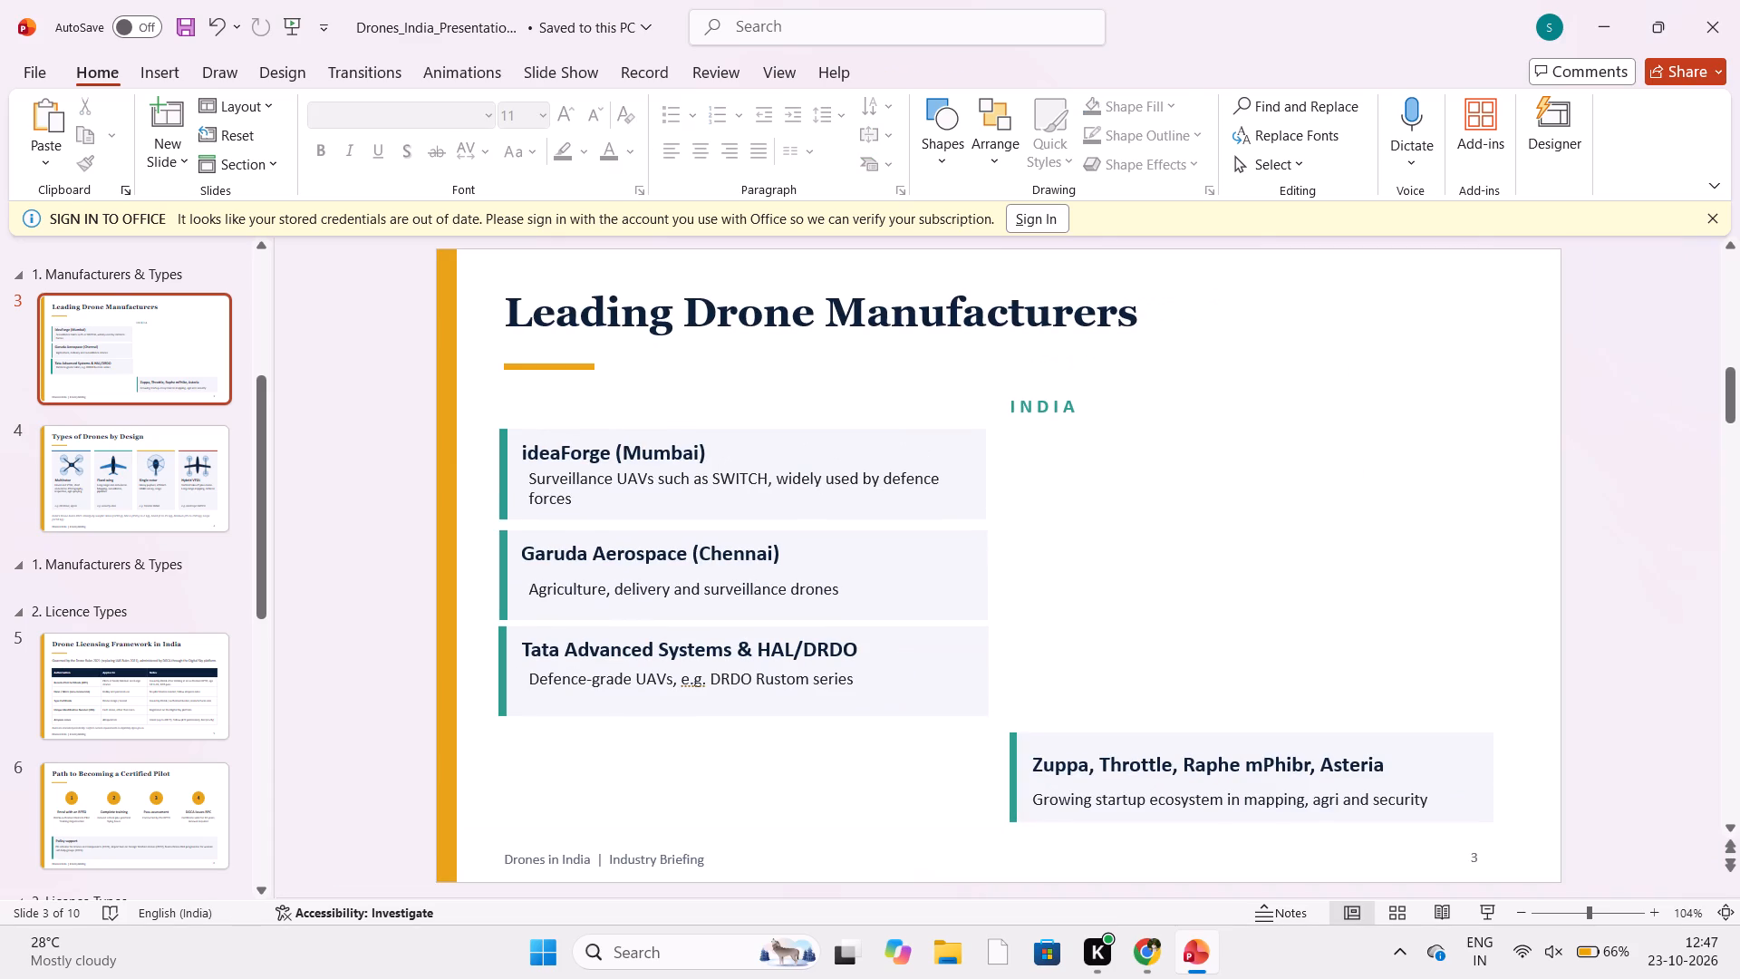
pyautogui.click(1444, 743)
pyautogui.moveTo(1445, 761); pyautogui.dragTo(968, 759)
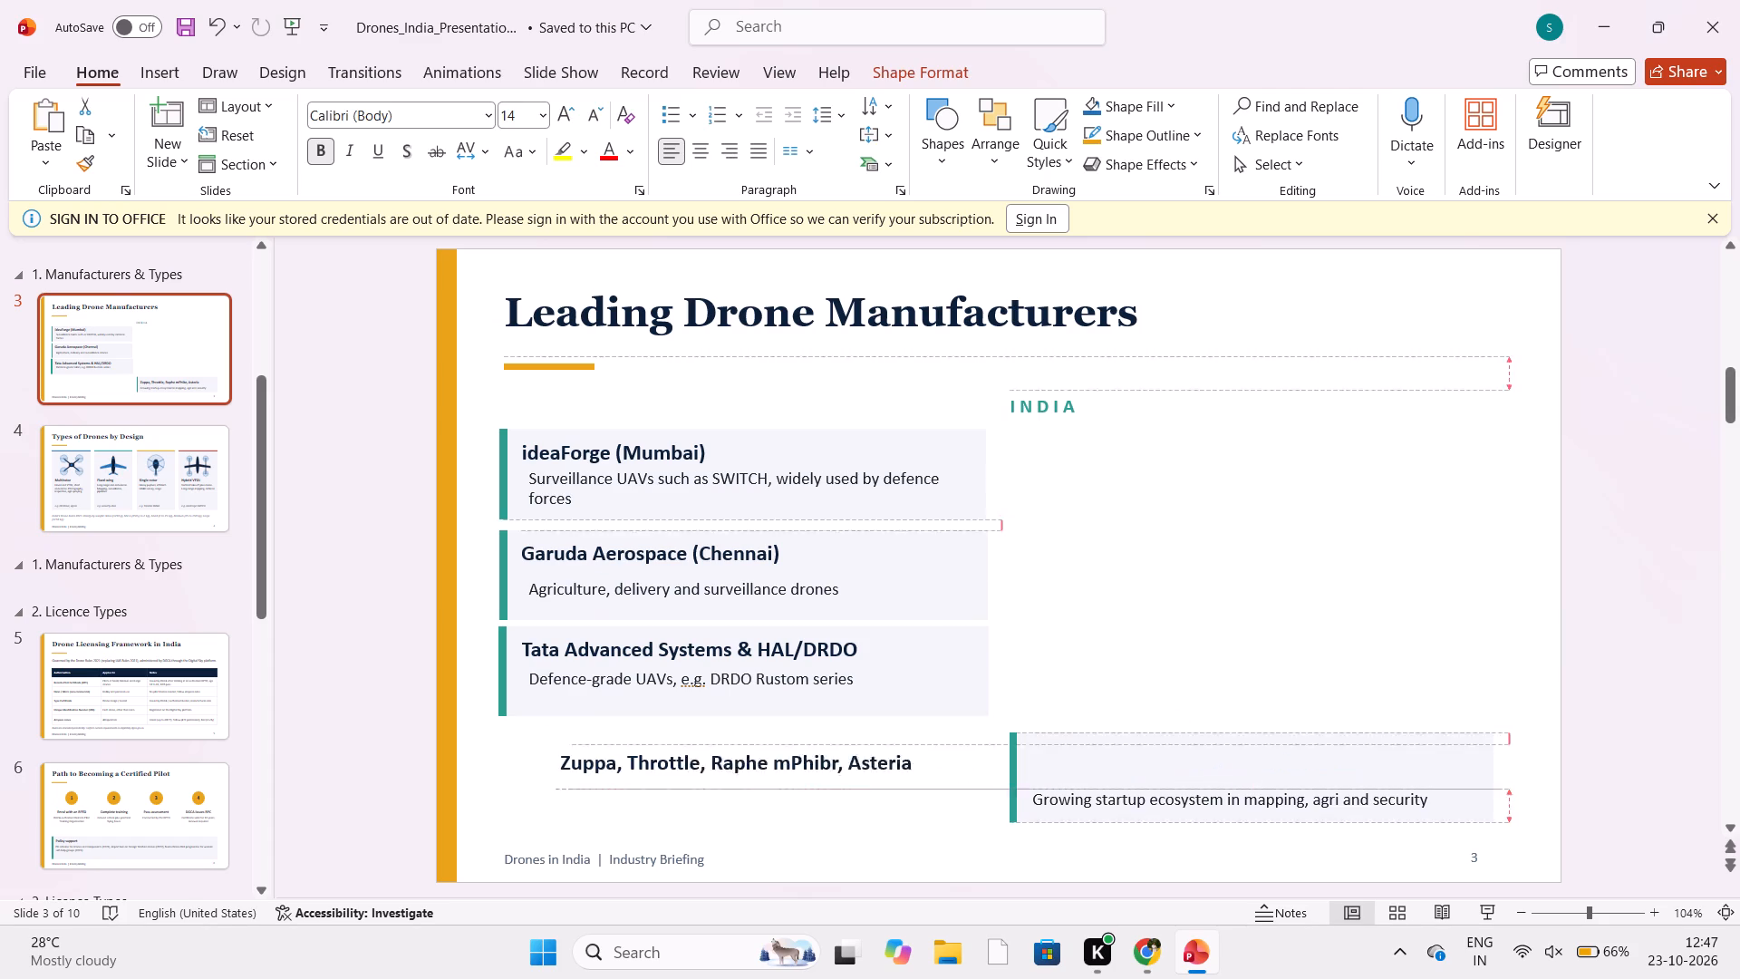
pyautogui.moveTo(968, 759); pyautogui.dragTo(940, 749)
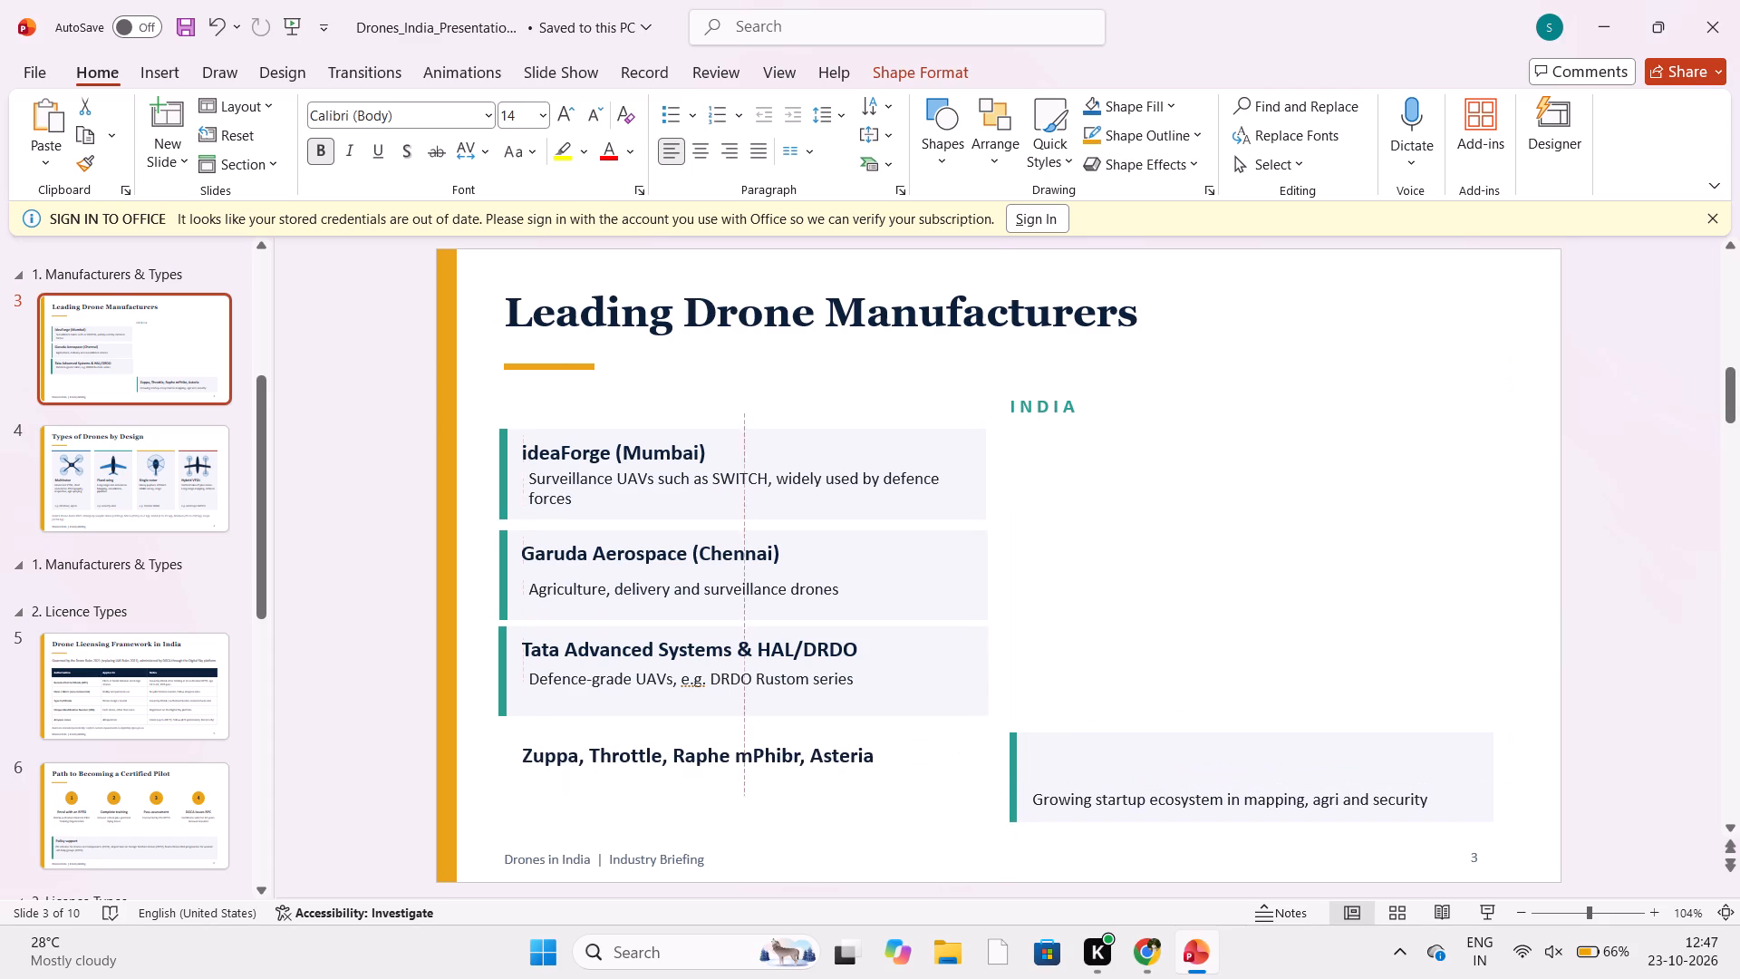
pyautogui.moveTo(940, 749); pyautogui.dragTo(933, 748)
# Move the Zuppa card's background box behind its relocated heading and align its green accent bar to the box's left edge.
pyautogui.moveTo(1398, 757); pyautogui.dragTo(1055, 749)
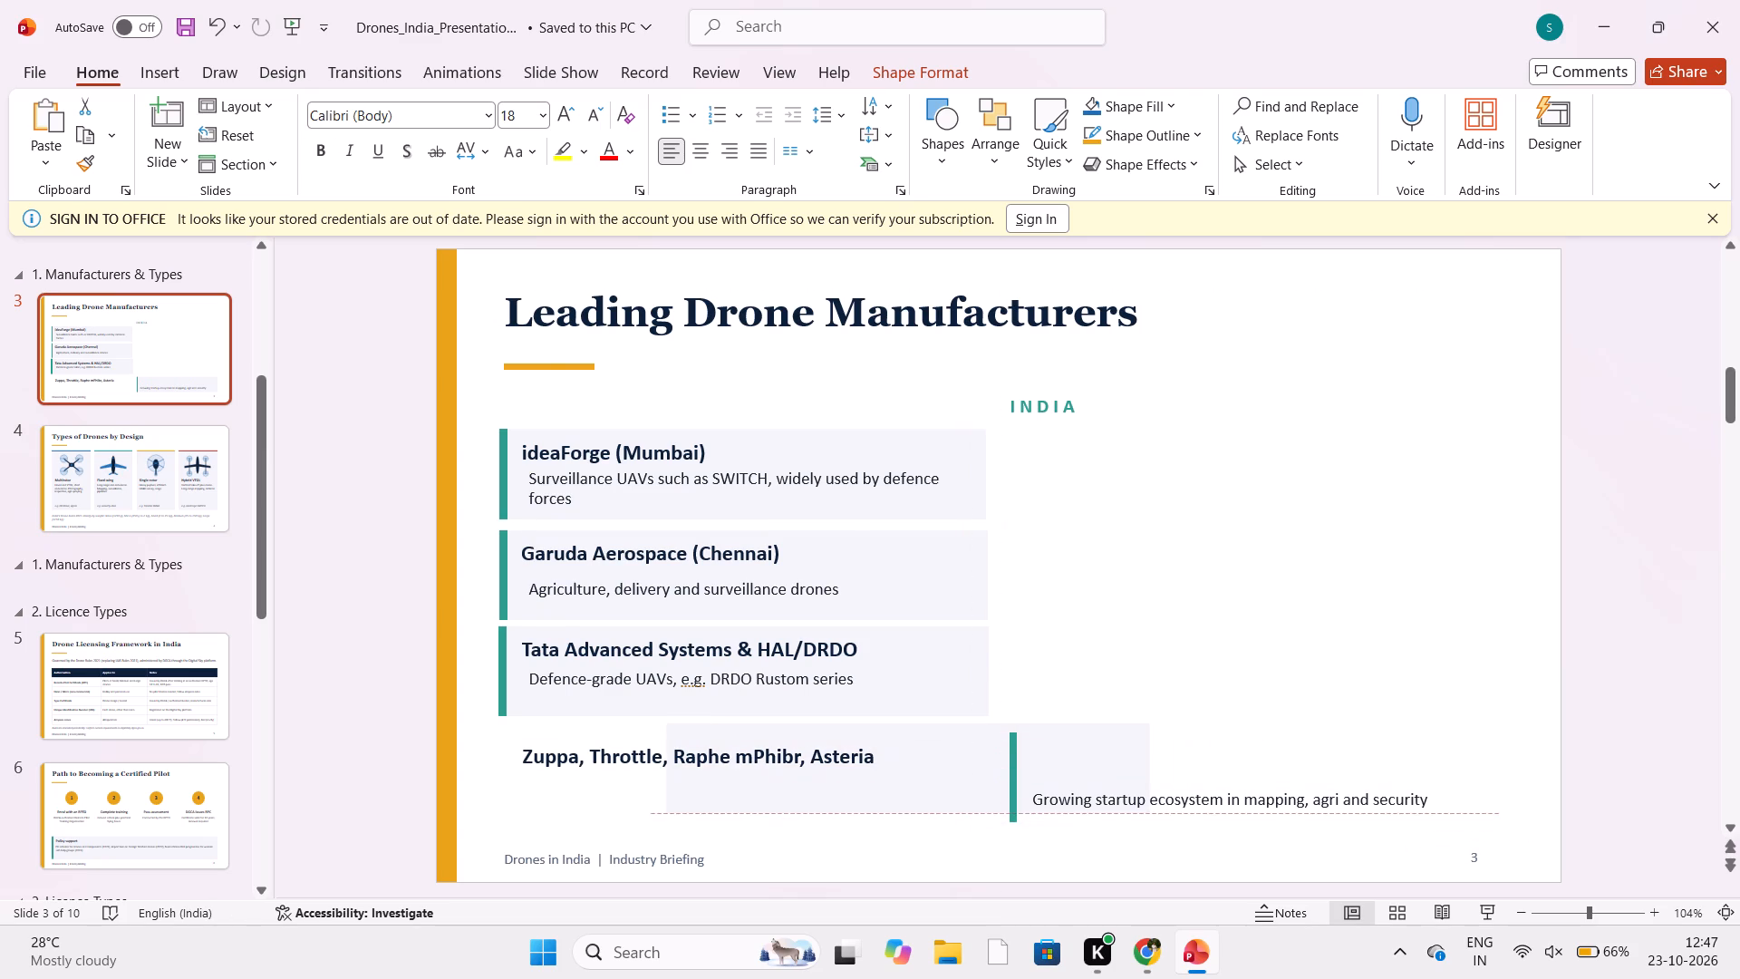
pyautogui.moveTo(1055, 749); pyautogui.dragTo(892, 756)
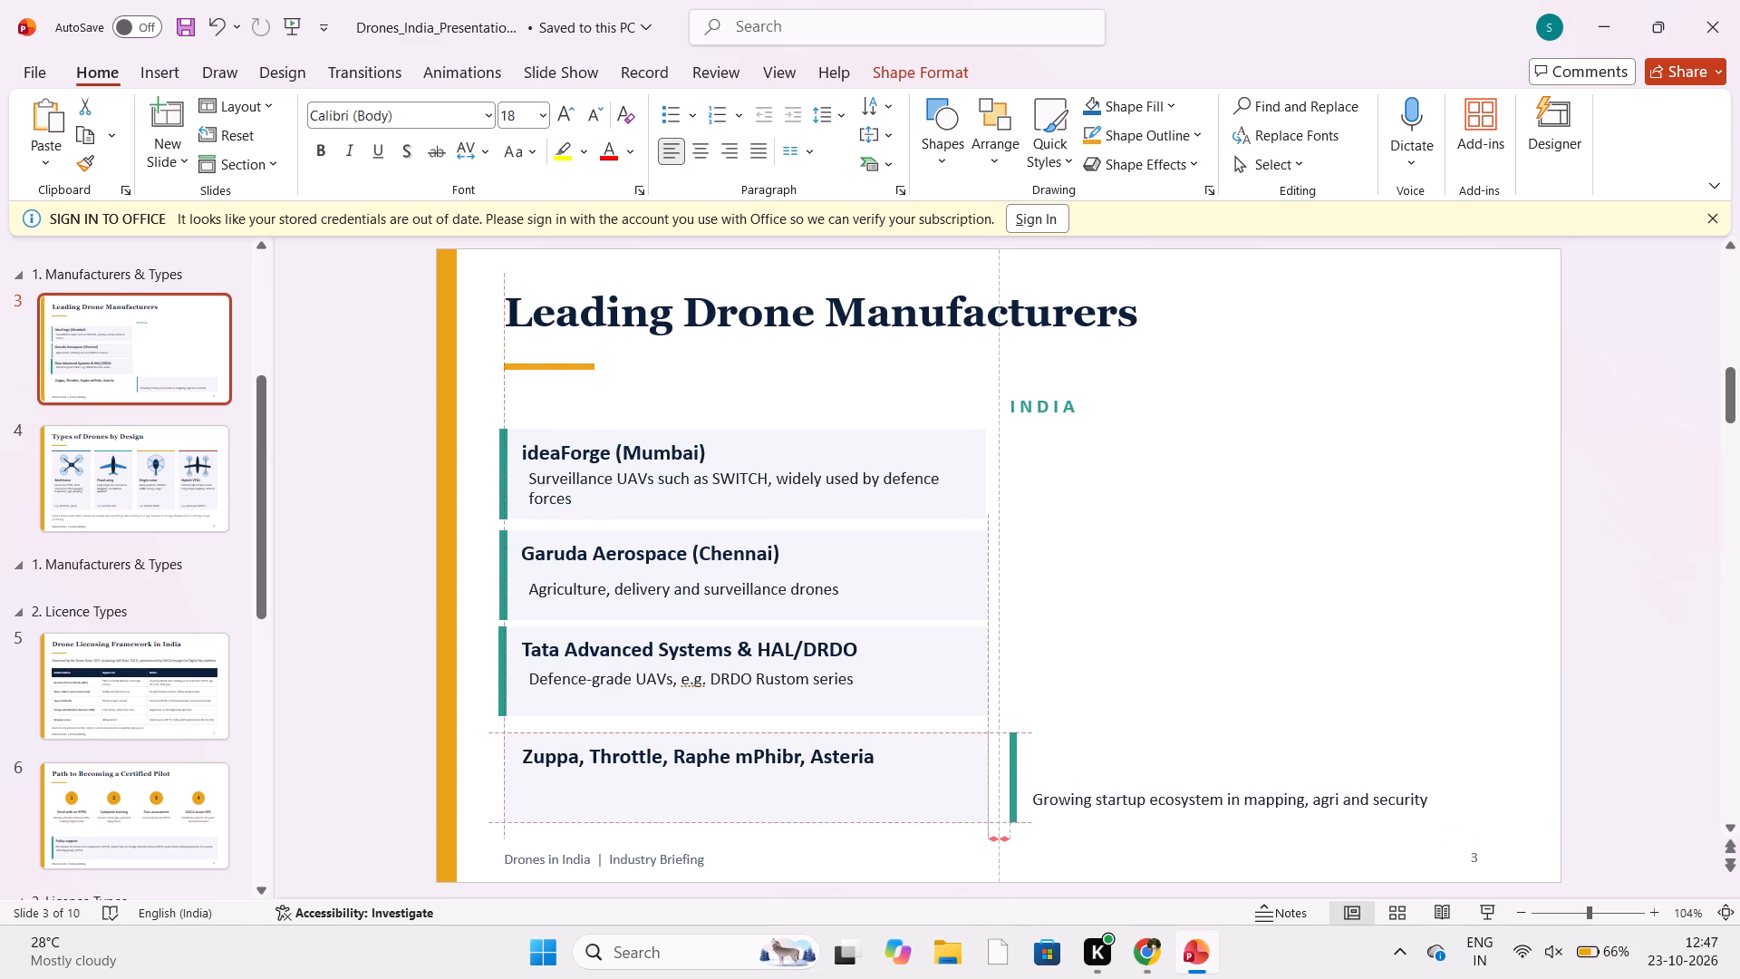
pyautogui.moveTo(892, 756); pyautogui.dragTo(887, 753)
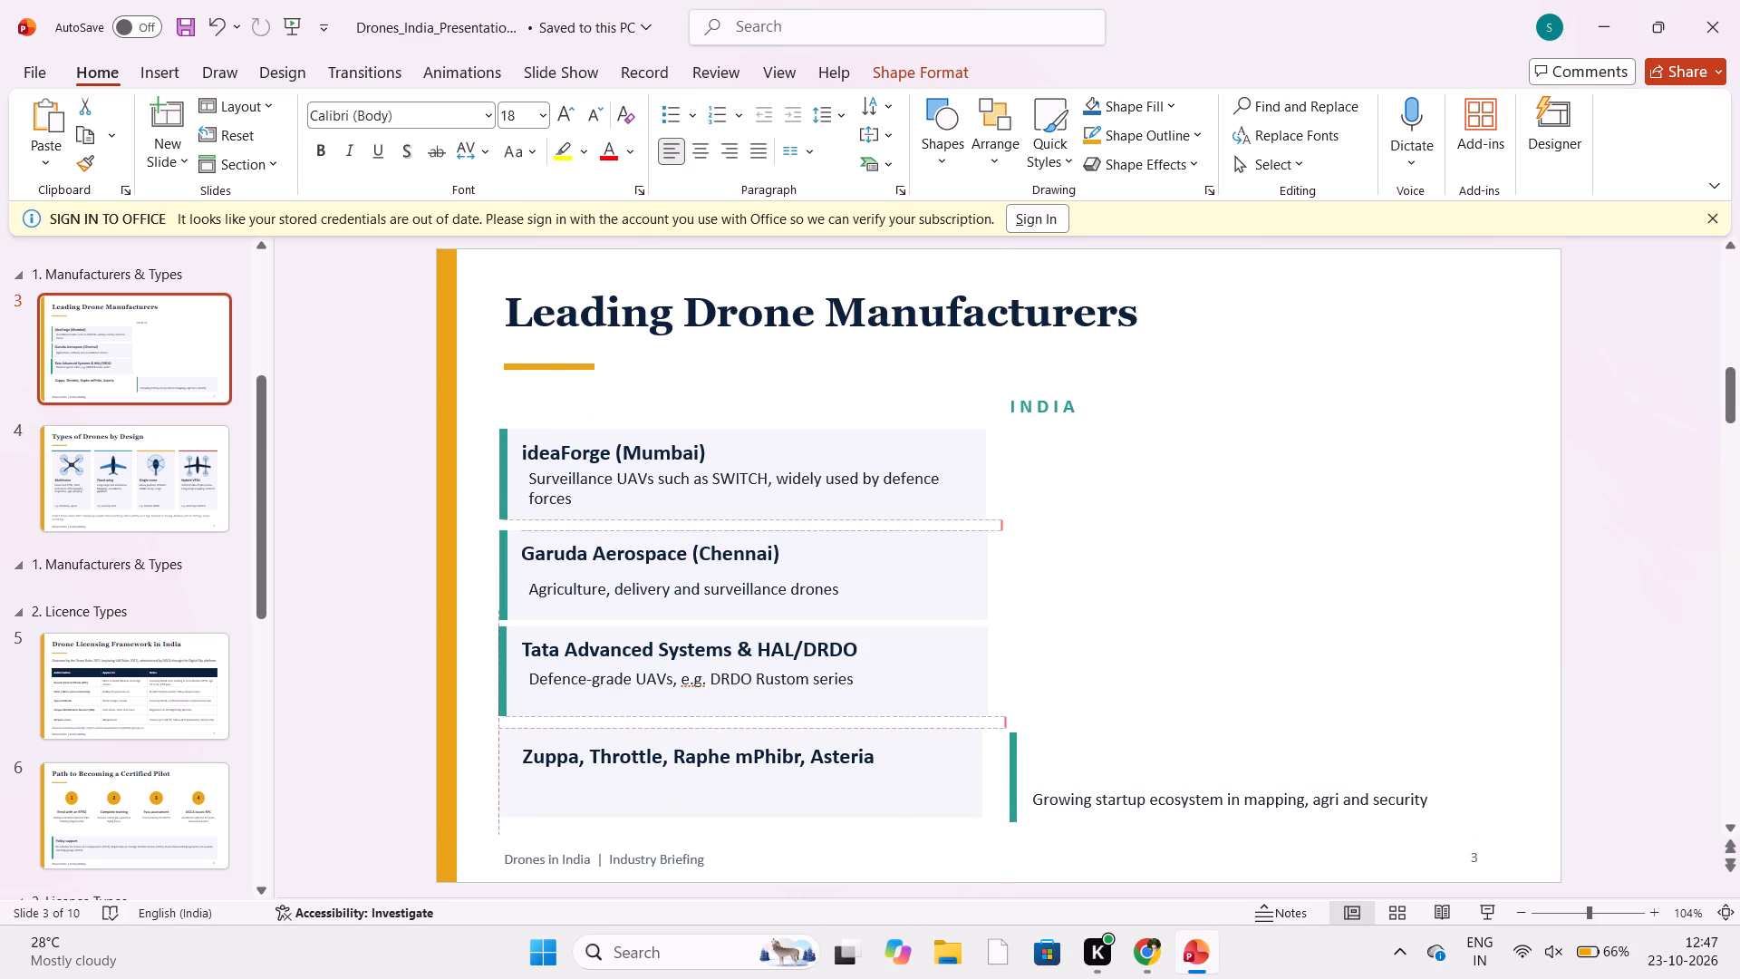
pyautogui.moveTo(887, 753); pyautogui.dragTo(893, 753)
pyautogui.moveTo(1010, 770); pyautogui.dragTo(888, 759)
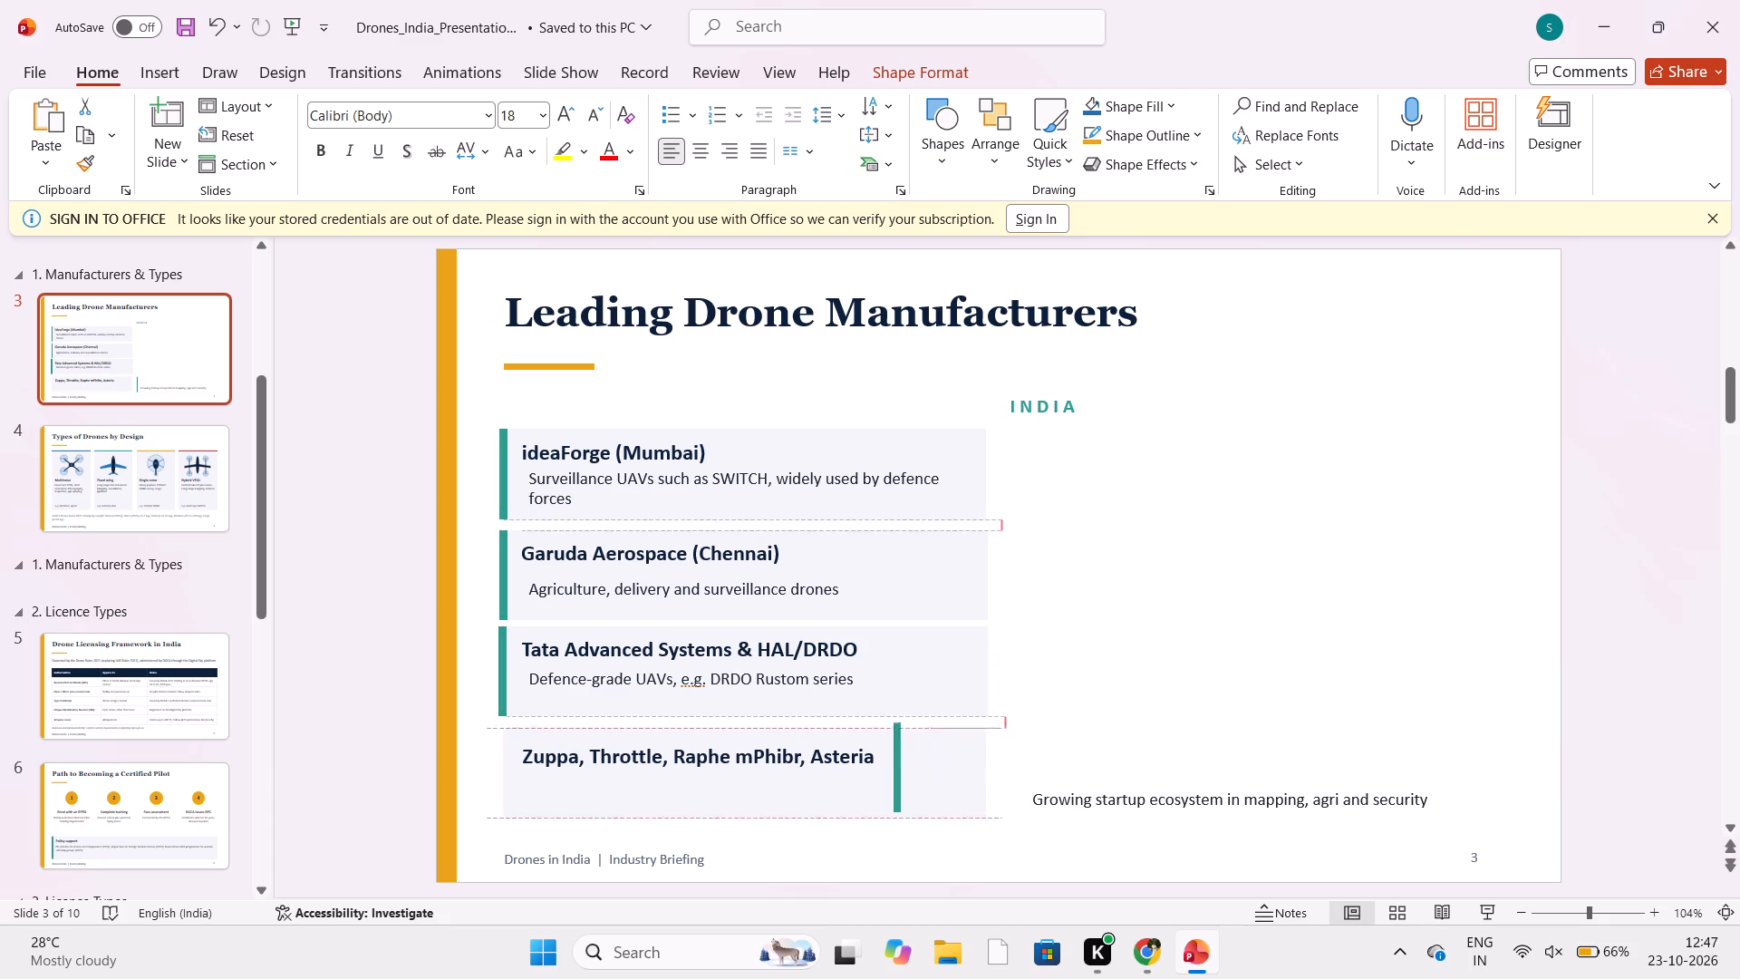
pyautogui.moveTo(888, 759); pyautogui.dragTo(505, 763)
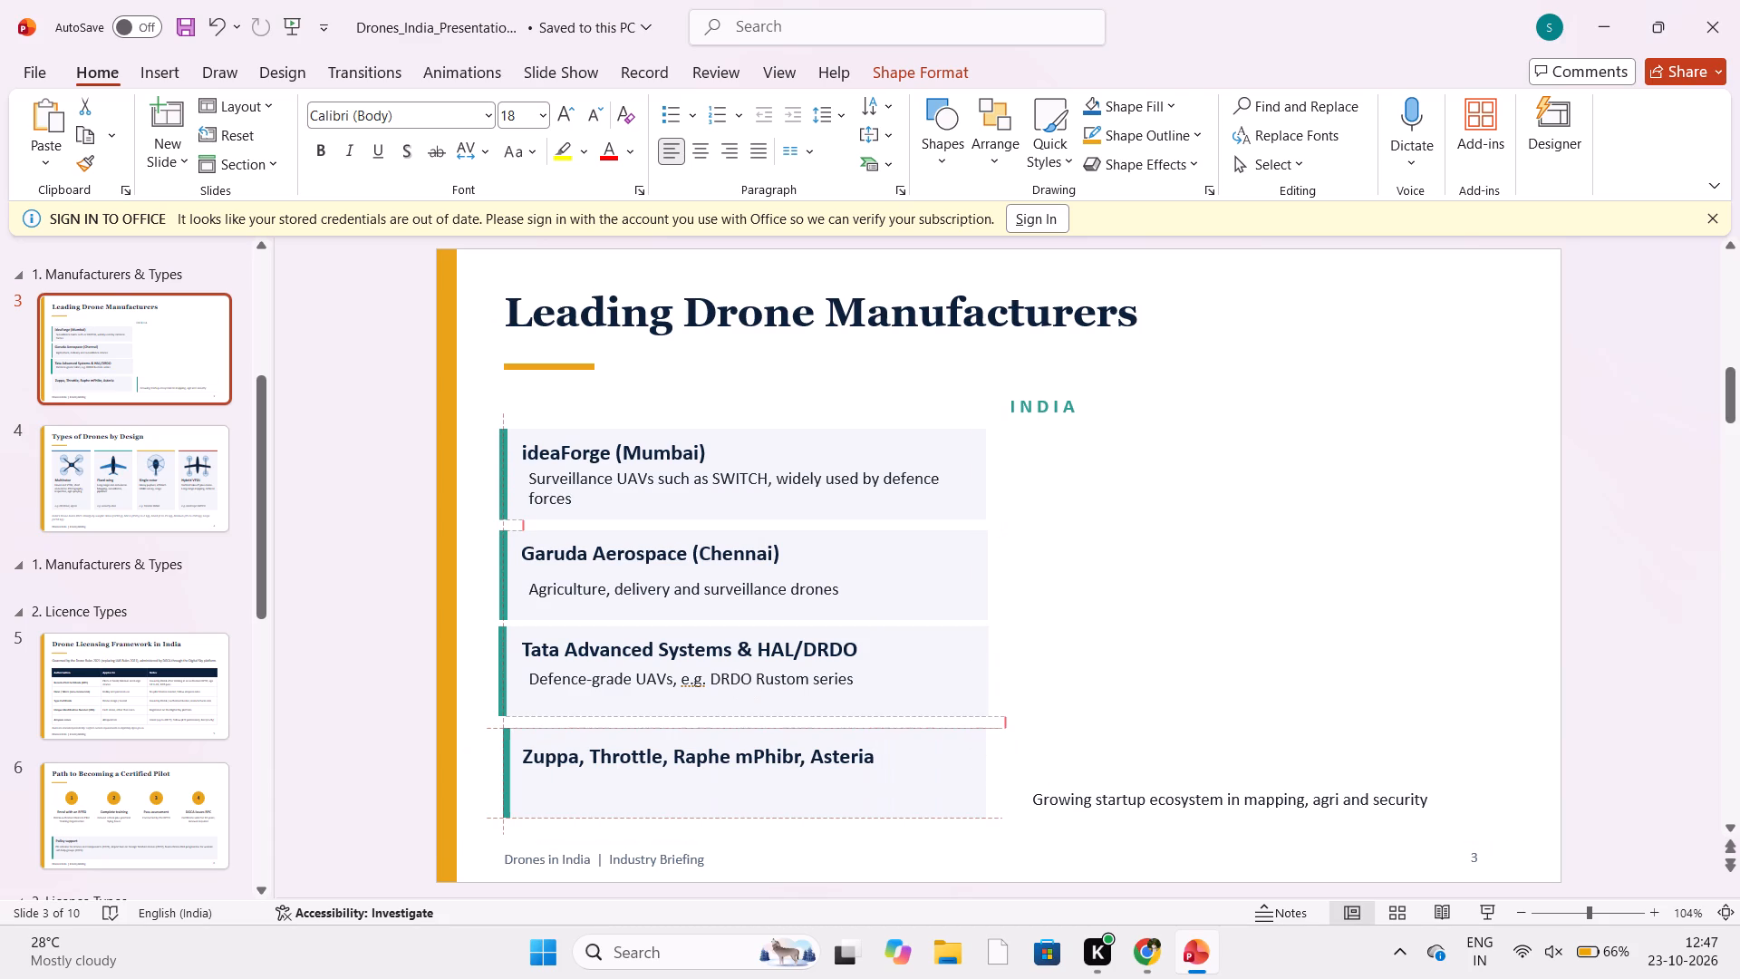
pyautogui.moveTo(505, 763); pyautogui.dragTo(502, 763)
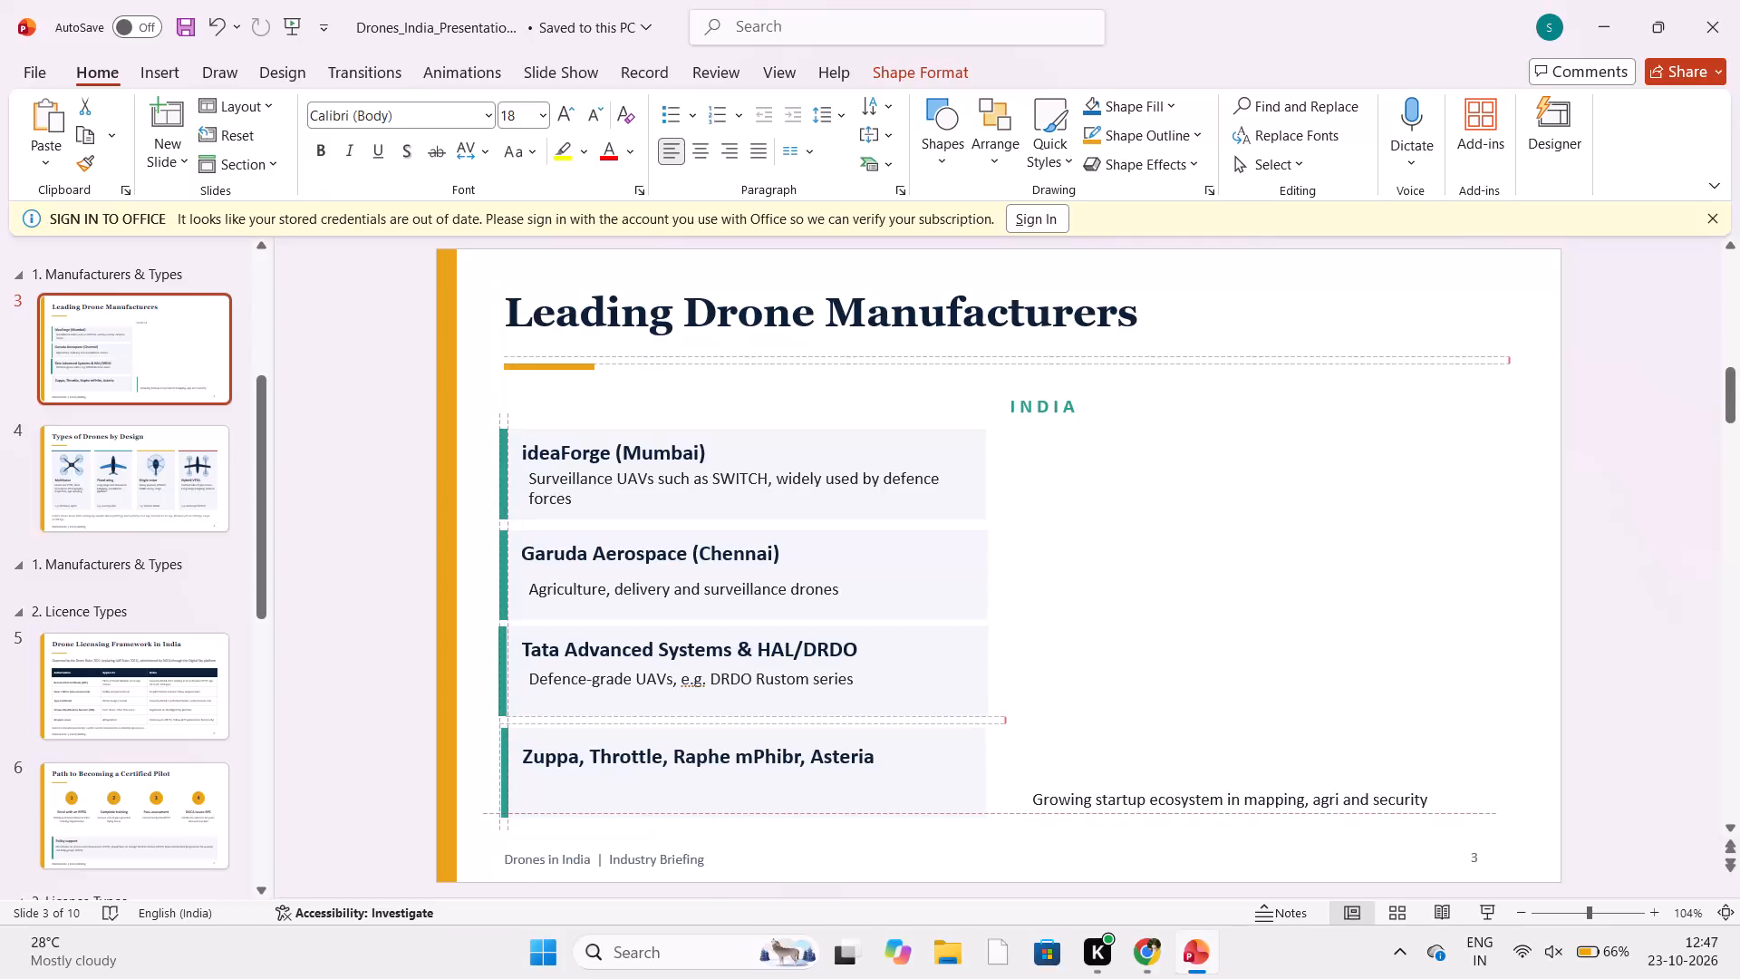
pyautogui.moveTo(502, 763); pyautogui.dragTo(498, 764)
pyautogui.click(1244, 688)
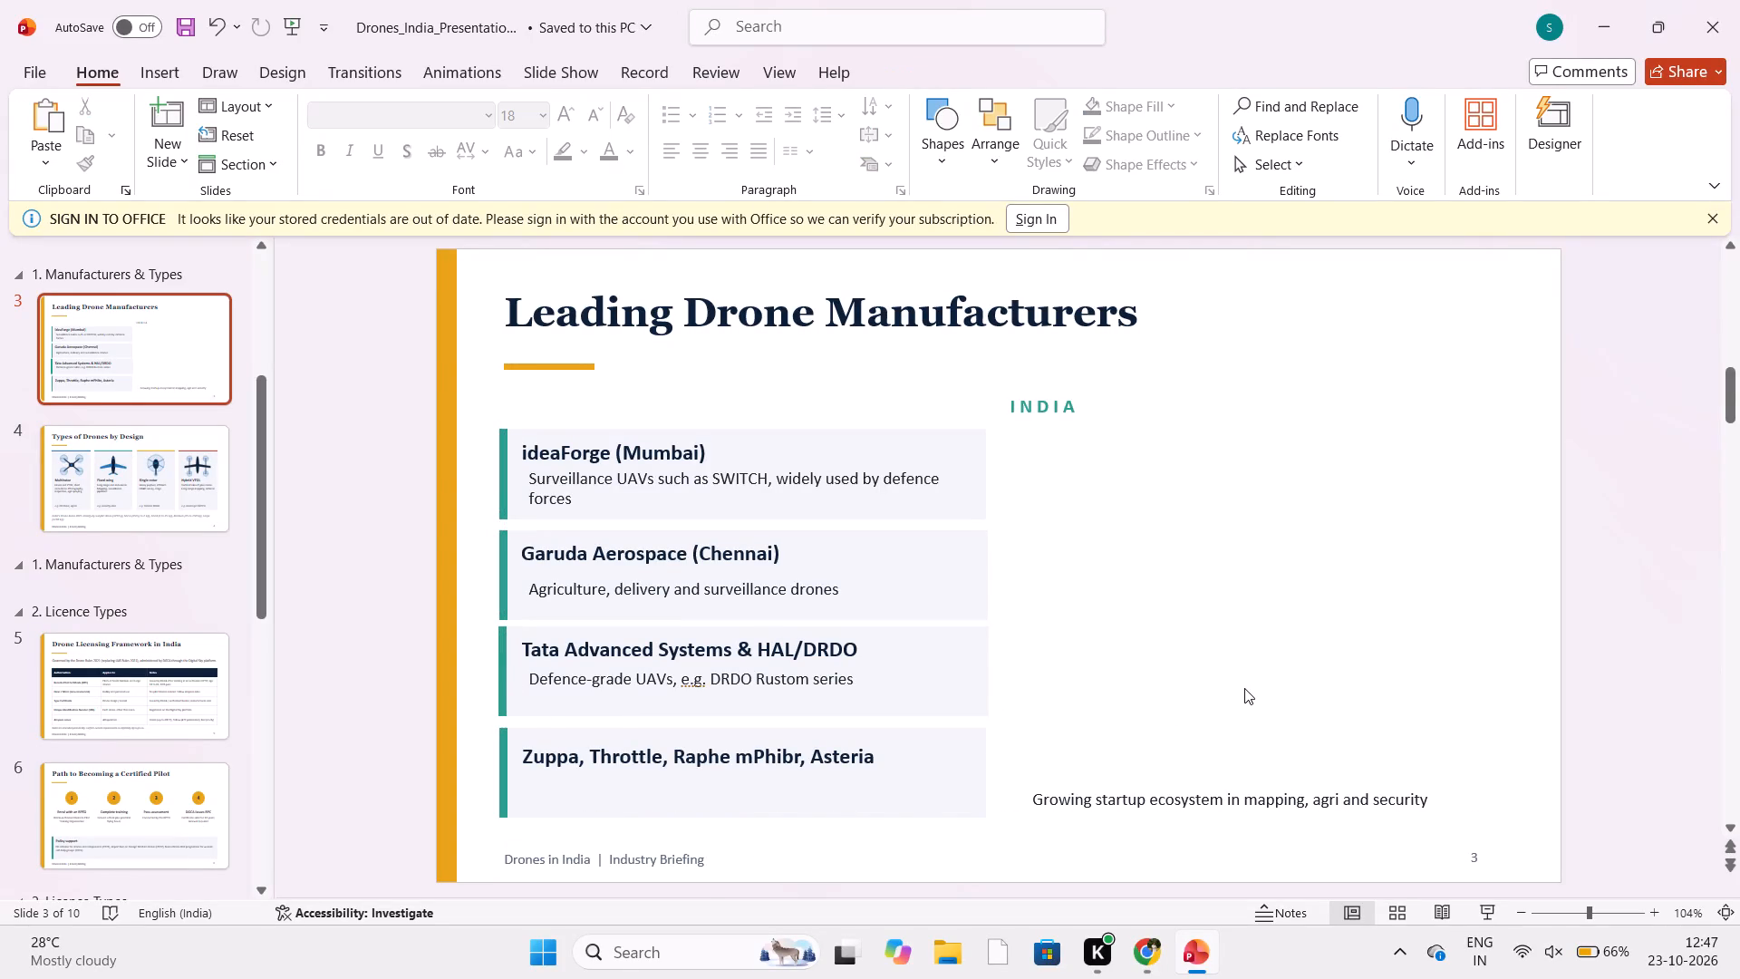
# Move the "Growing startup ecosystem in mapping, agri and security" description beneath the Zuppa heading, indented in line with the other descriptions.
pyautogui.click(1403, 800)
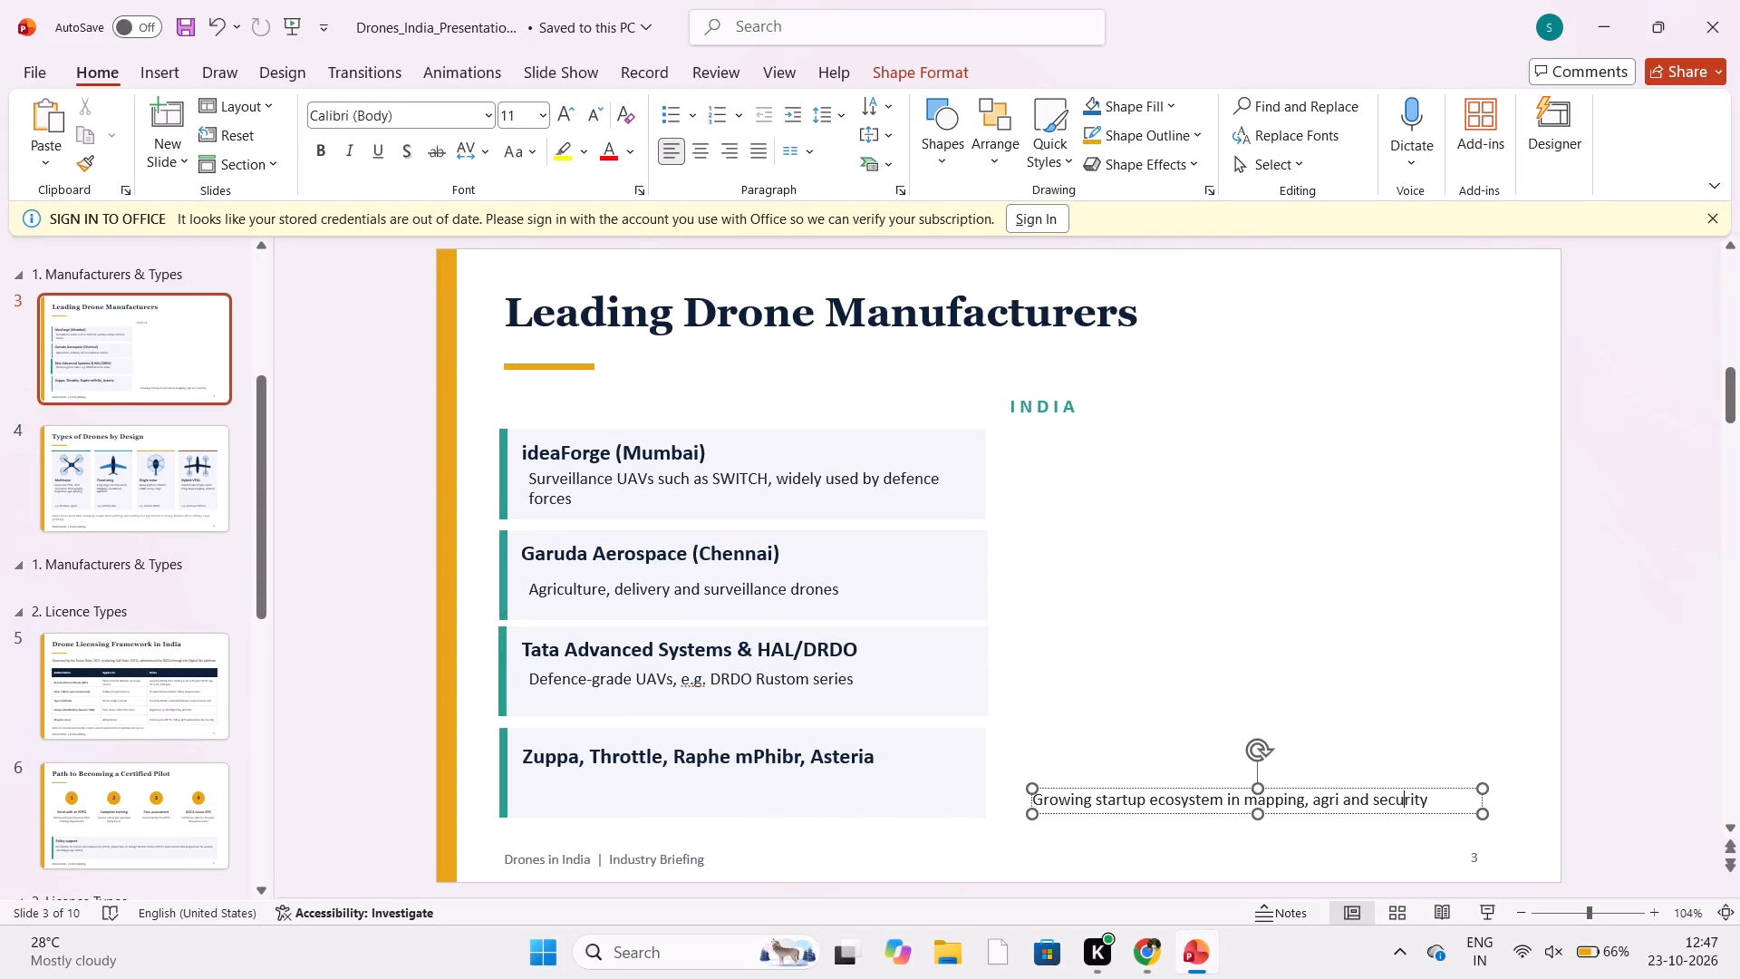
pyautogui.moveTo(1462, 803); pyautogui.dragTo(952, 793)
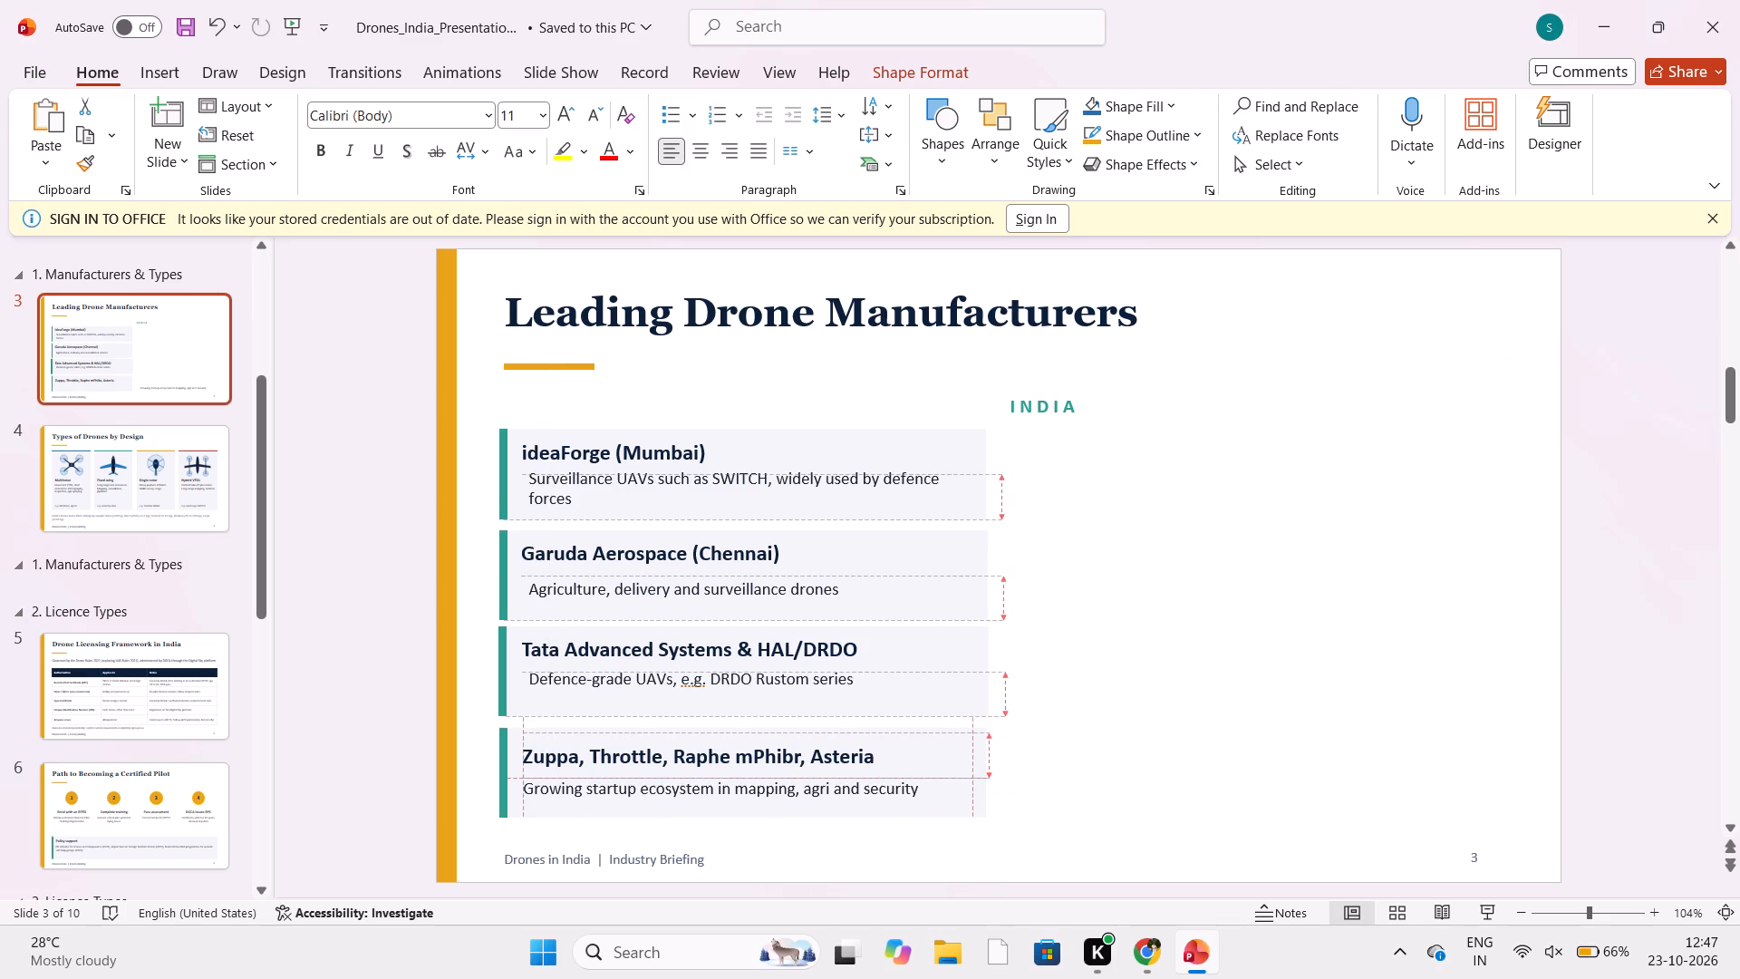
pyautogui.moveTo(952, 793); pyautogui.dragTo(953, 787)
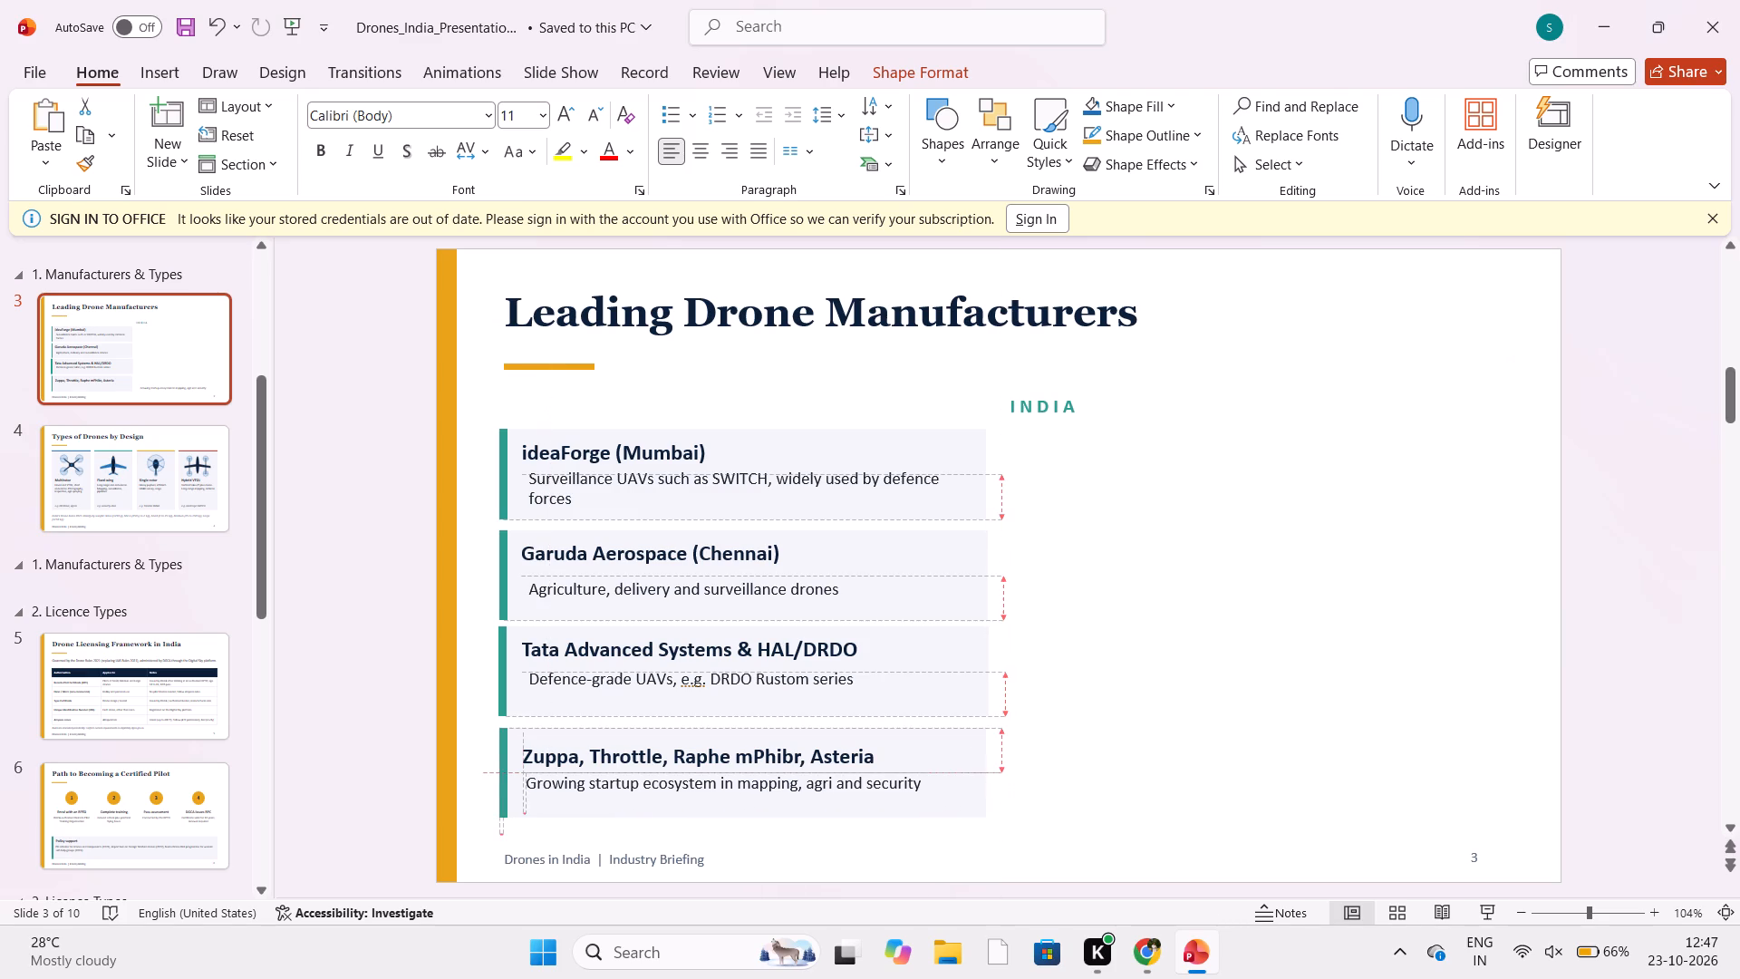
pyautogui.moveTo(953, 787); pyautogui.dragTo(963, 788)
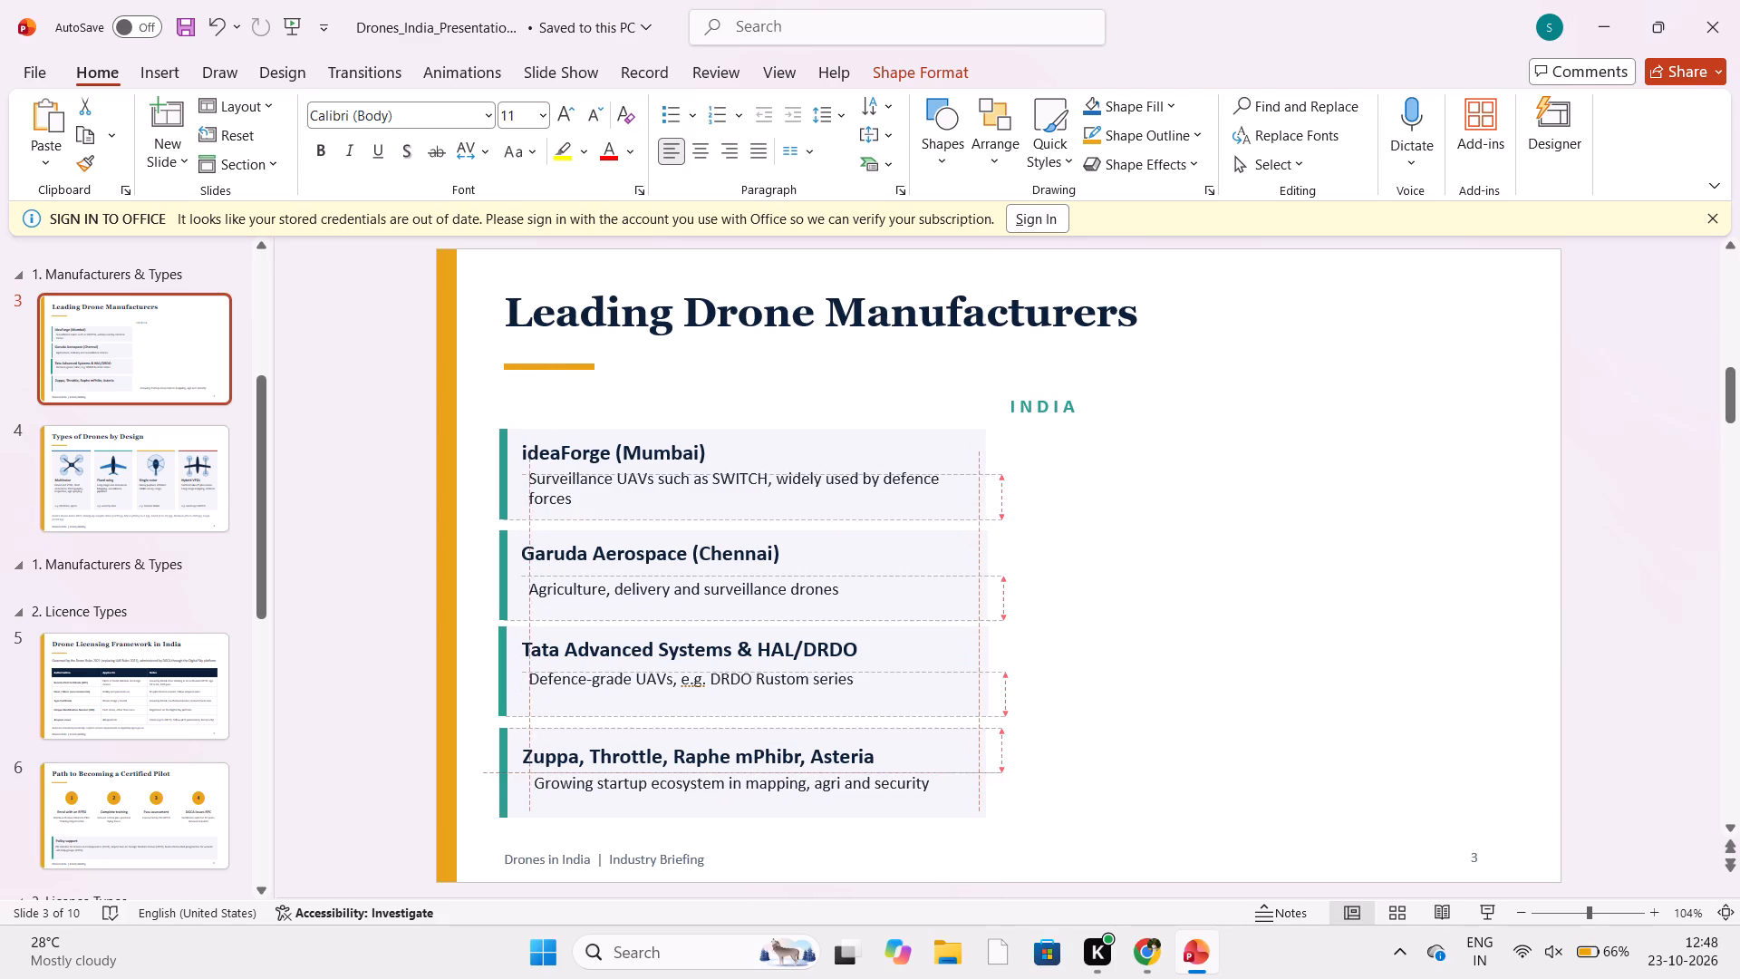
pyautogui.moveTo(963, 788); pyautogui.dragTo(953, 789)
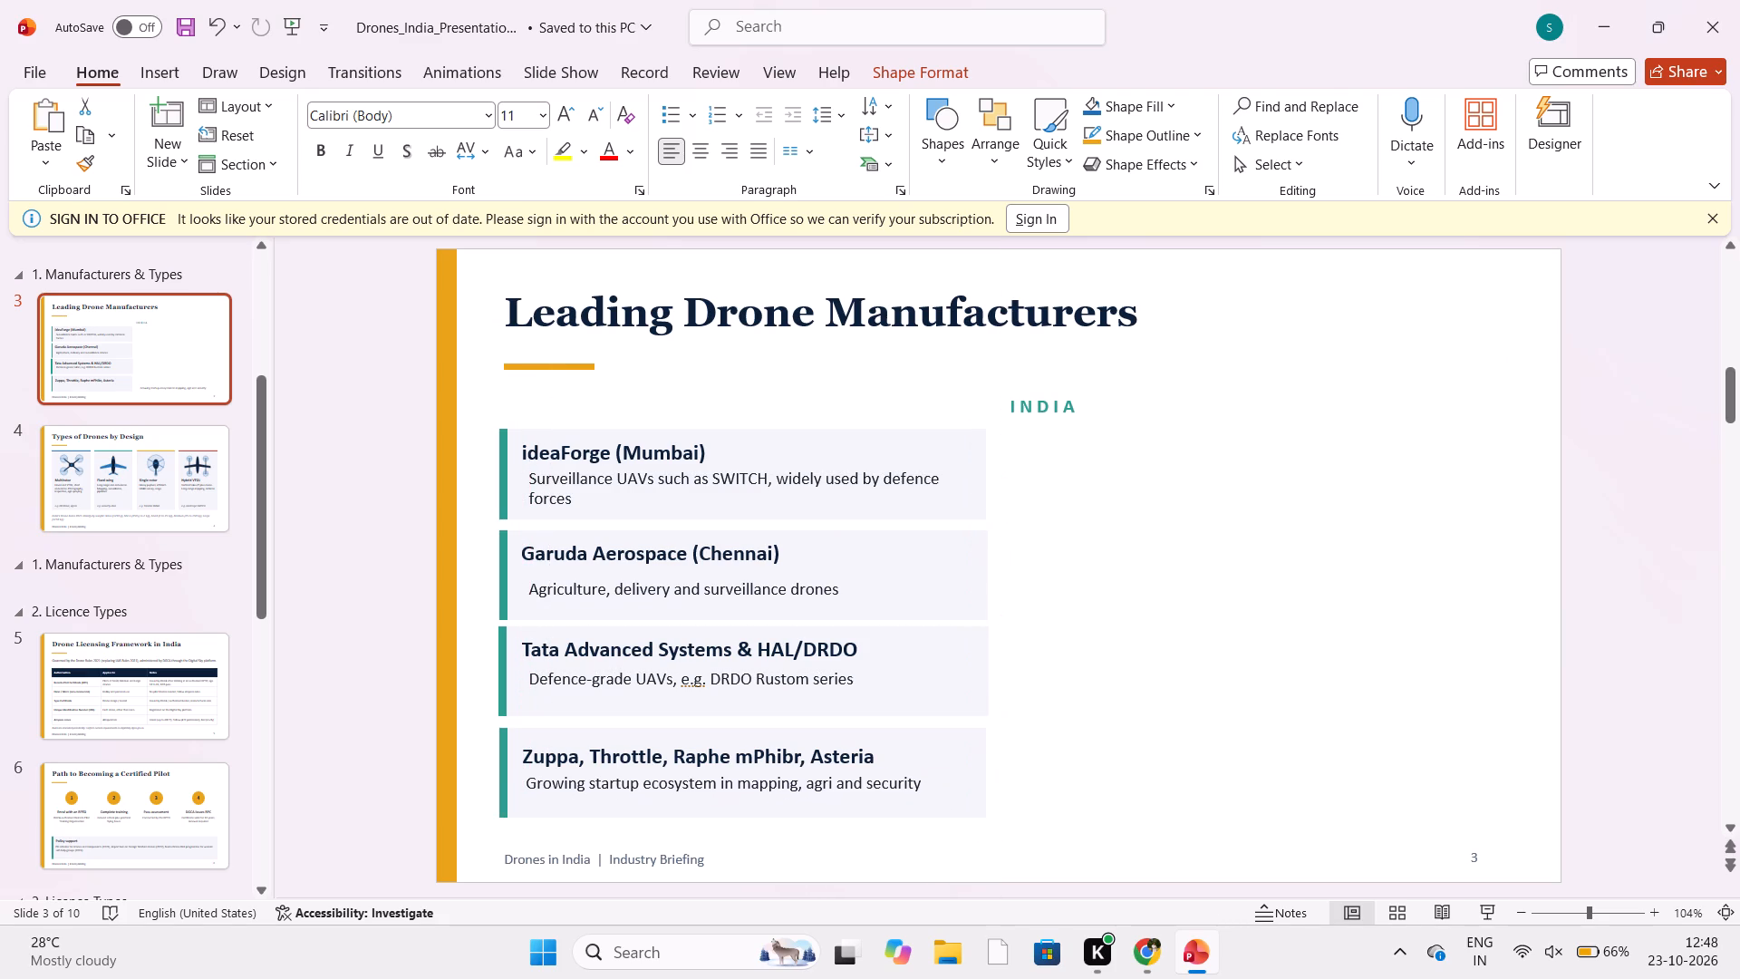
pyautogui.moveTo(953, 789); pyautogui.dragTo(959, 790)
pyautogui.keyDown('ctrl'); pyautogui.scroll(3, 959, 790); pyautogui.keyUp('ctrl')
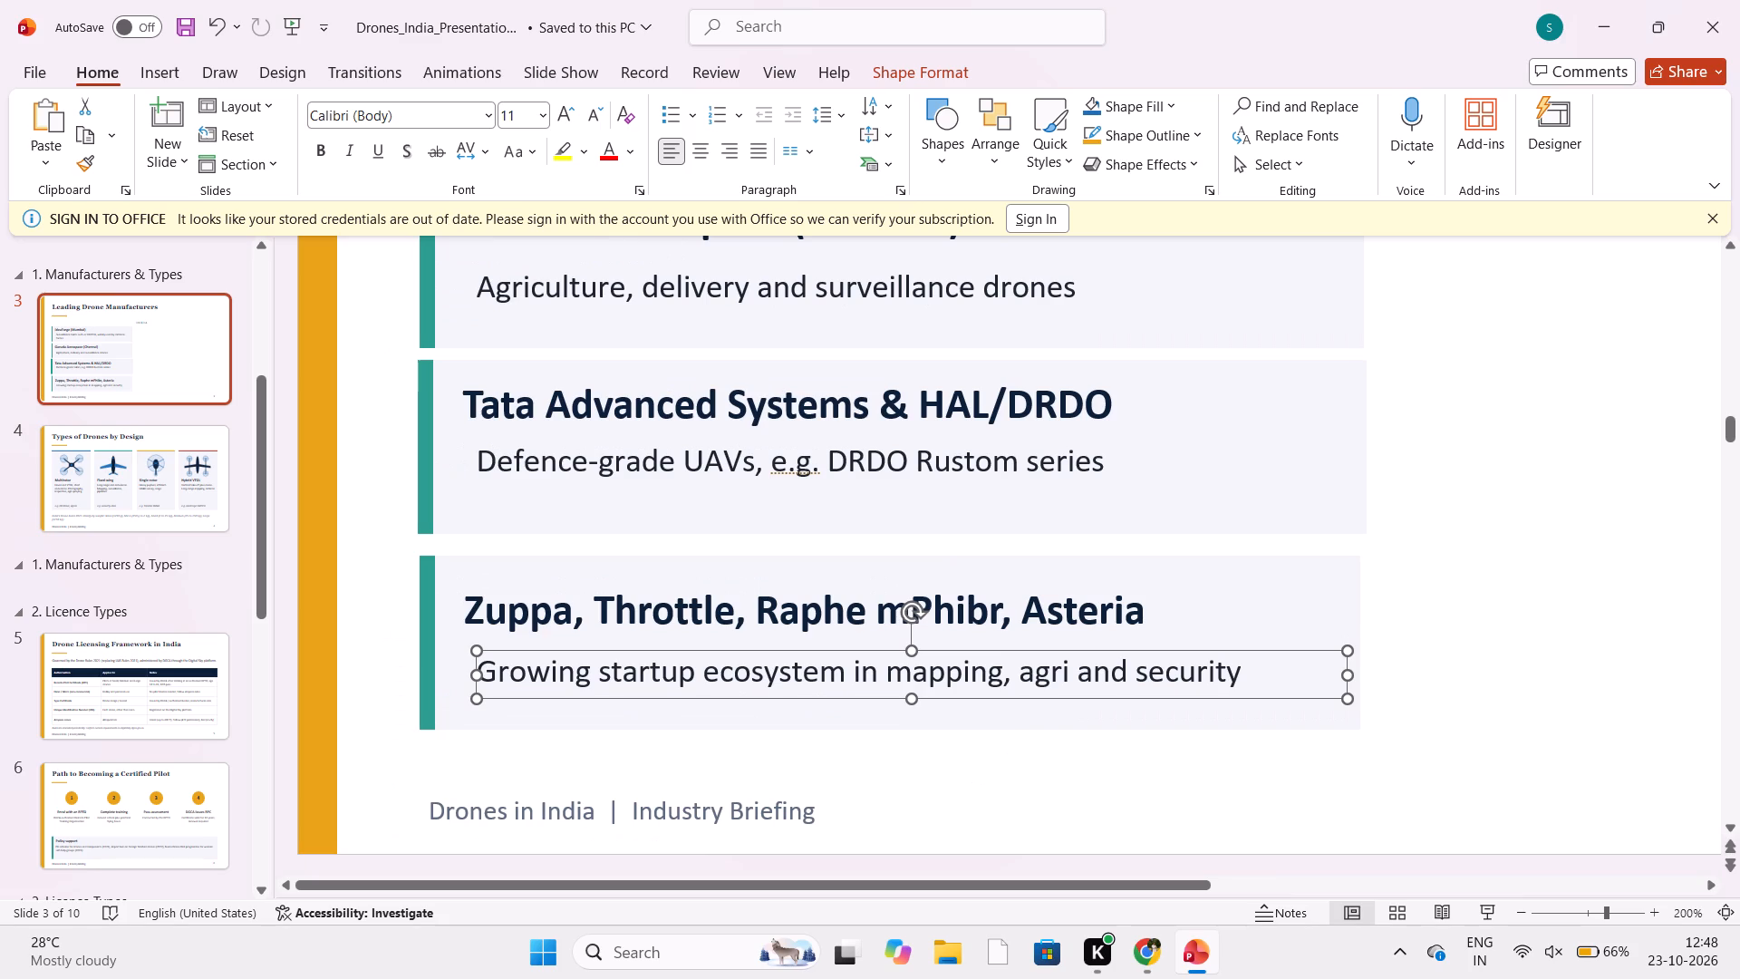
pyautogui.click(1263, 673)
pyautogui.click(1498, 639)
# Move the "INDIA" label above the ideaForge card, roughly in line with the card headings.
pyautogui.keyDown('ctrl'); pyautogui.scroll(-3, 1498, 639); pyautogui.keyUp('ctrl')
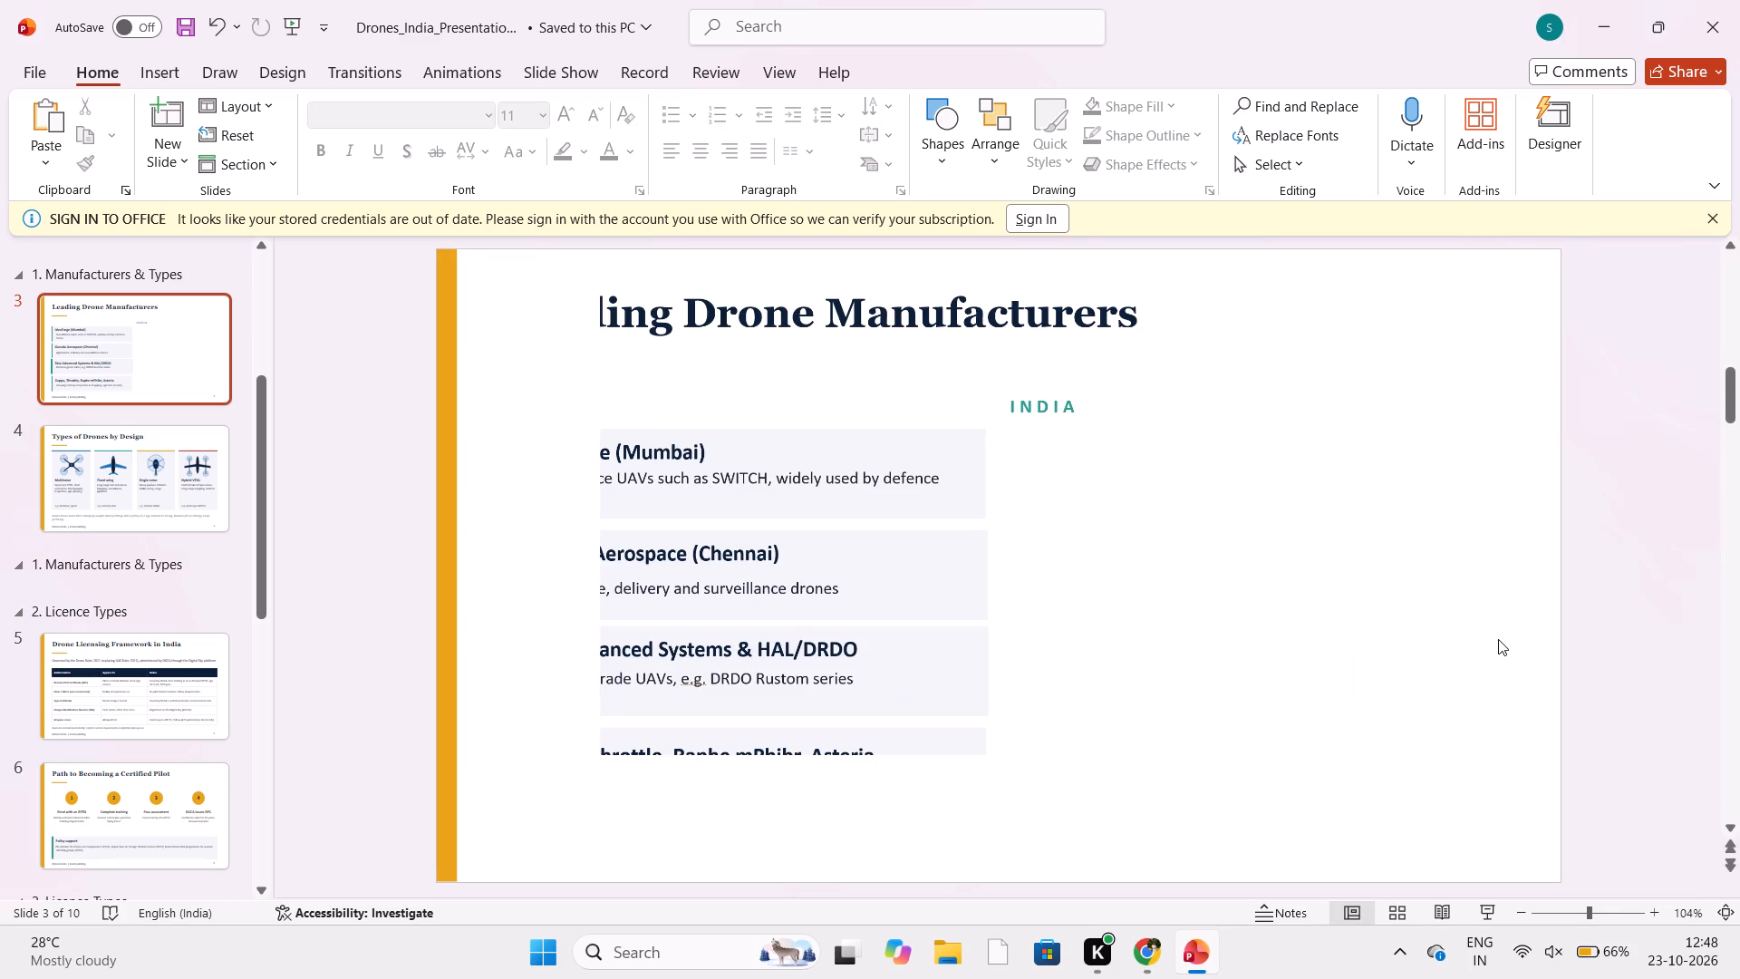
pyautogui.click(1103, 402)
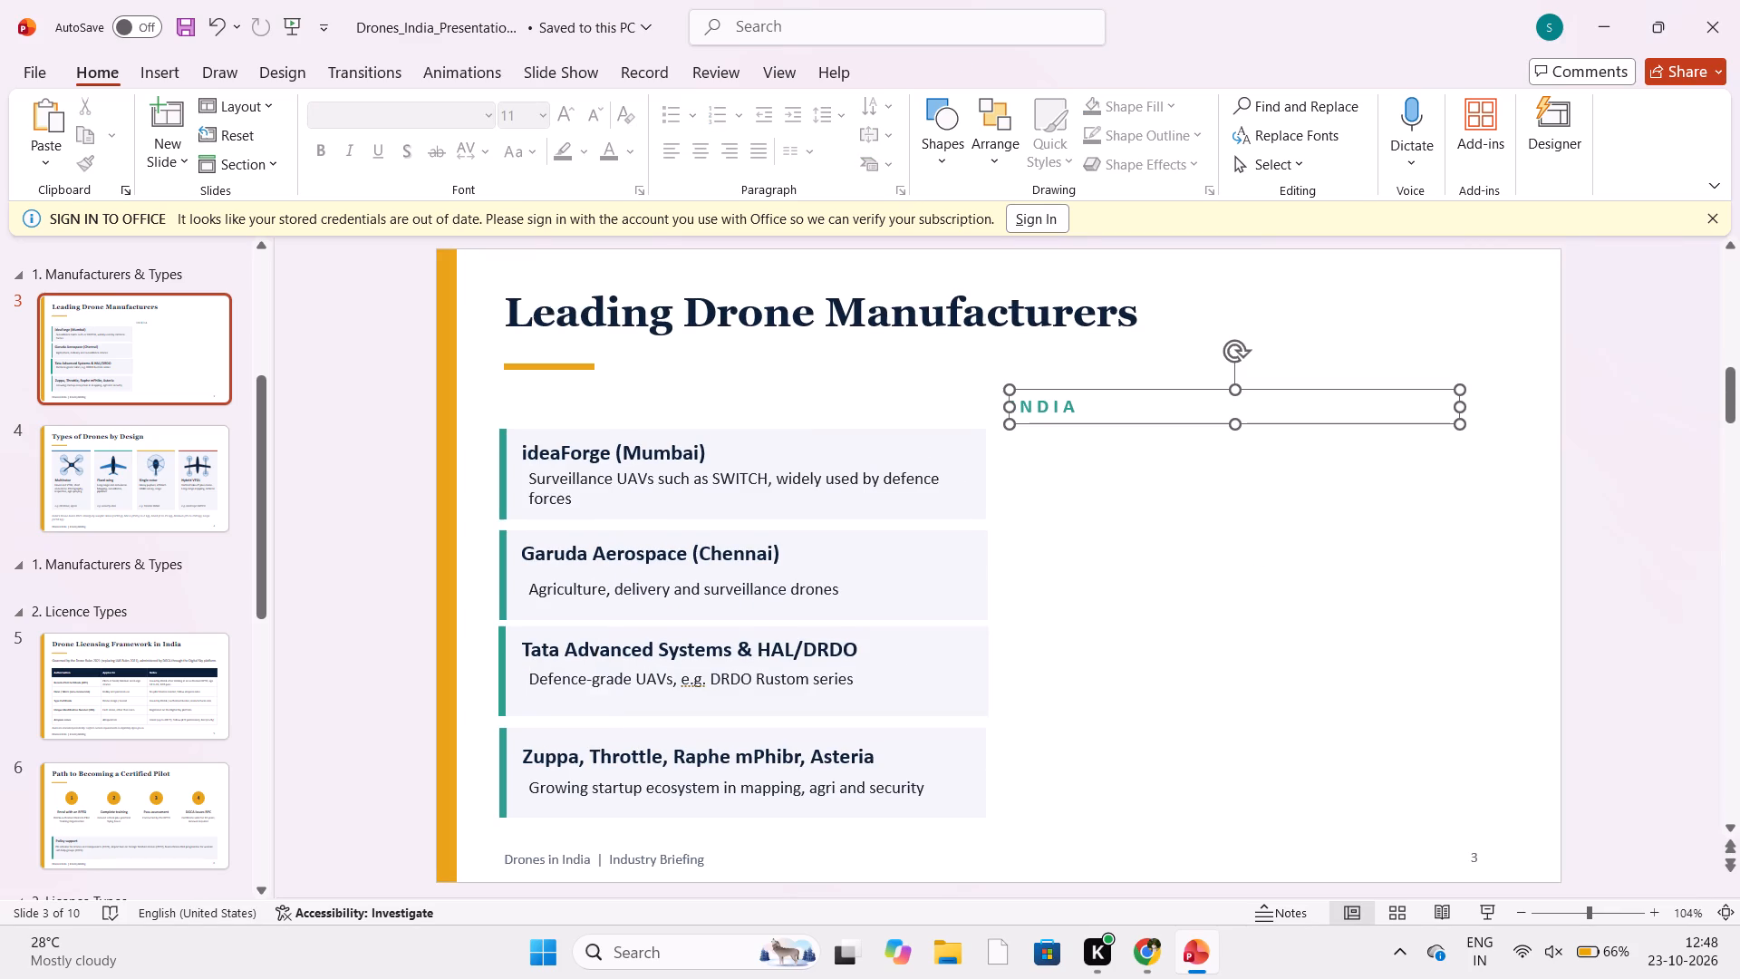
pyautogui.moveTo(1143, 402); pyautogui.dragTo(638, 408)
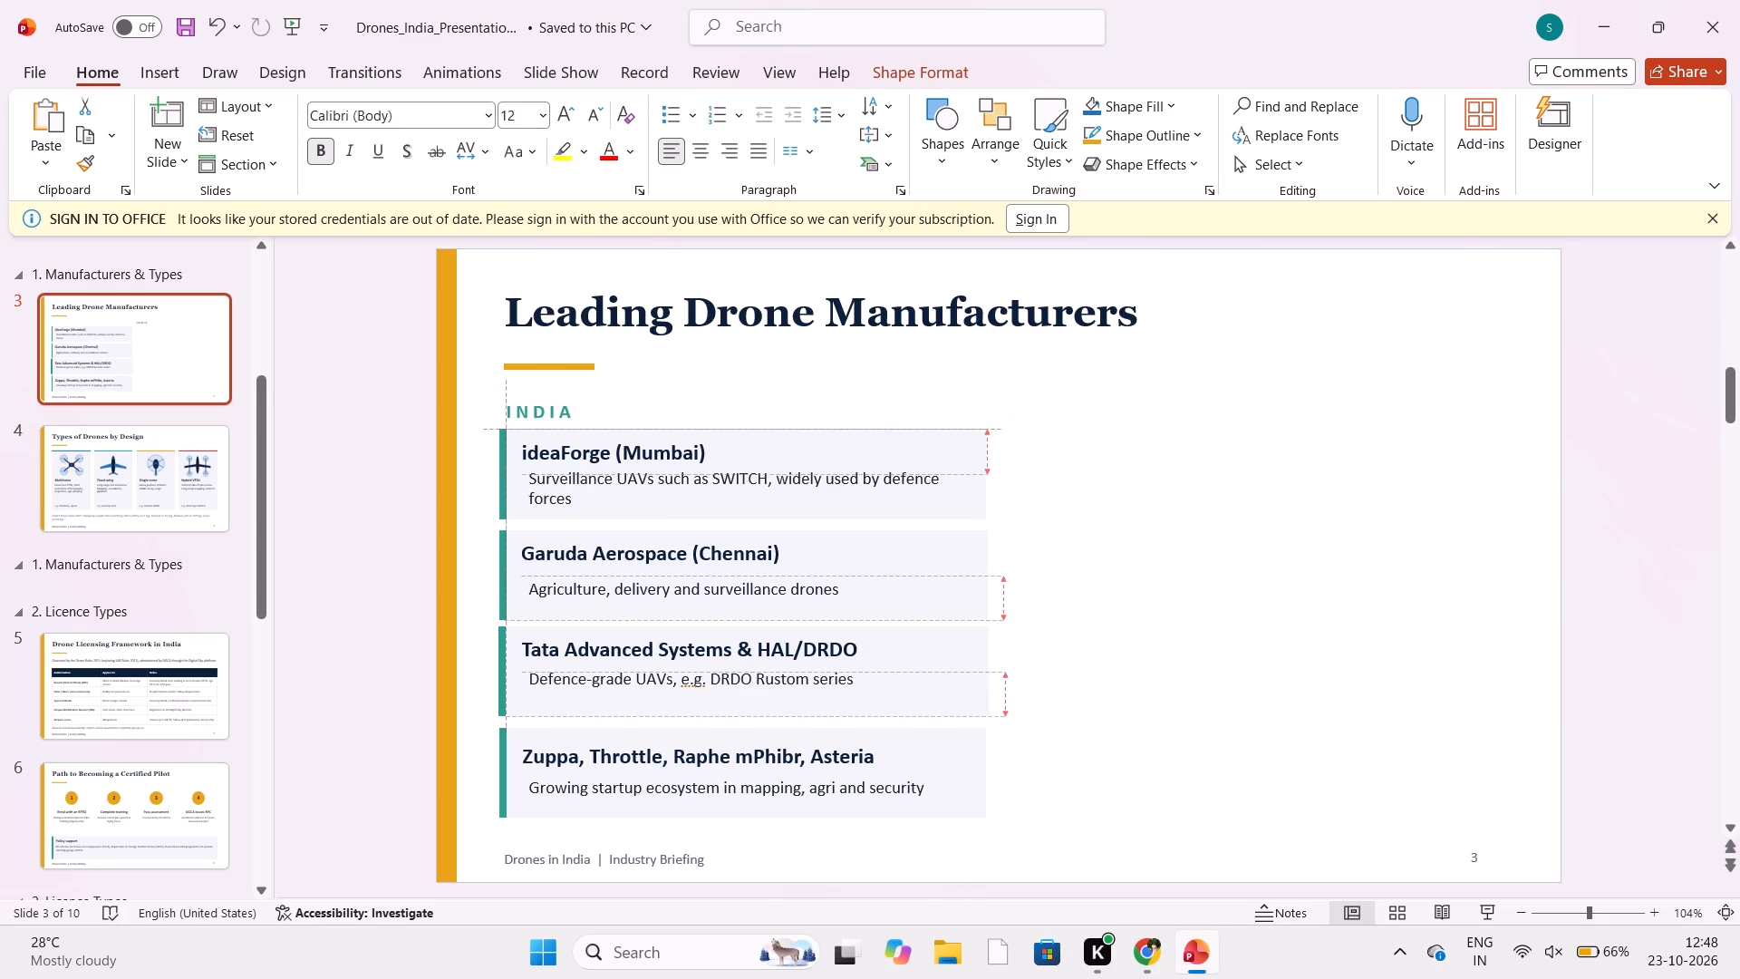
pyautogui.moveTo(638, 408); pyautogui.dragTo(651, 399)
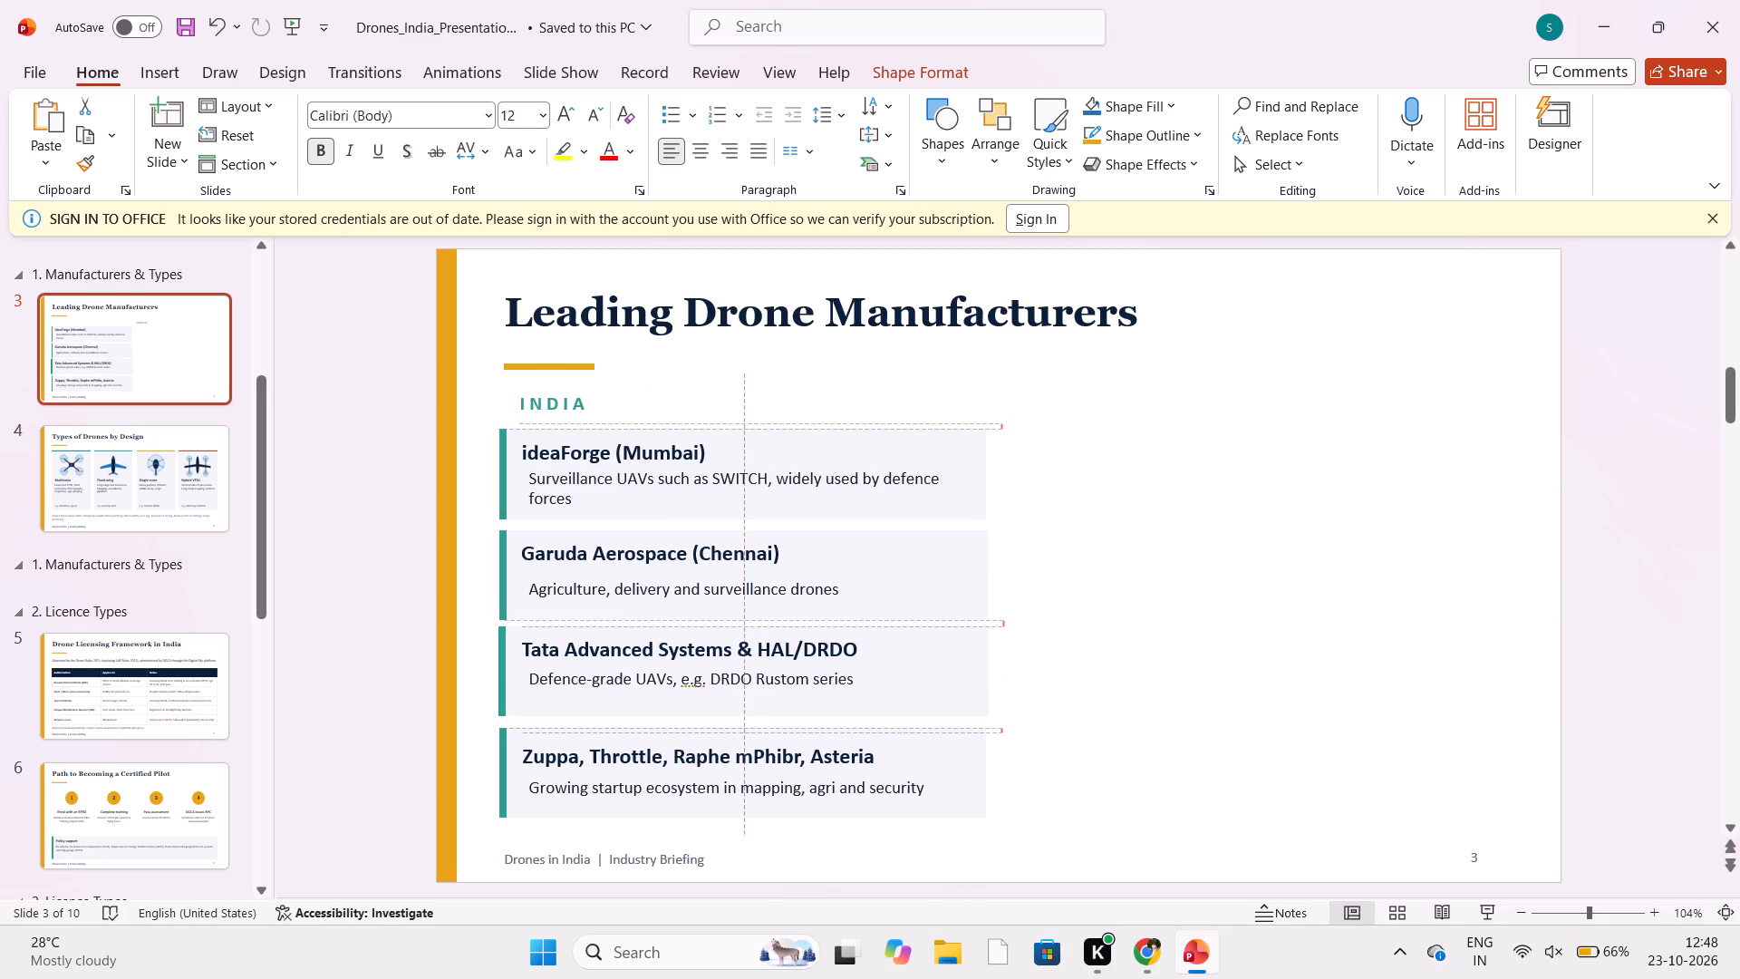
pyautogui.moveTo(651, 399); pyautogui.dragTo(652, 402)
pyautogui.click(1643, 450)
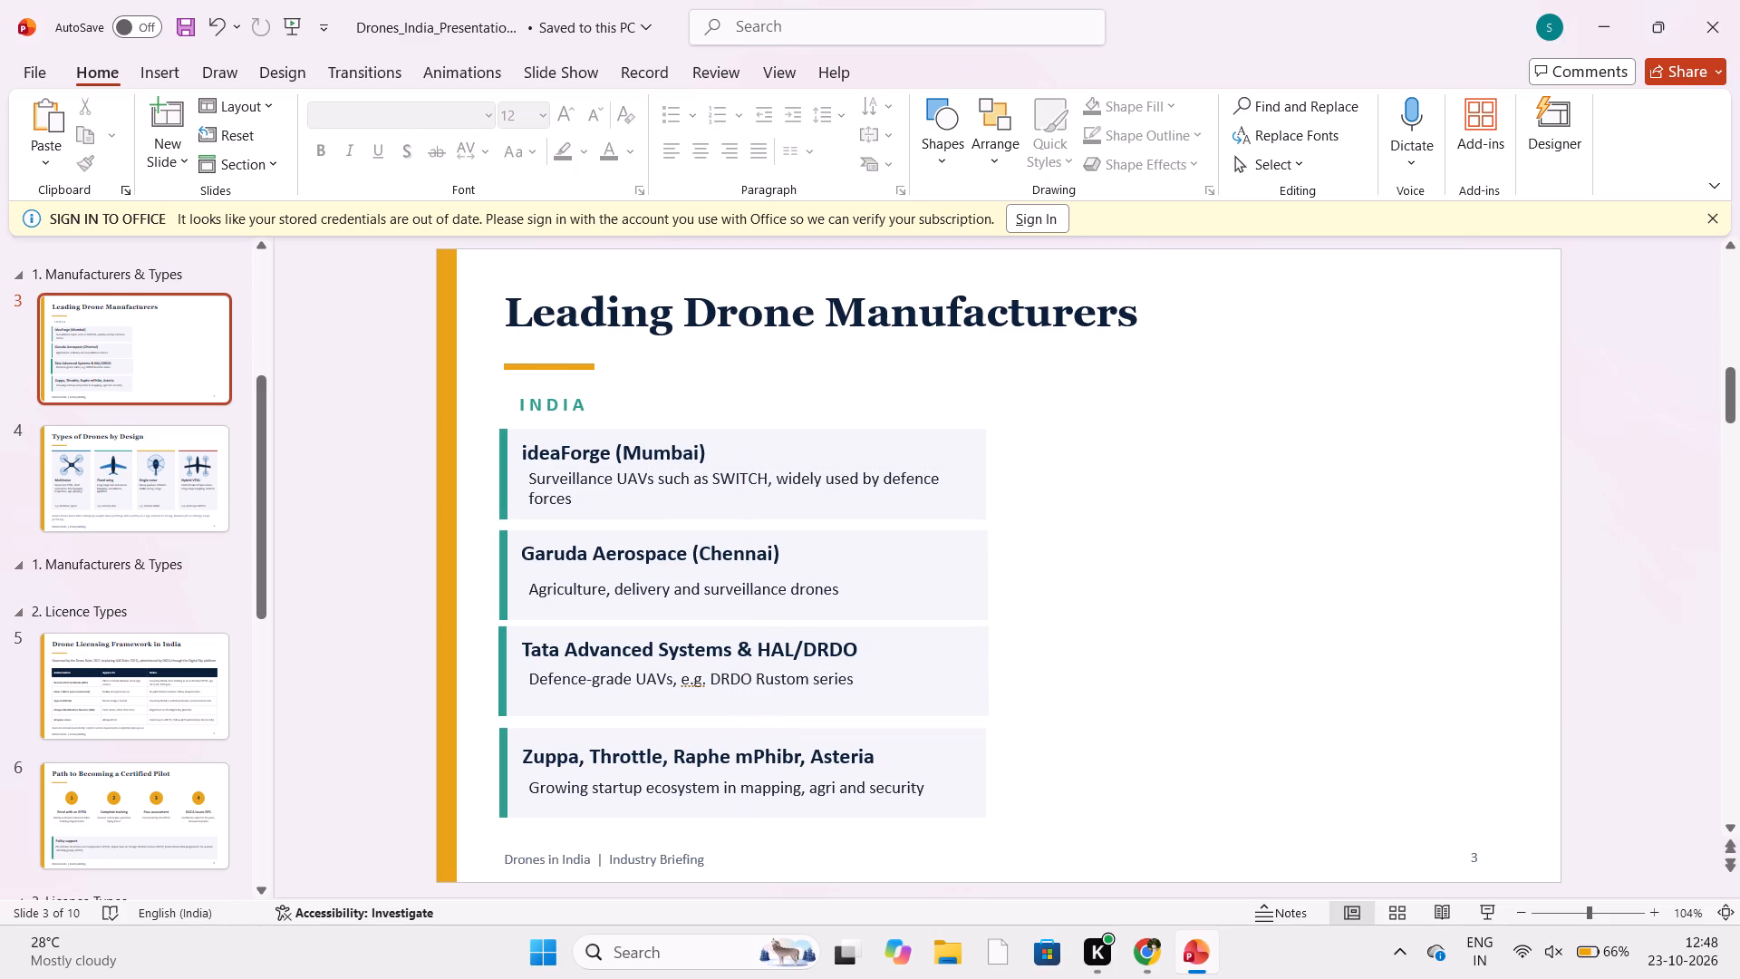
# Copy the "ideaForge (Mumbai)" heading text from the first card.
pyautogui.moveTo(523, 451); pyautogui.dragTo(593, 454)
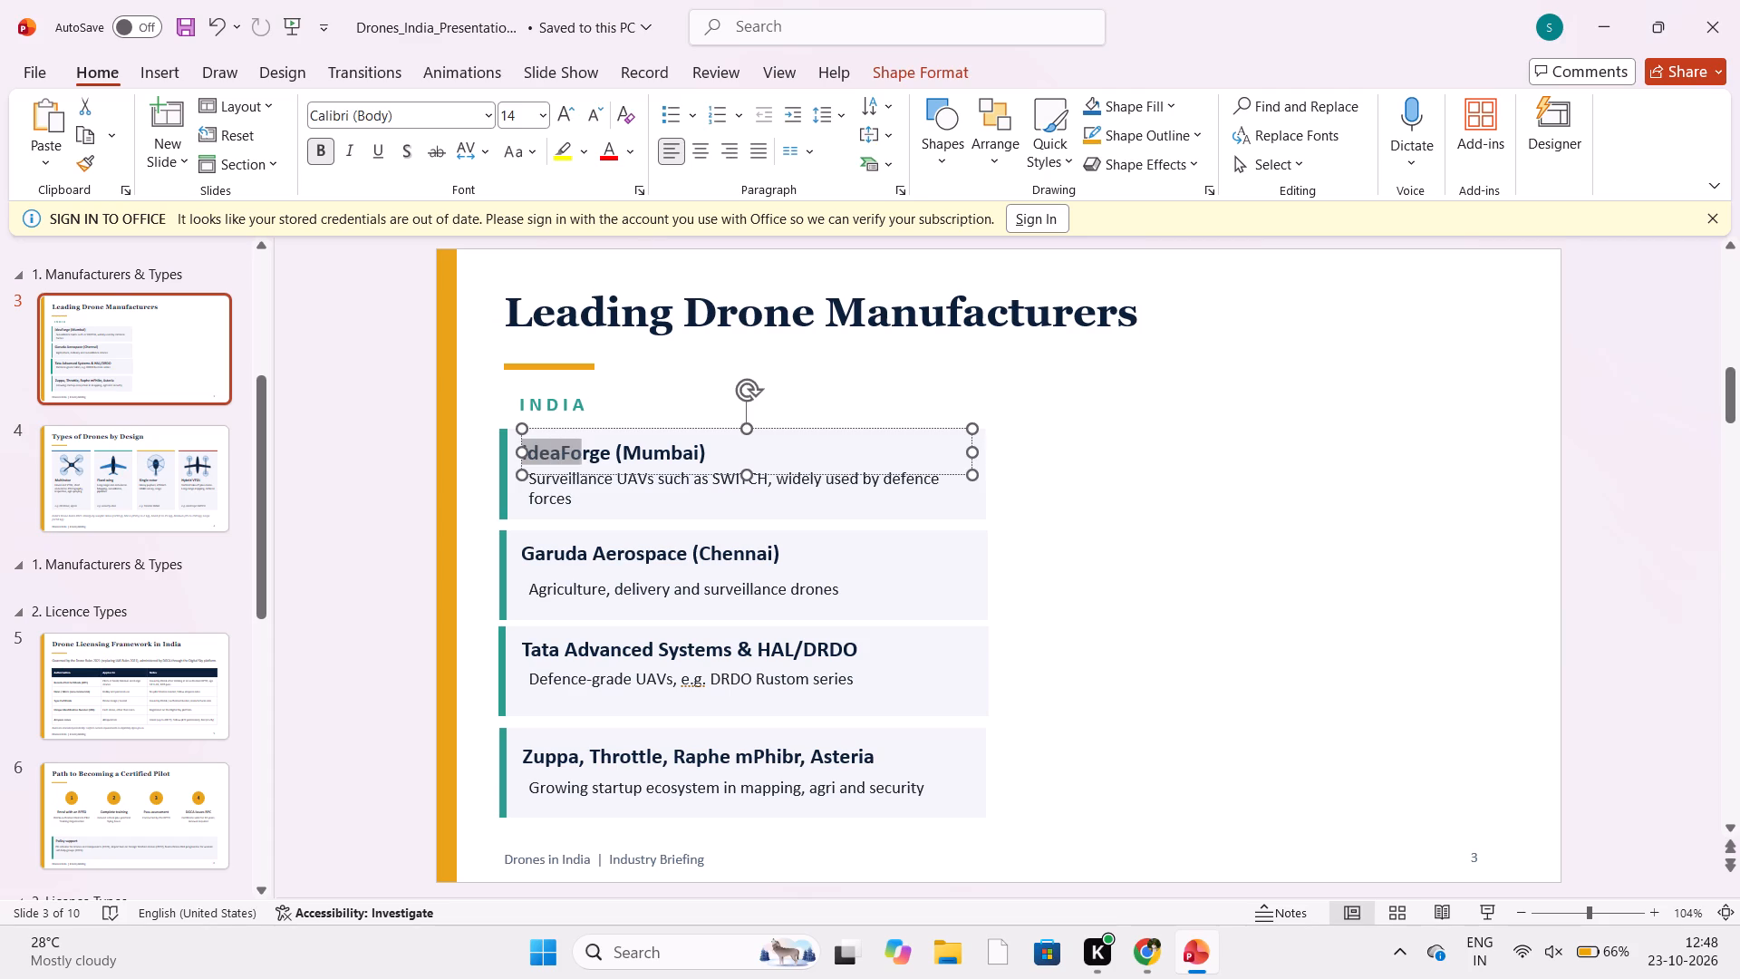
pyautogui.moveTo(593, 454); pyautogui.dragTo(730, 455)
pyautogui.hotkey('ctrl', 'c')
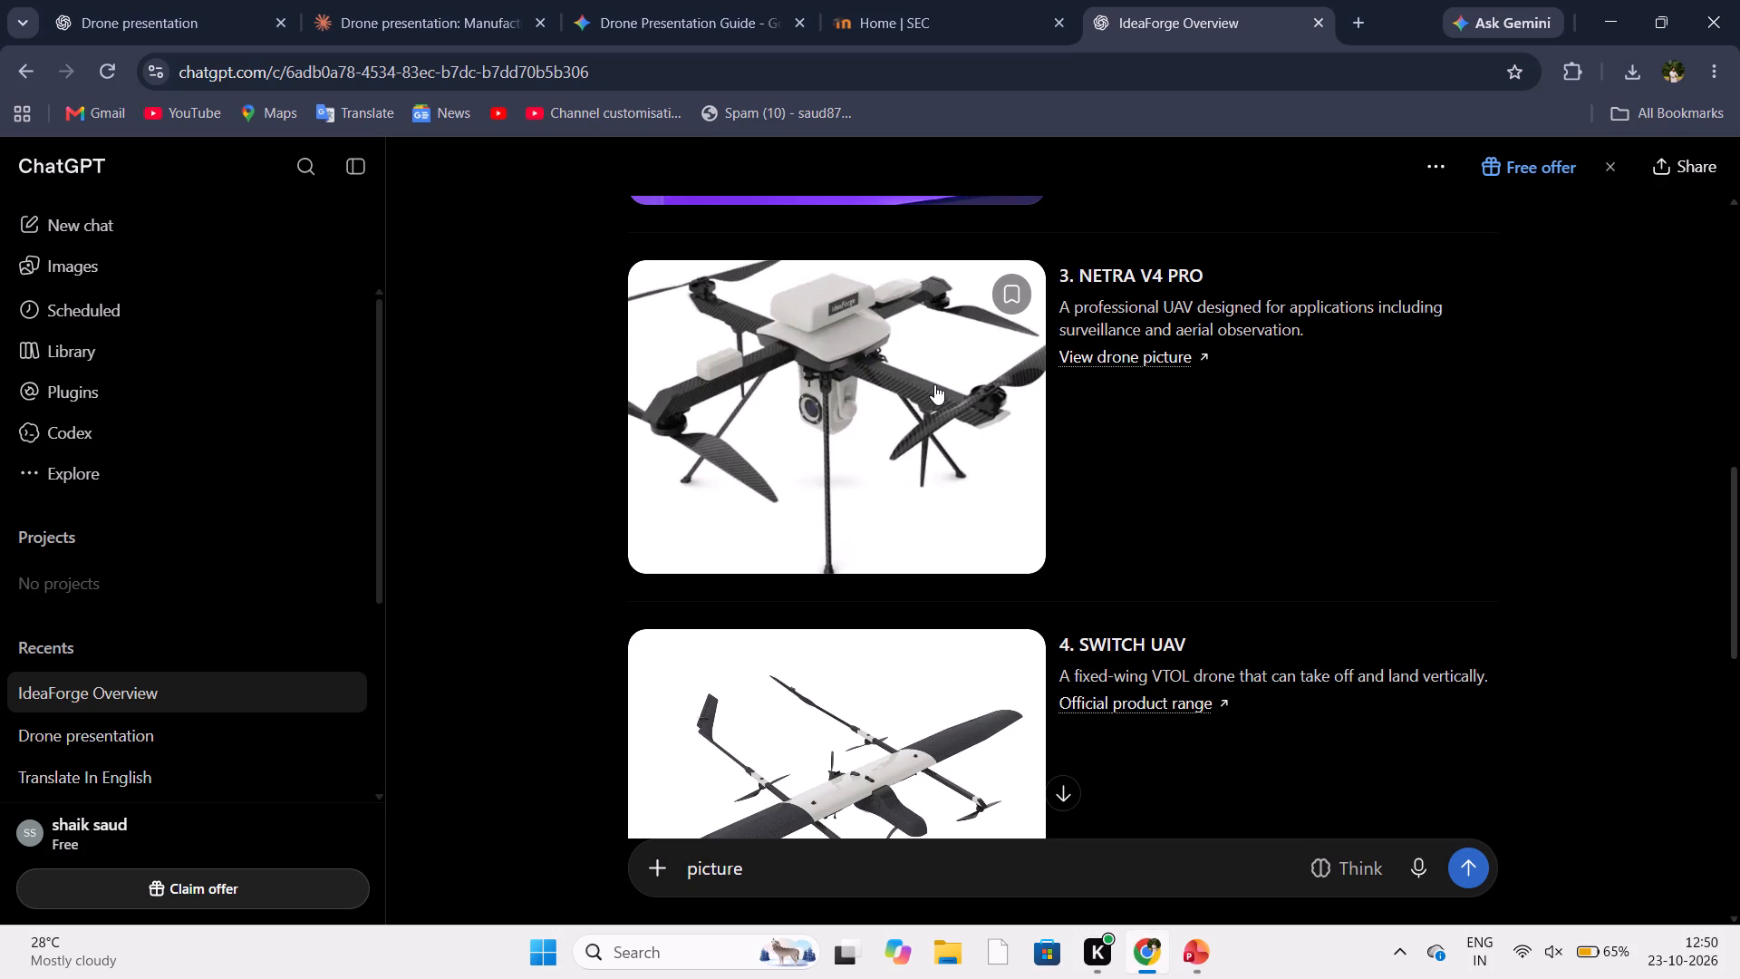
# Open the NETRA V4 PRO picture at full size and save it as the JPEG image "drone" in the Pictures folder.
pyautogui.doubleClick(942, 437)
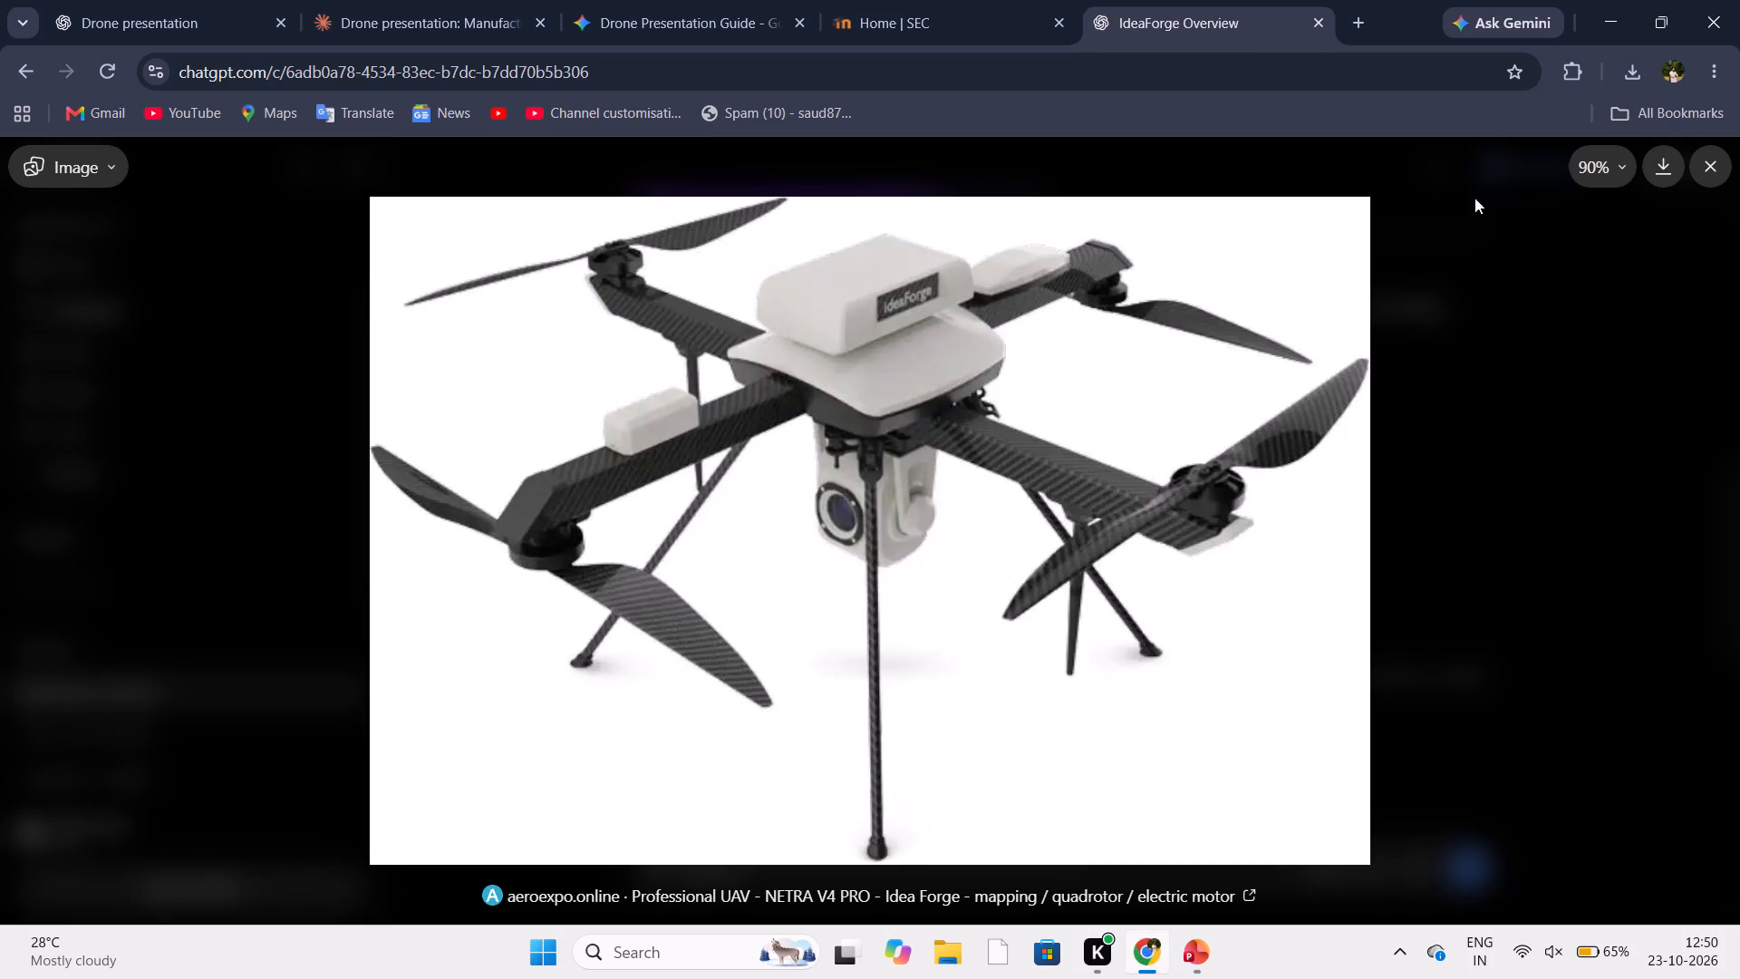
pyautogui.click(1674, 173)
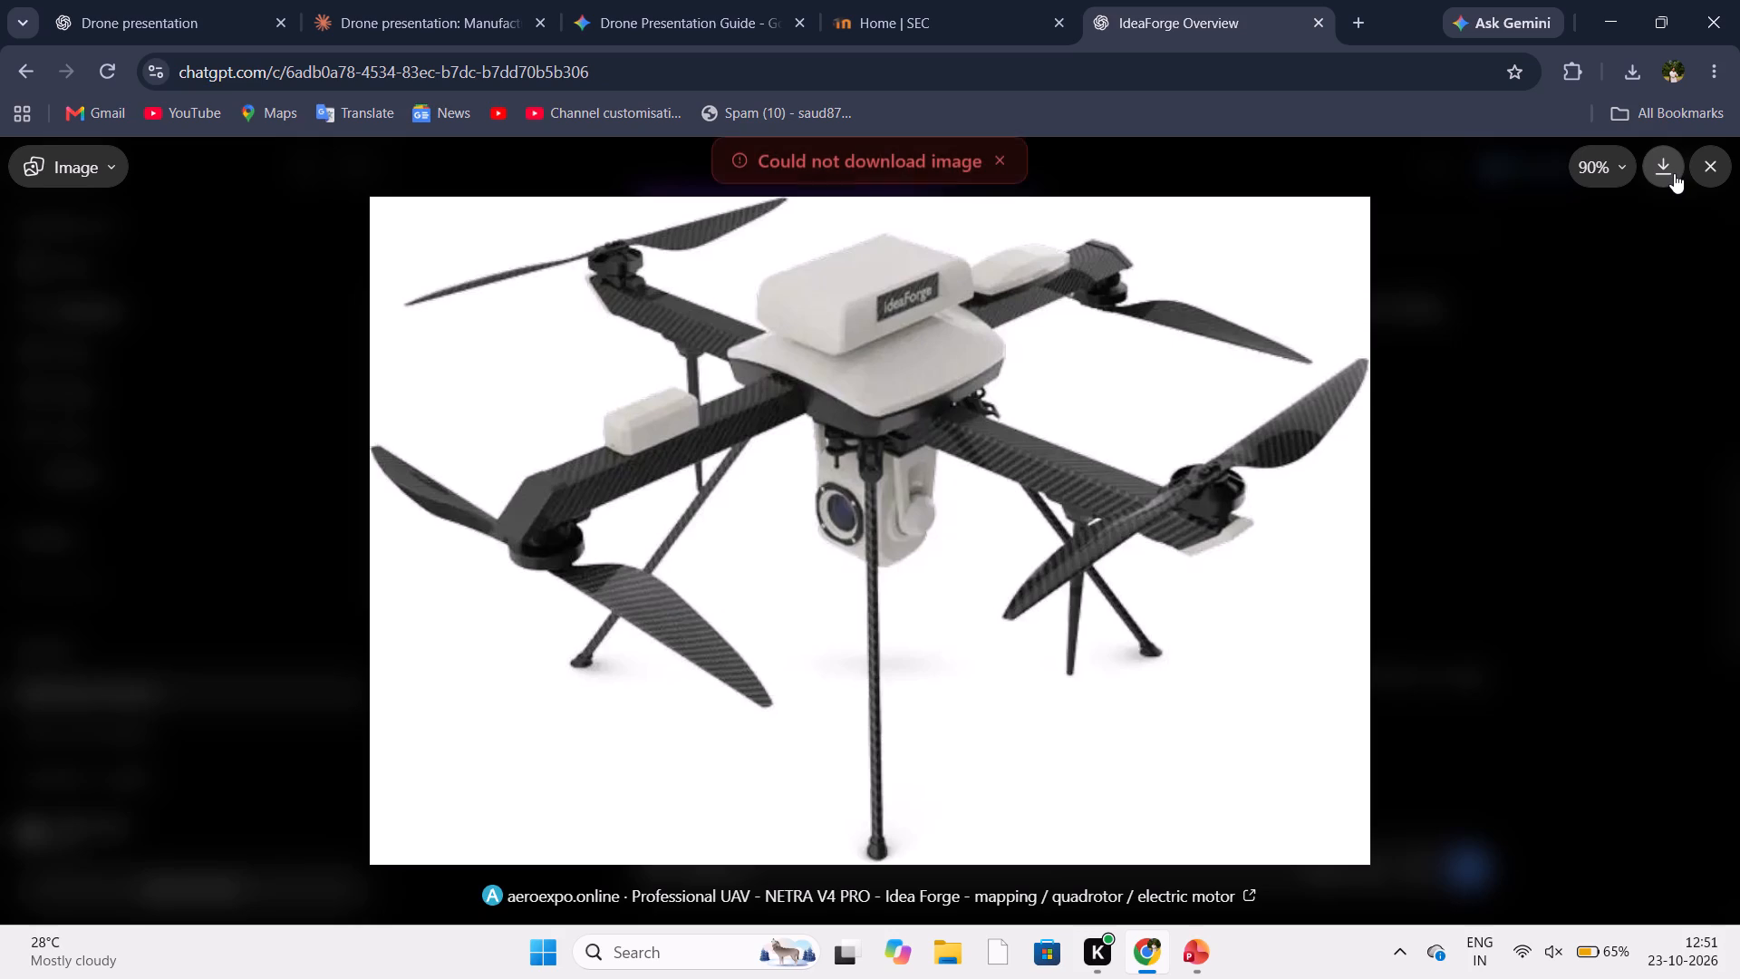
pyautogui.rightClick(1190, 390)
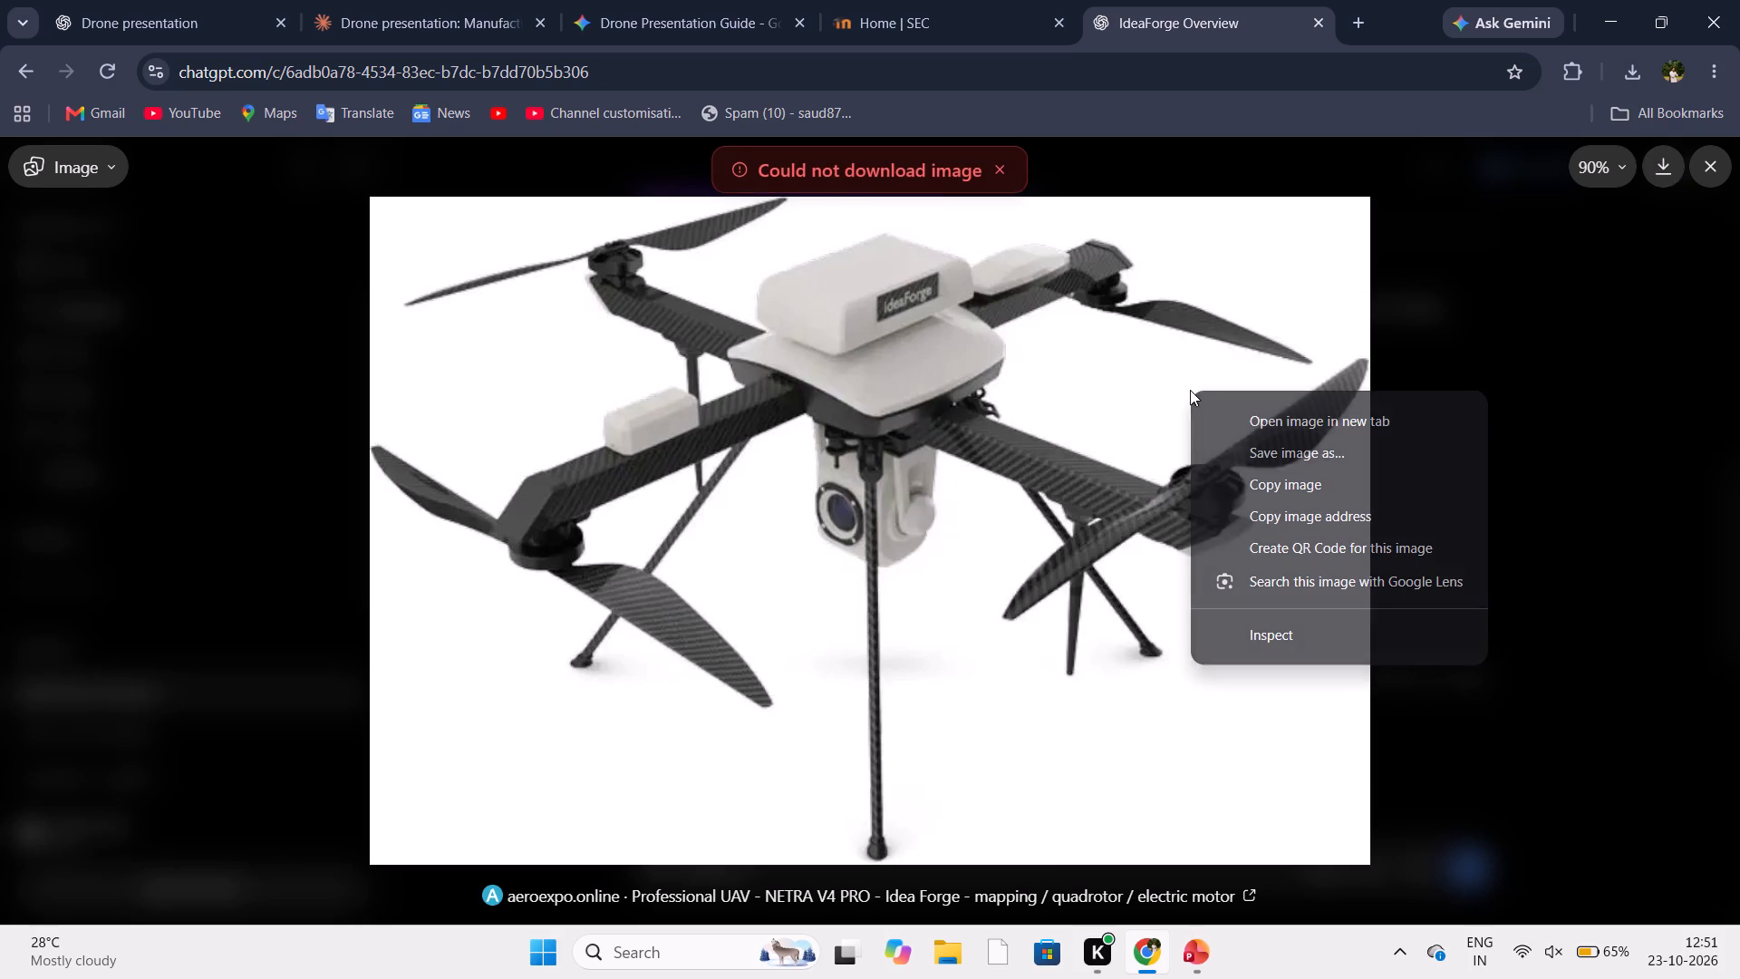
pyautogui.click(1269, 451)
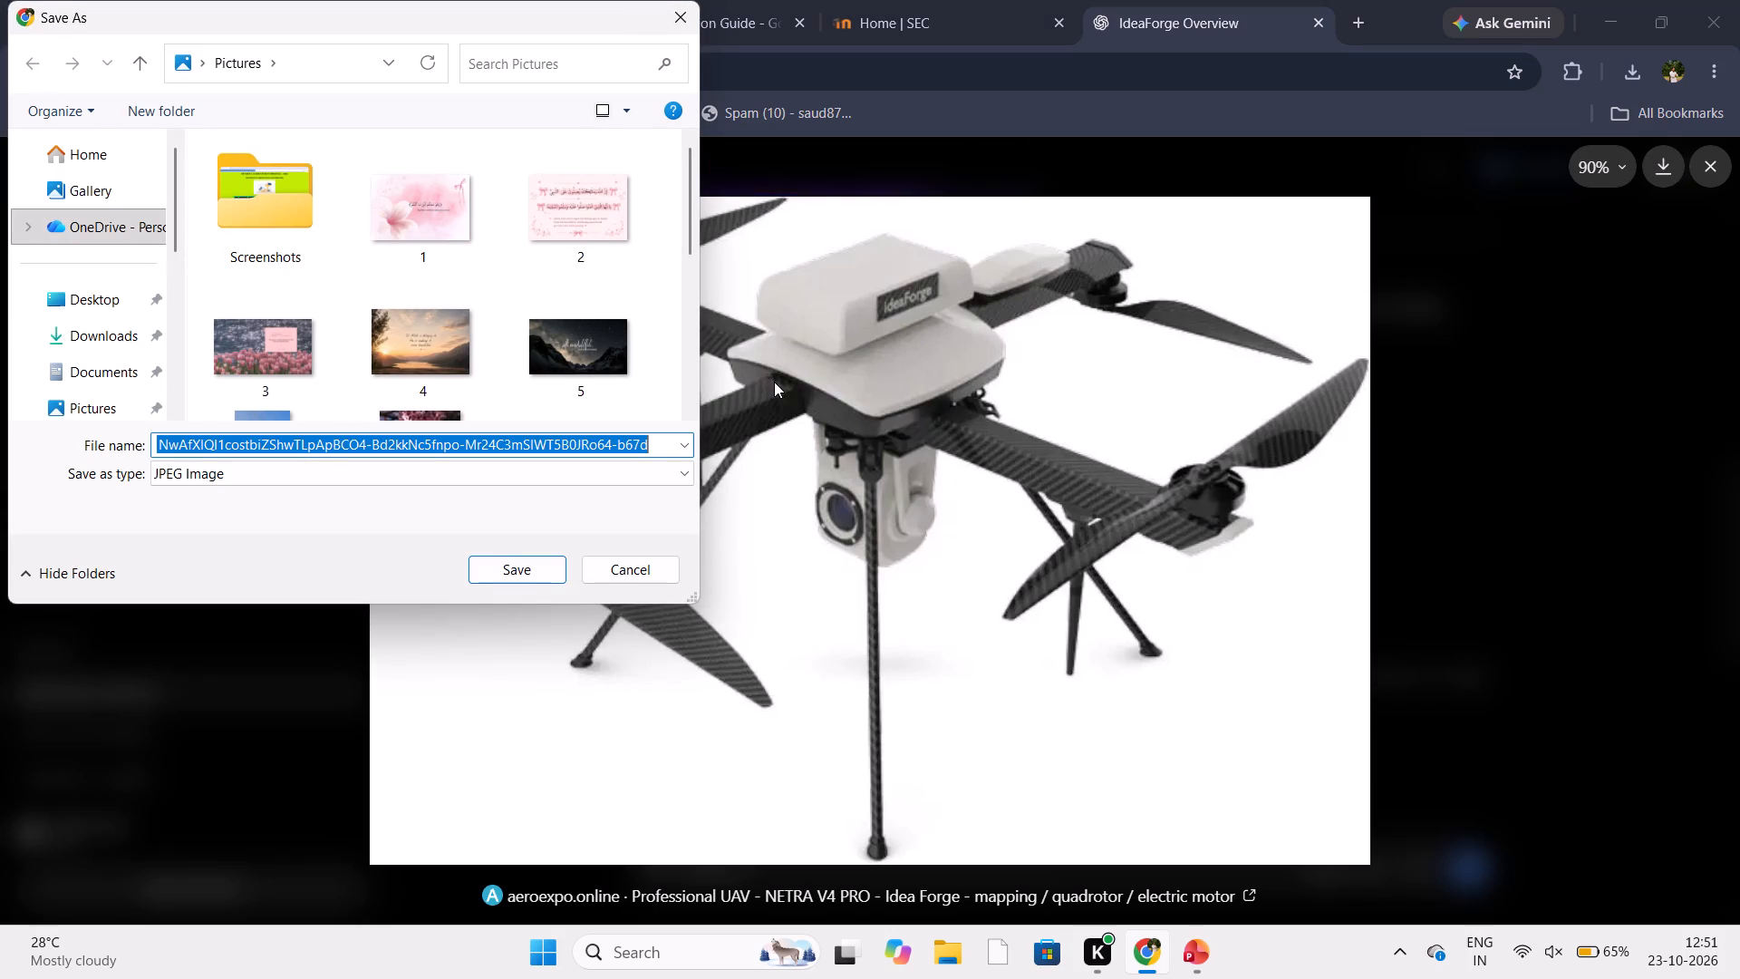
pyautogui.write('drone')
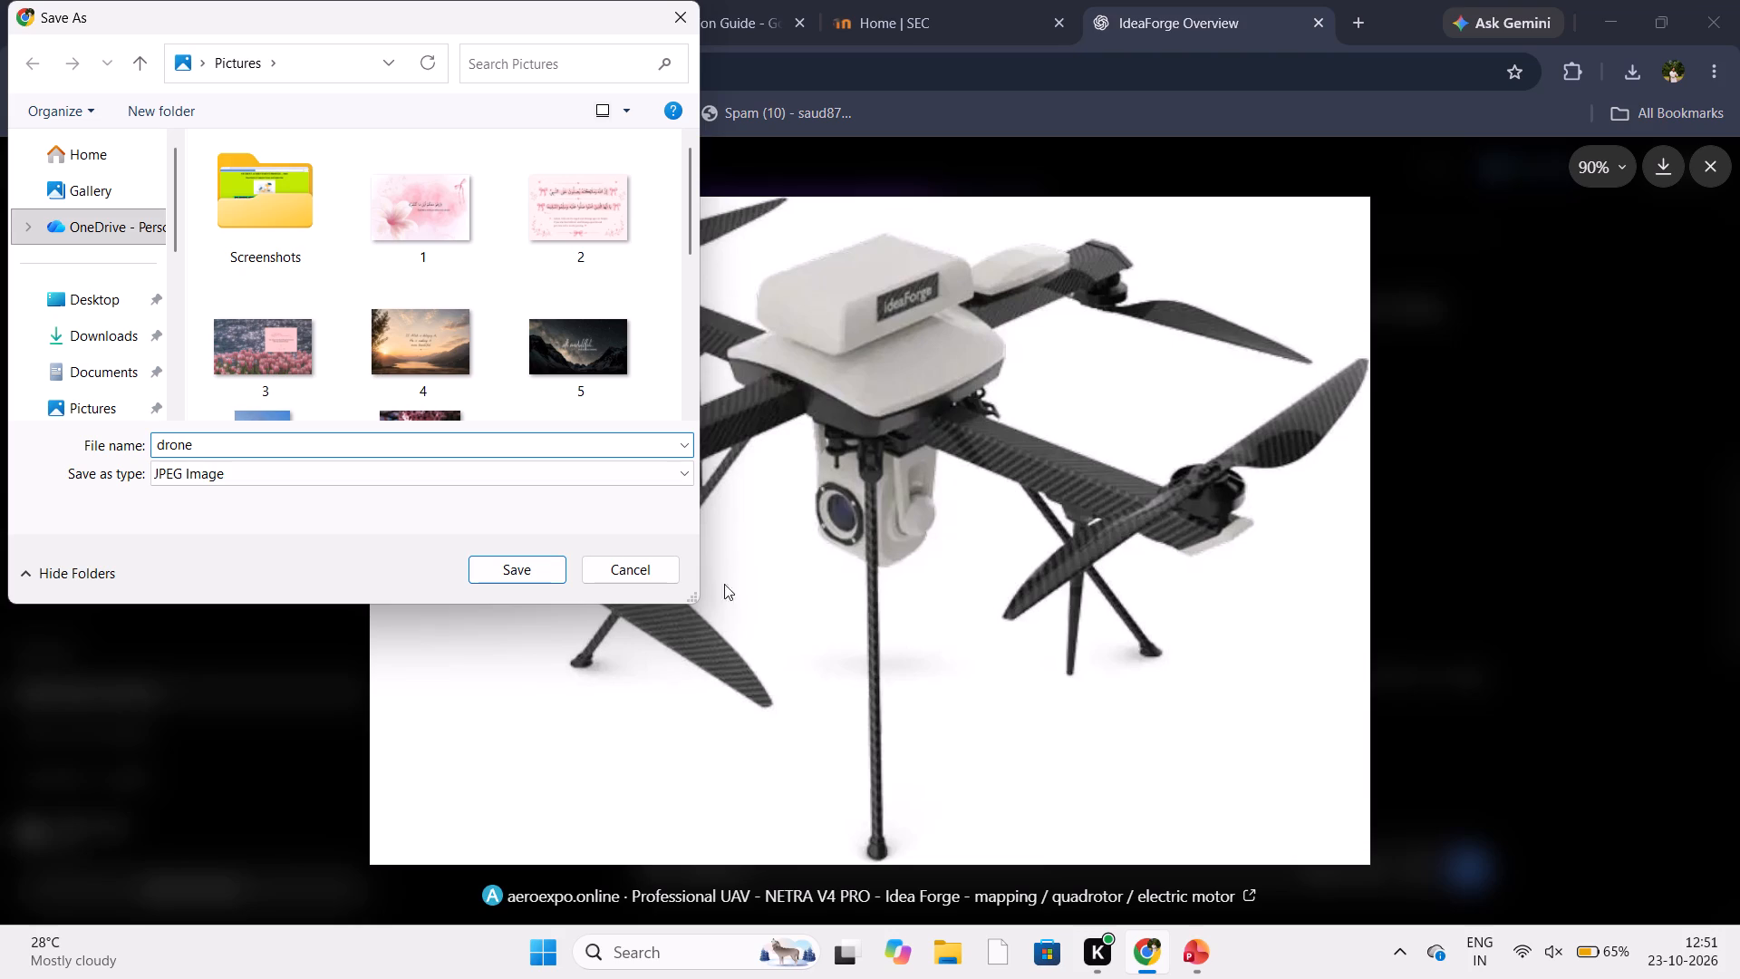
pyautogui.click(537, 576)
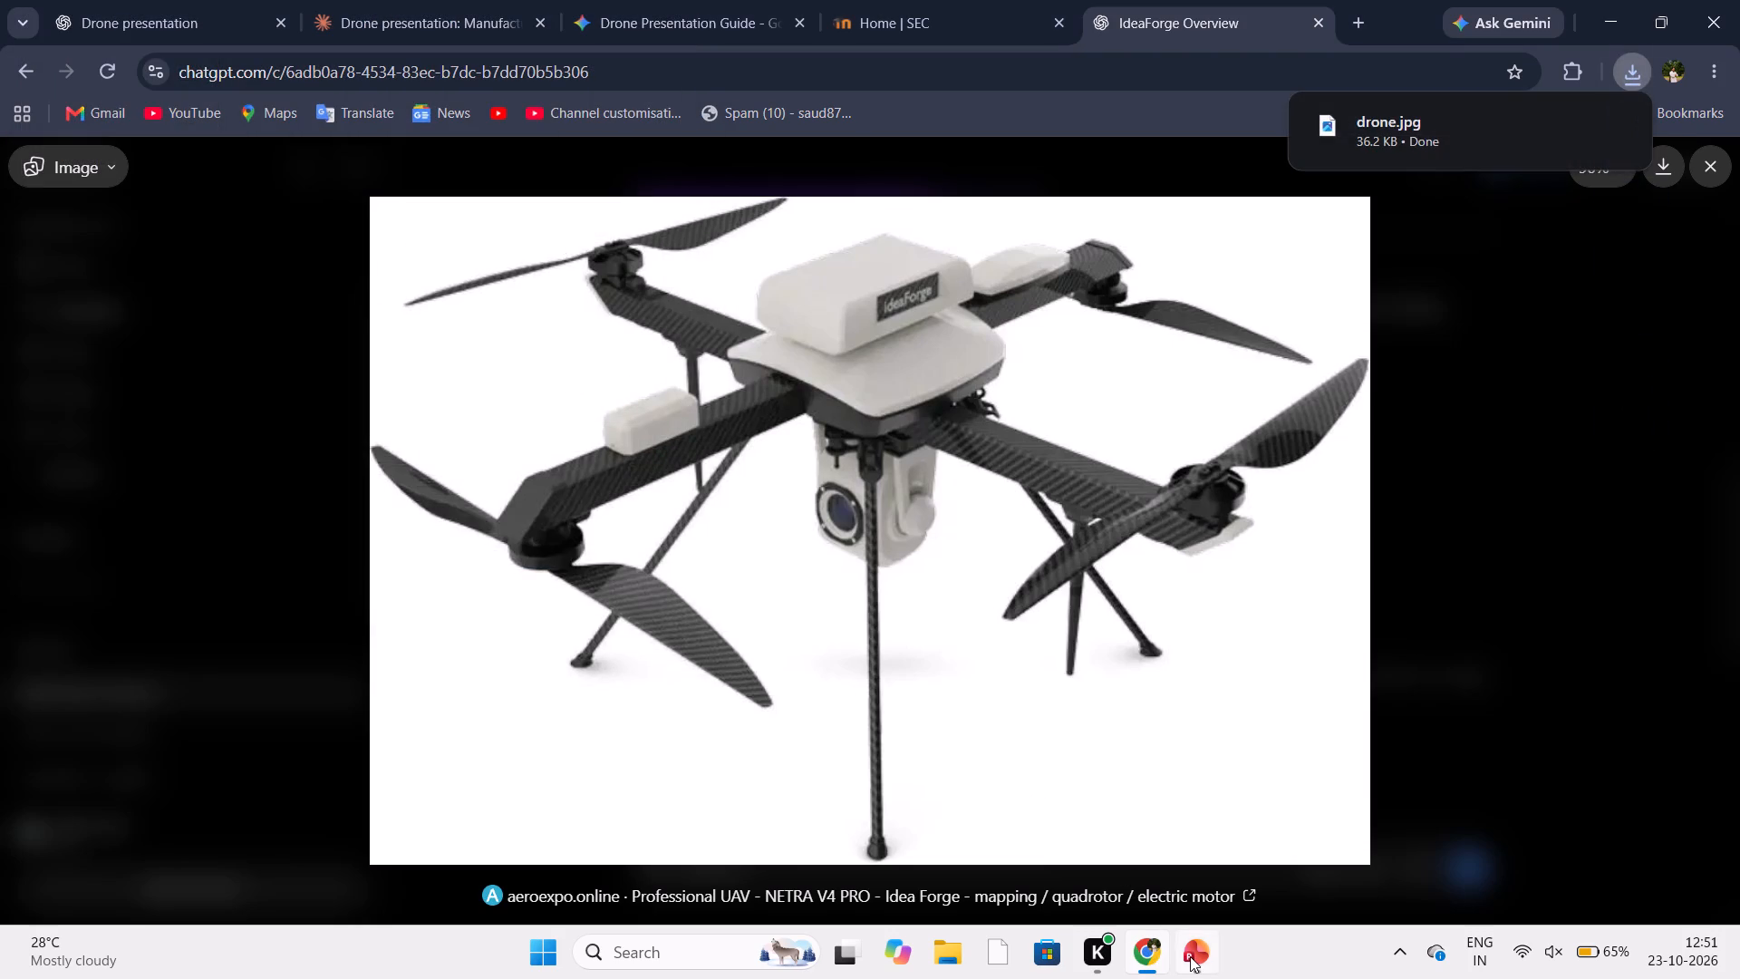
# Switch to PowerPoint and insert the saved "drone" picture from the Pictures folder on the Leading Drone Manufacturers slide.
pyautogui.click(1190, 956)
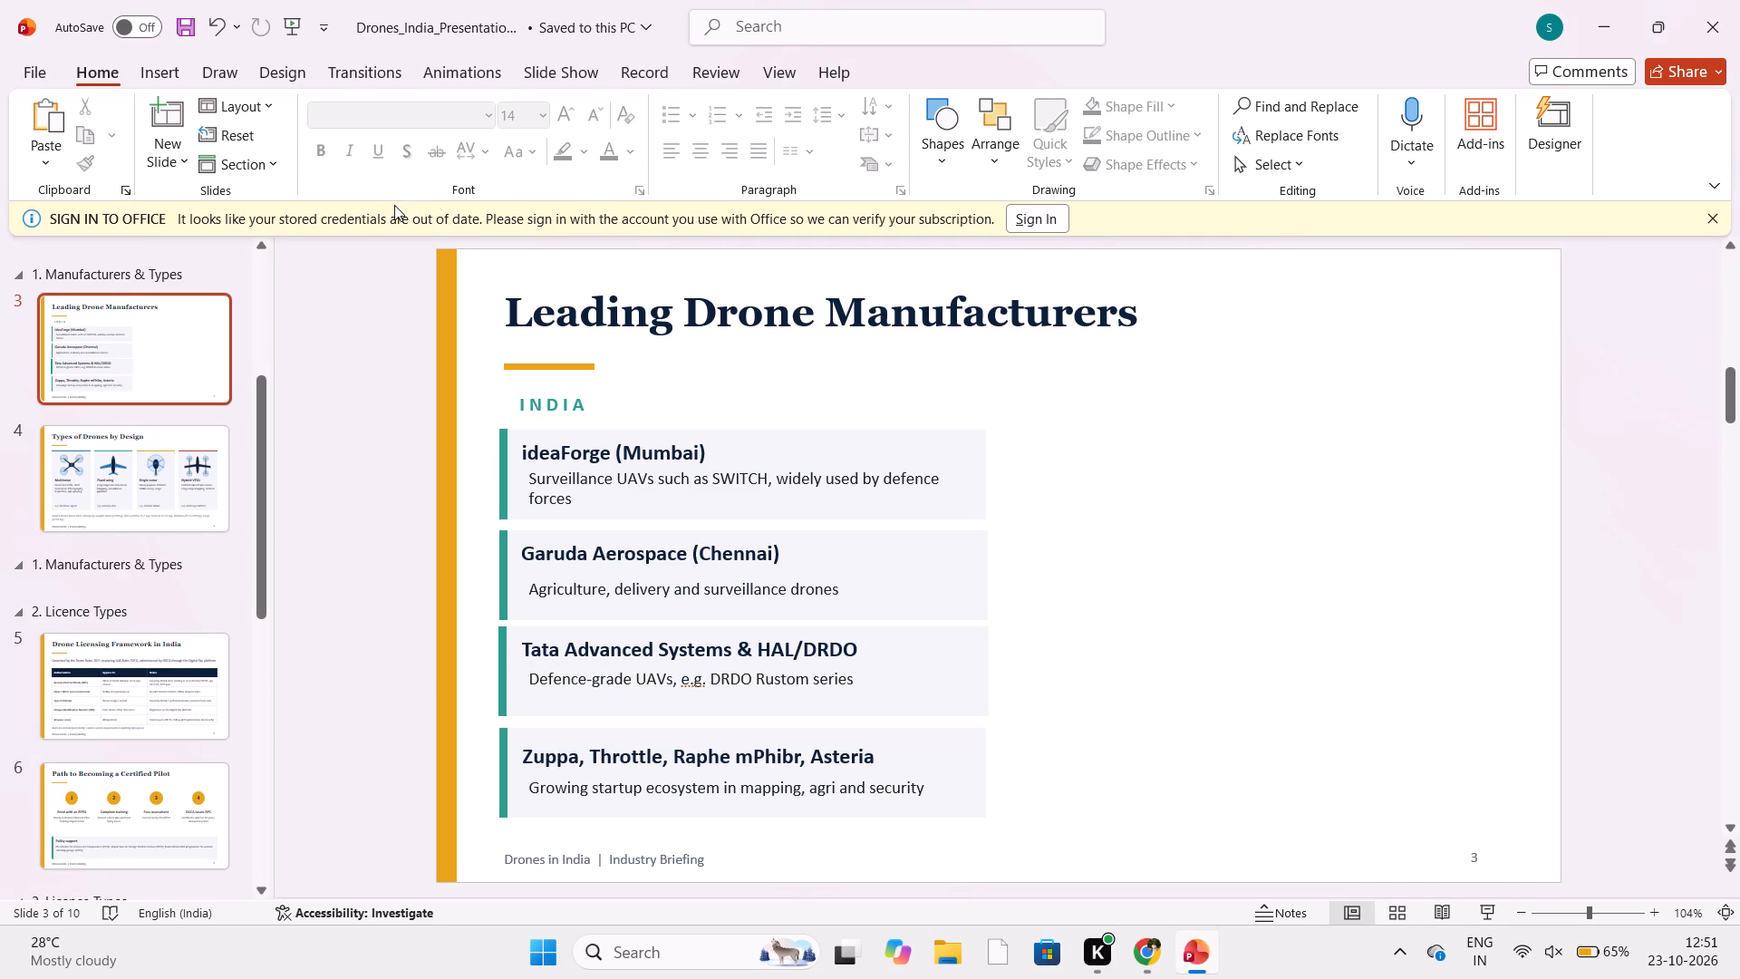
pyautogui.click(166, 82)
pyautogui.click(192, 144)
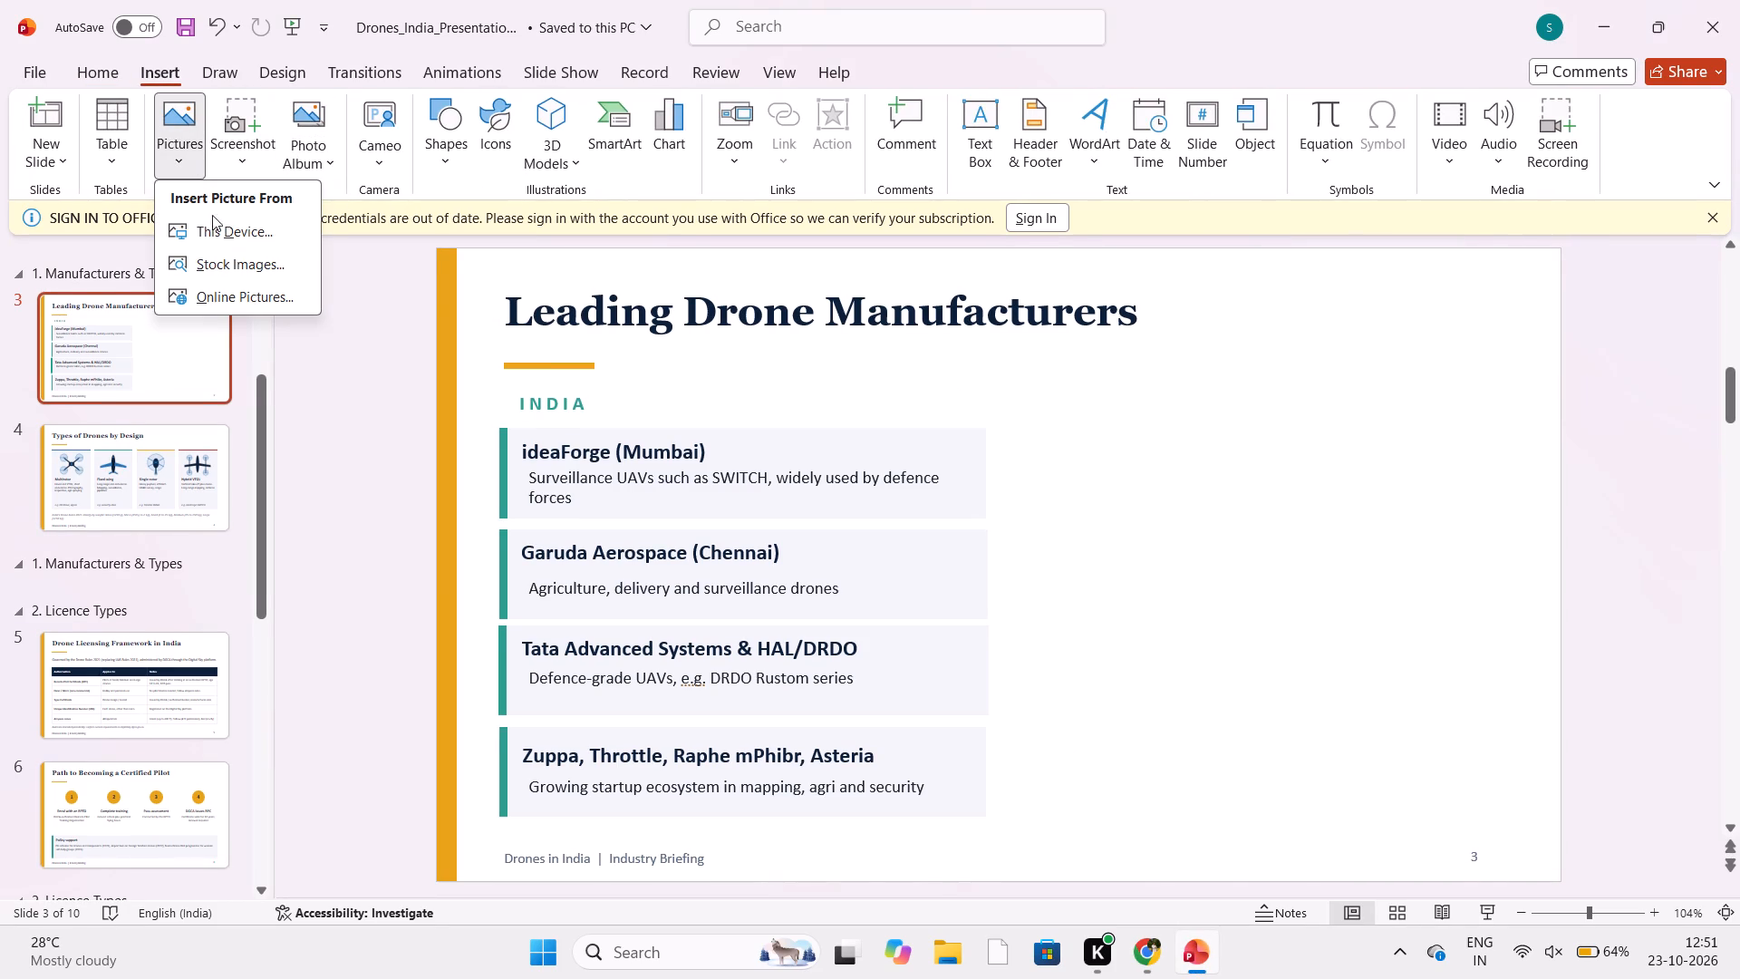
pyautogui.click(224, 236)
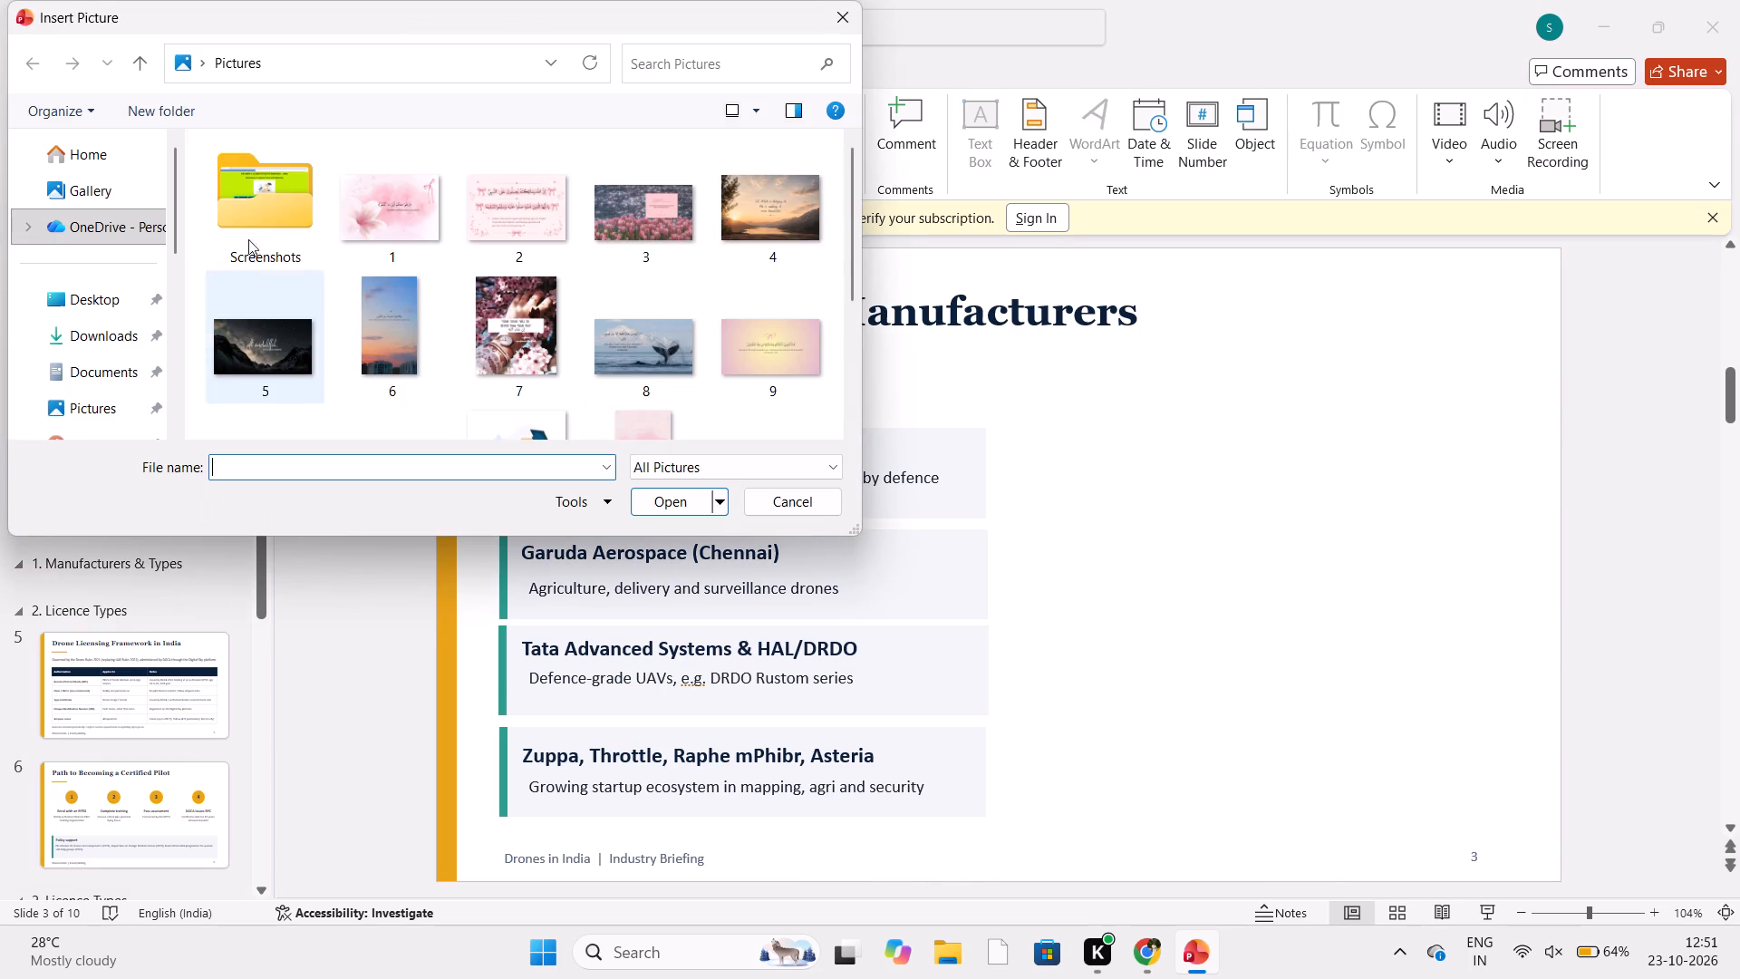
pyautogui.scroll(-2, 427, 326)
pyautogui.click(357, 229)
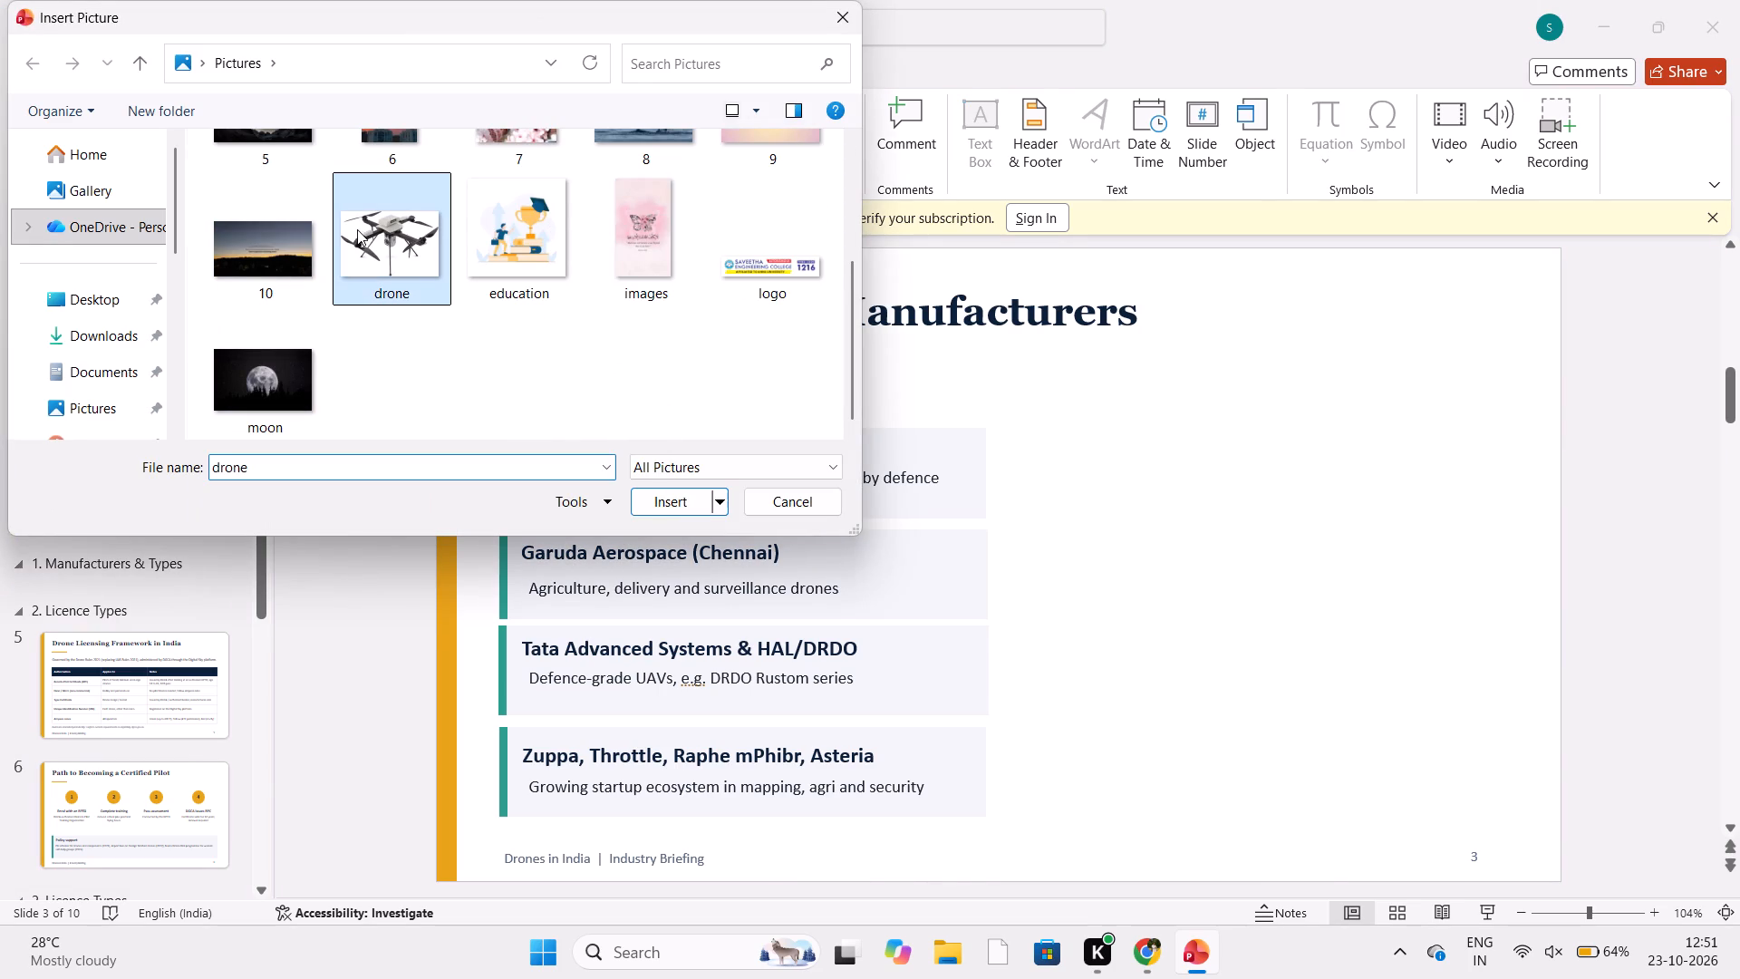
pyautogui.click(681, 508)
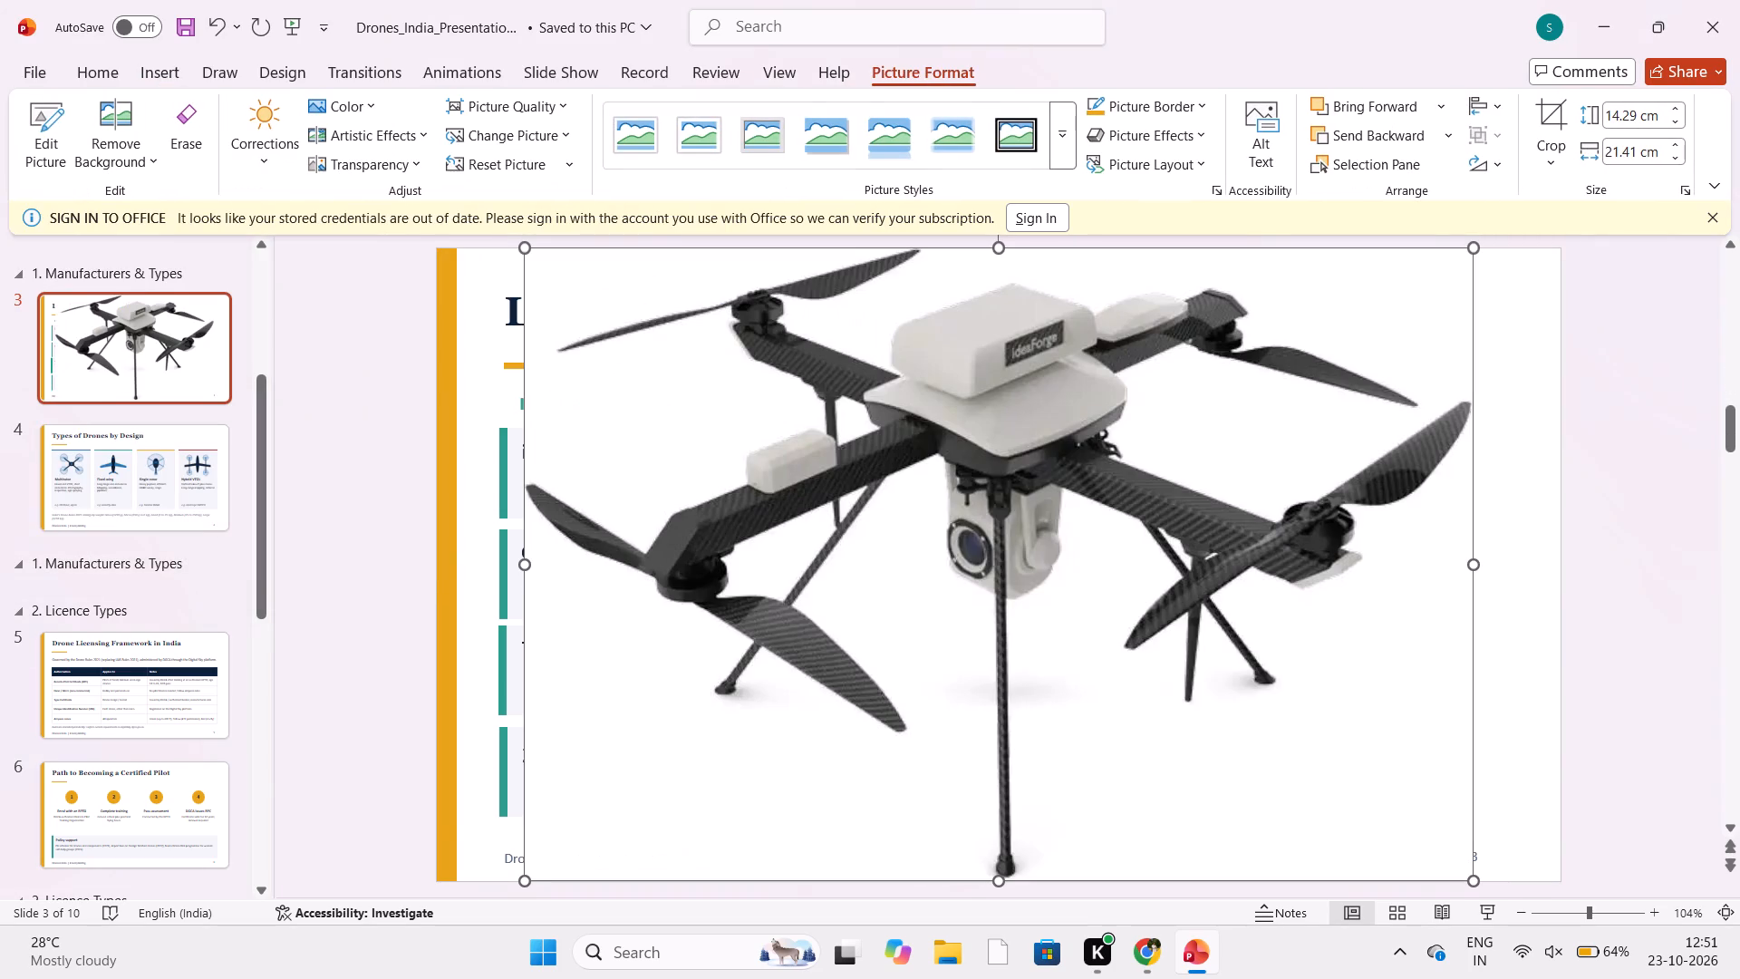
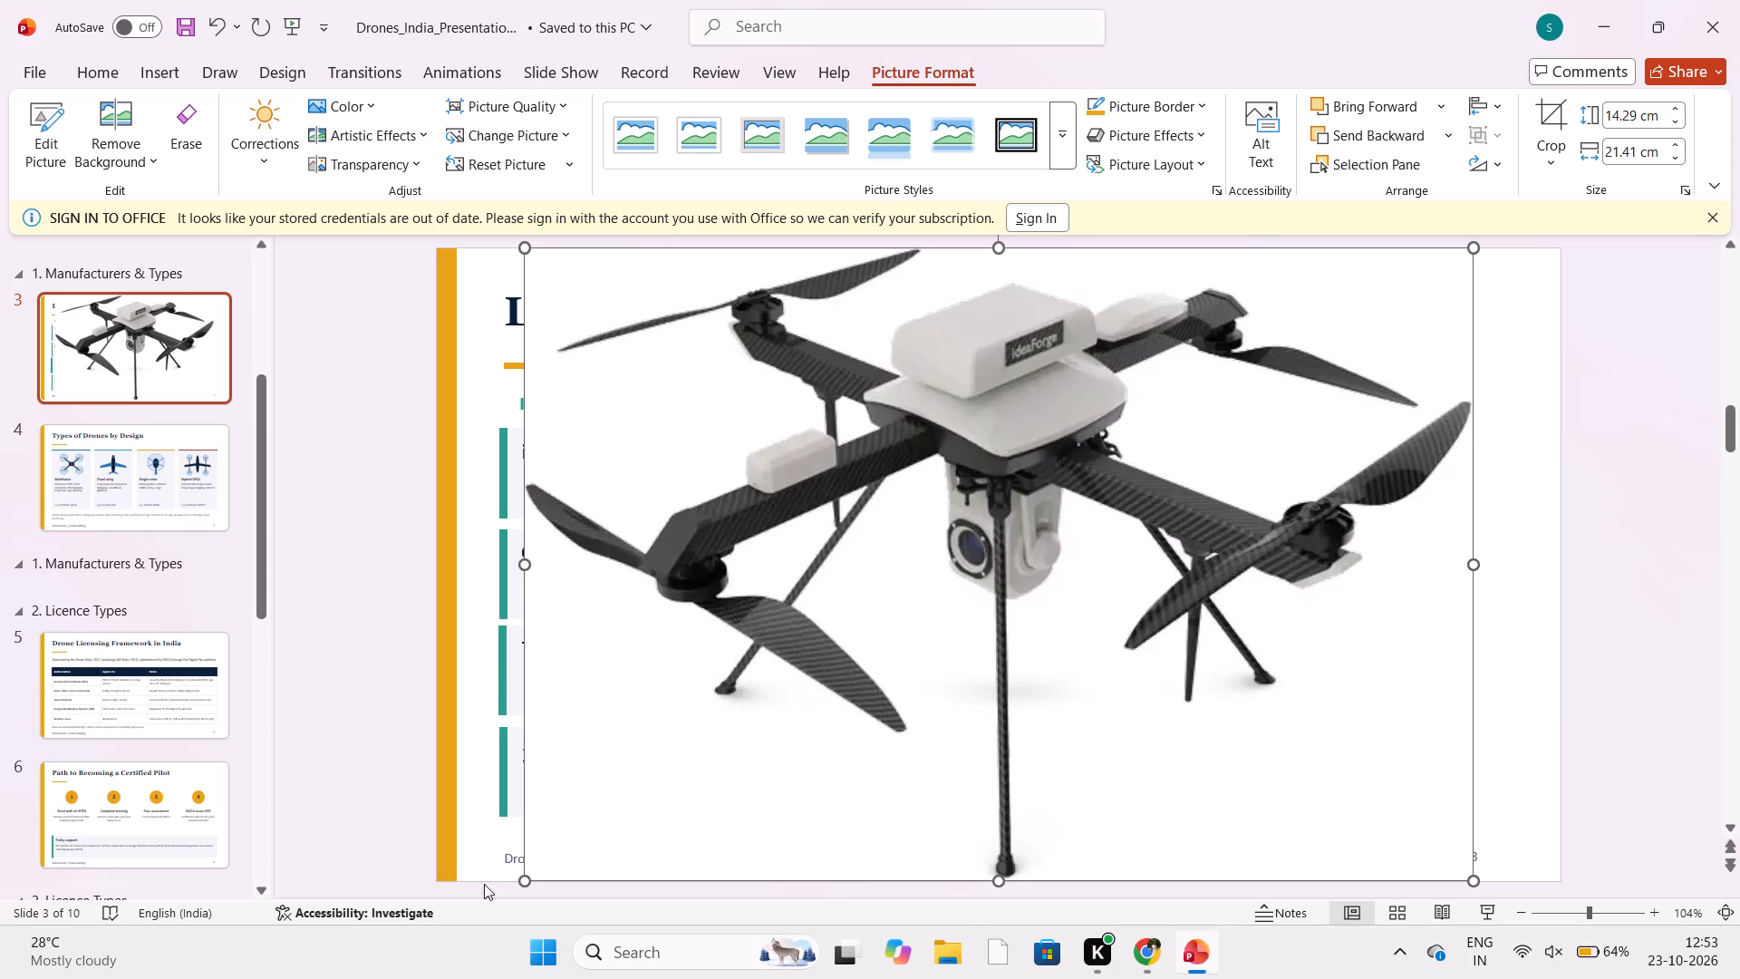
# Shrink the inserted drone picture and place it in the empty area beside the four Indian manufacturer entries, below the slide title.
pyautogui.moveTo(526, 883); pyautogui.dragTo(1074, 726)
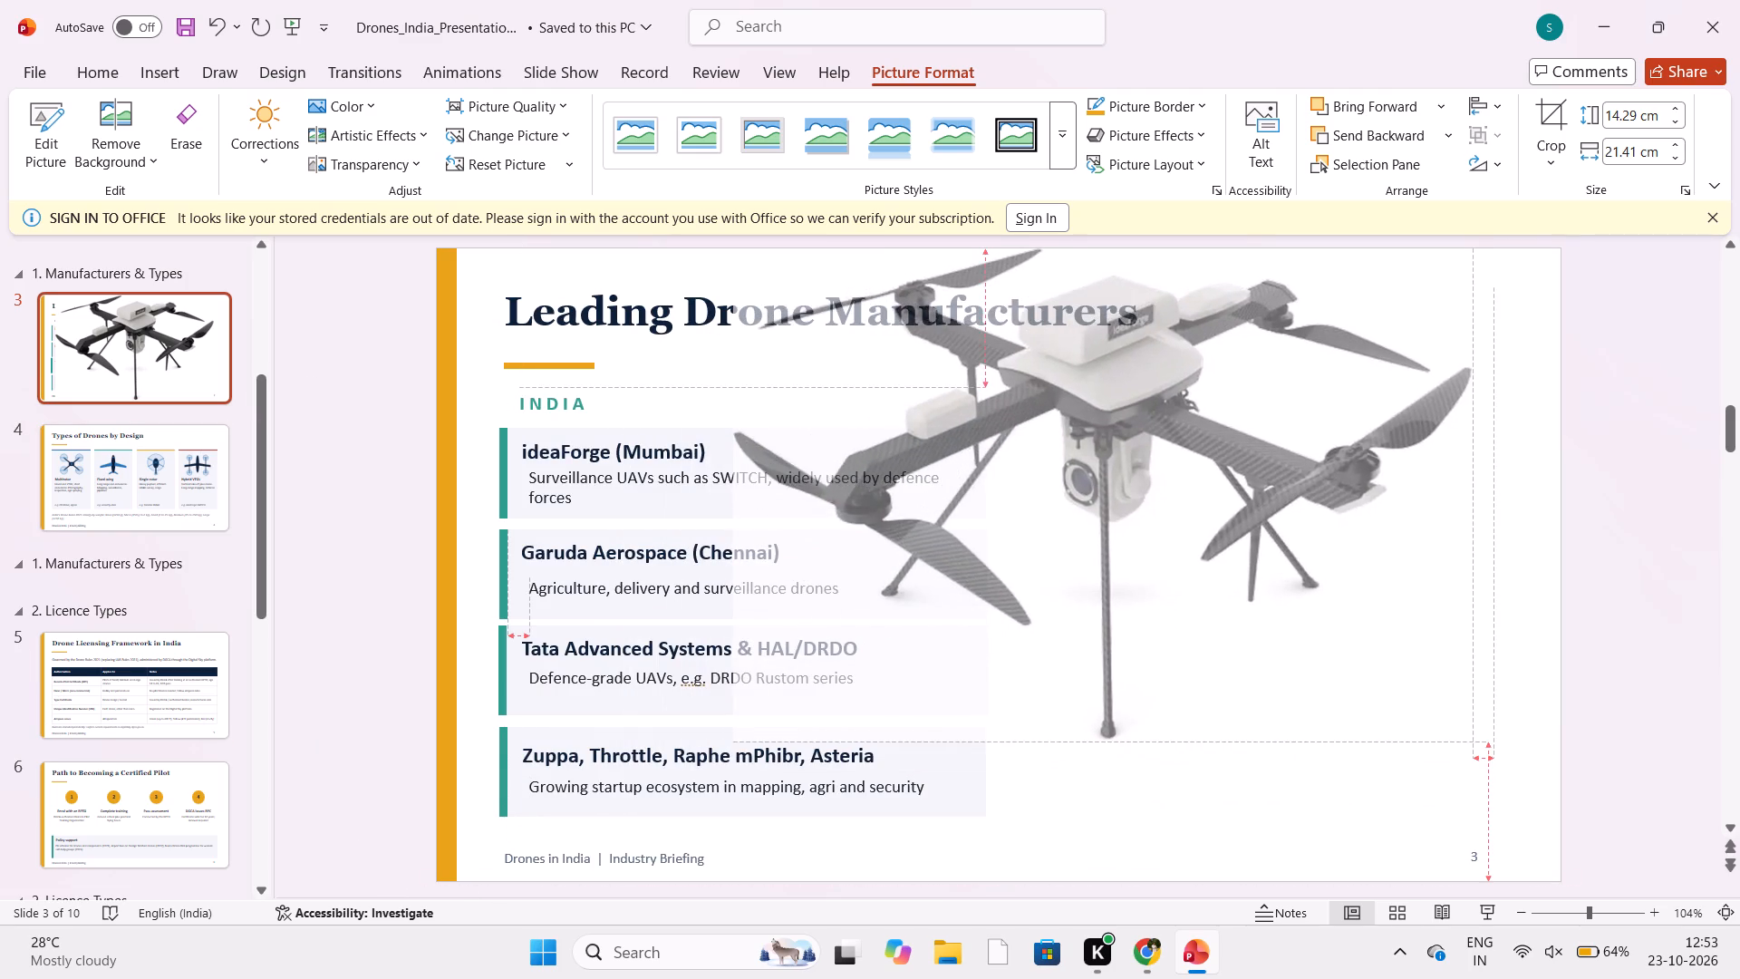
pyautogui.moveTo(1074, 726); pyautogui.dragTo(1391, 596)
pyautogui.moveTo(1365, 473); pyautogui.dragTo(1431, 637)
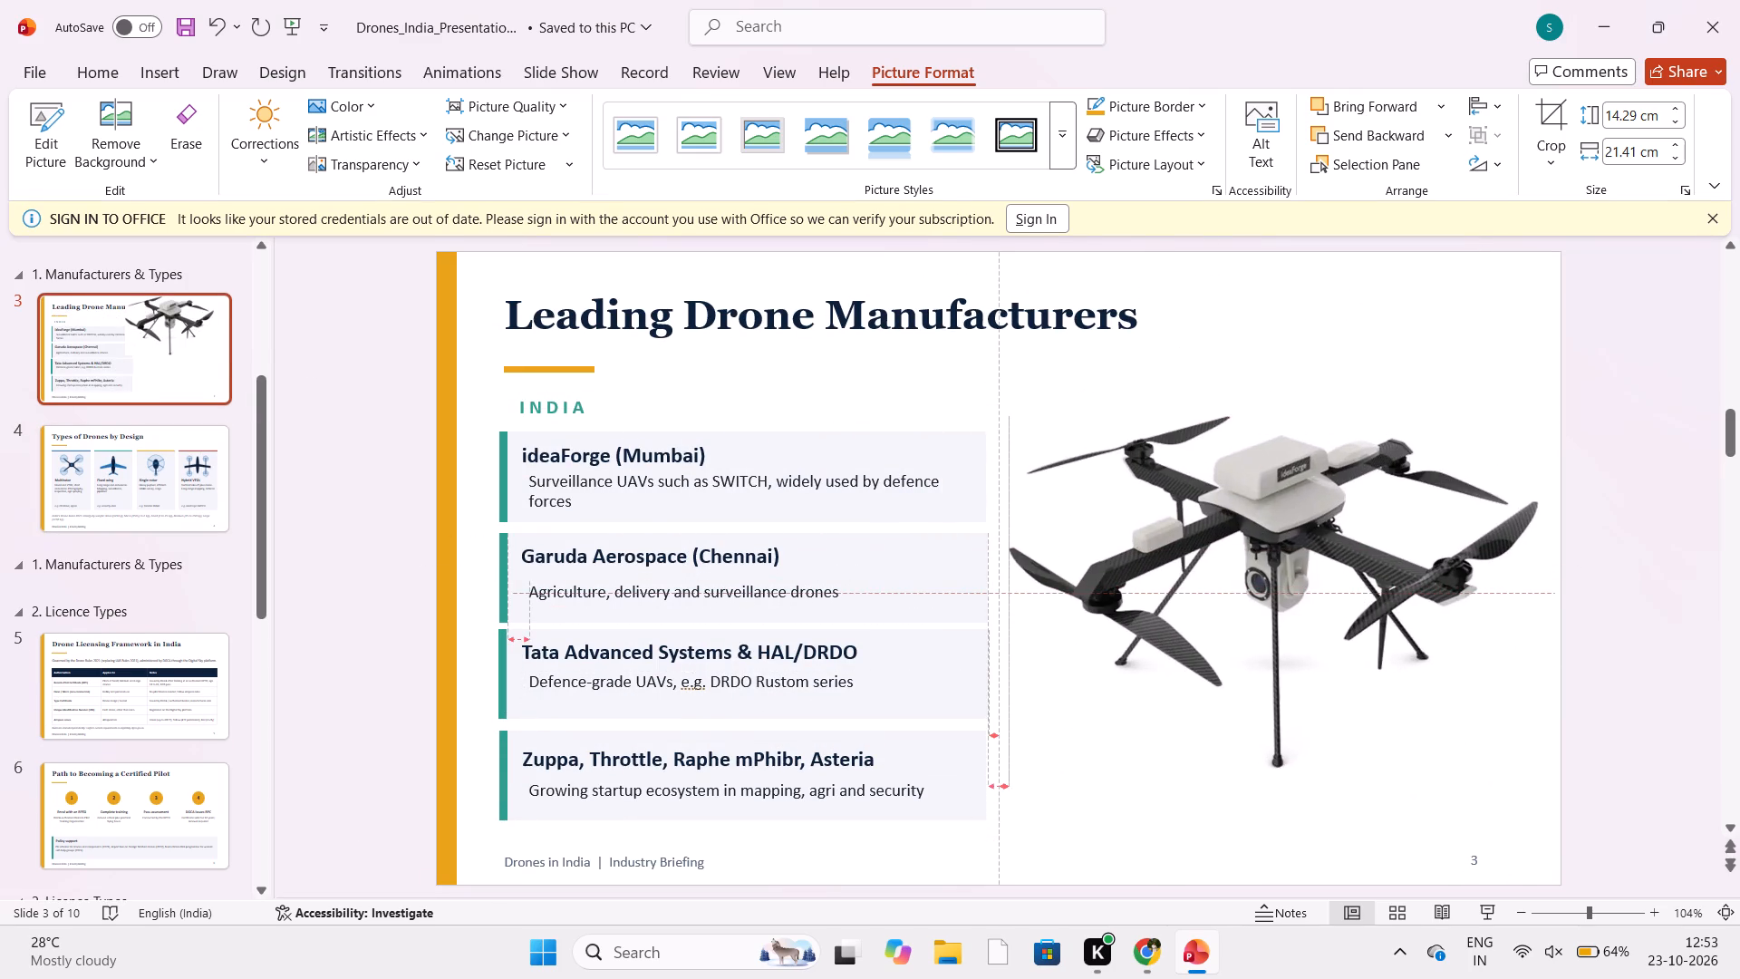
pyautogui.moveTo(1431, 637); pyautogui.dragTo(1424, 651)
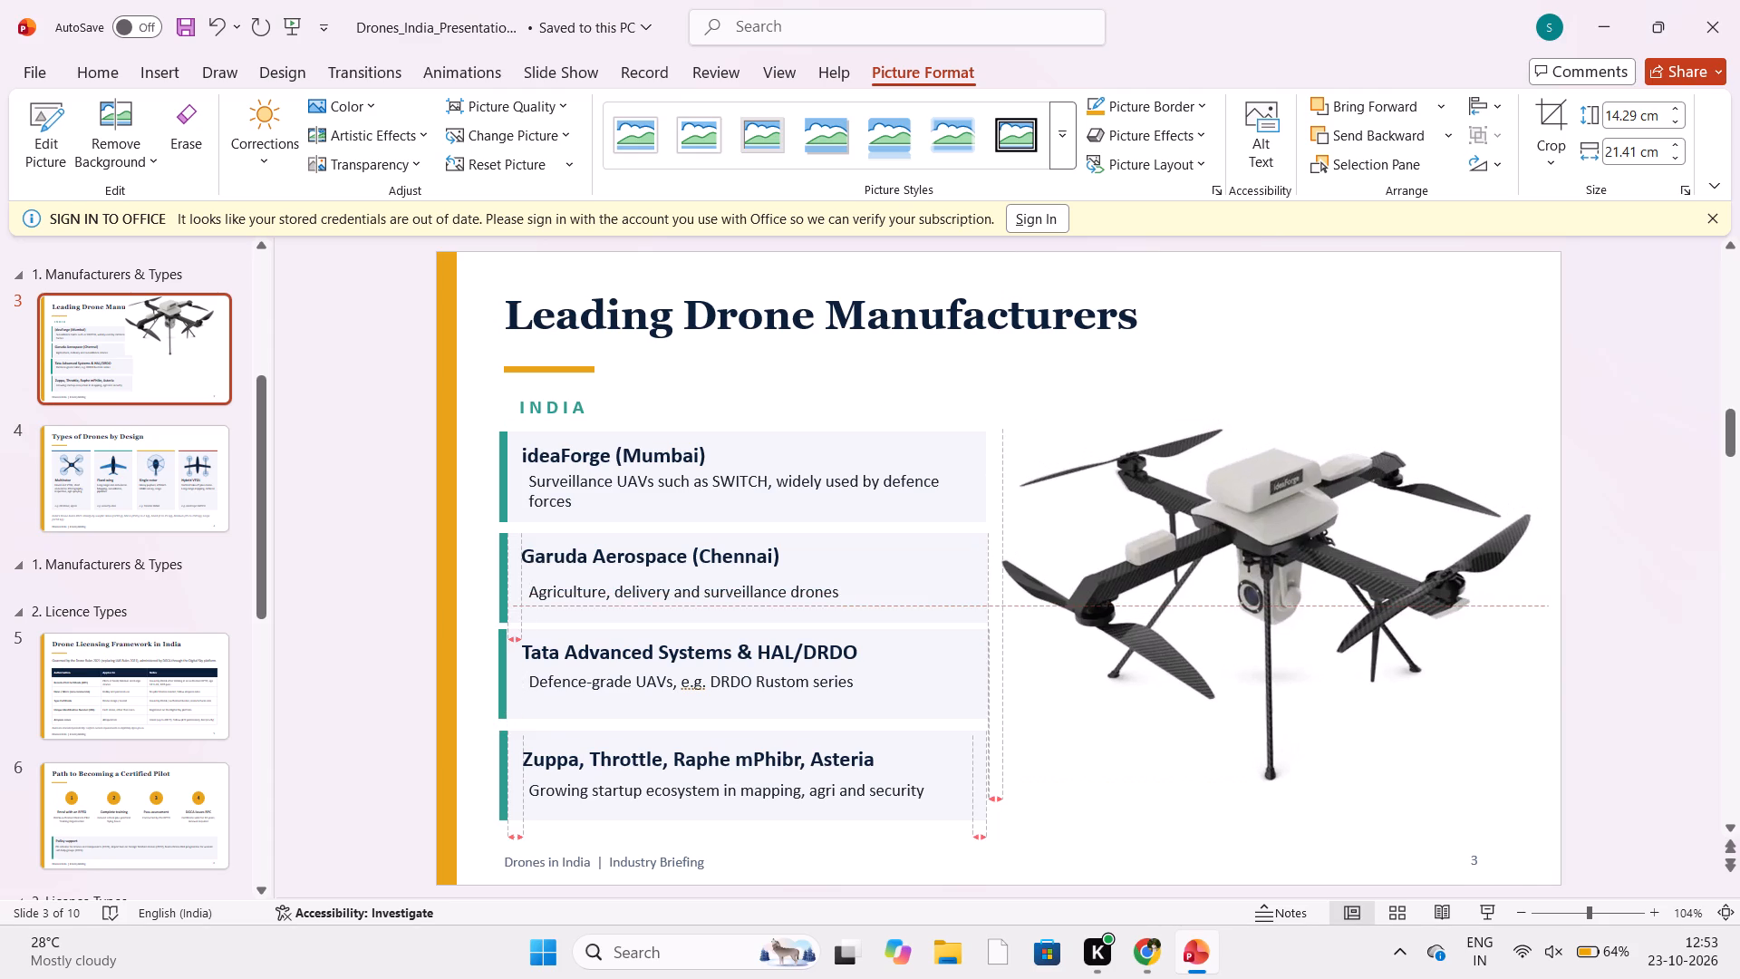
pyautogui.moveTo(1424, 651); pyautogui.dragTo(1423, 665)
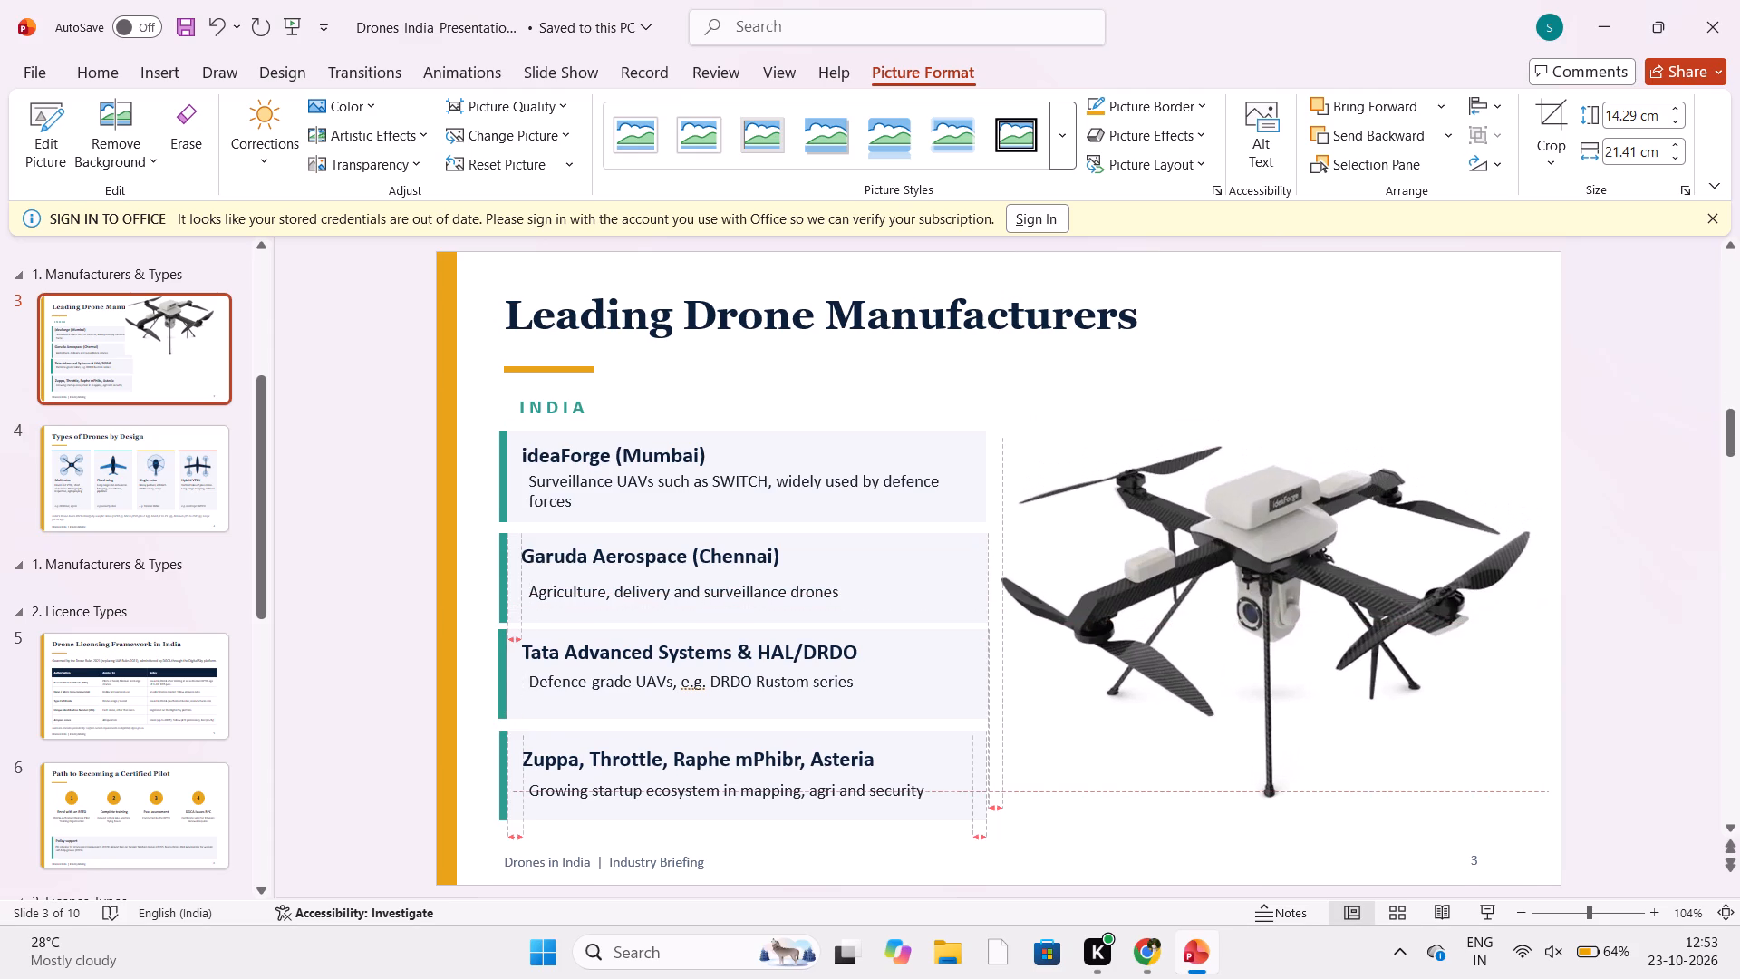
pyautogui.moveTo(1423, 665); pyautogui.dragTo(1423, 666)
pyautogui.click(1598, 694)
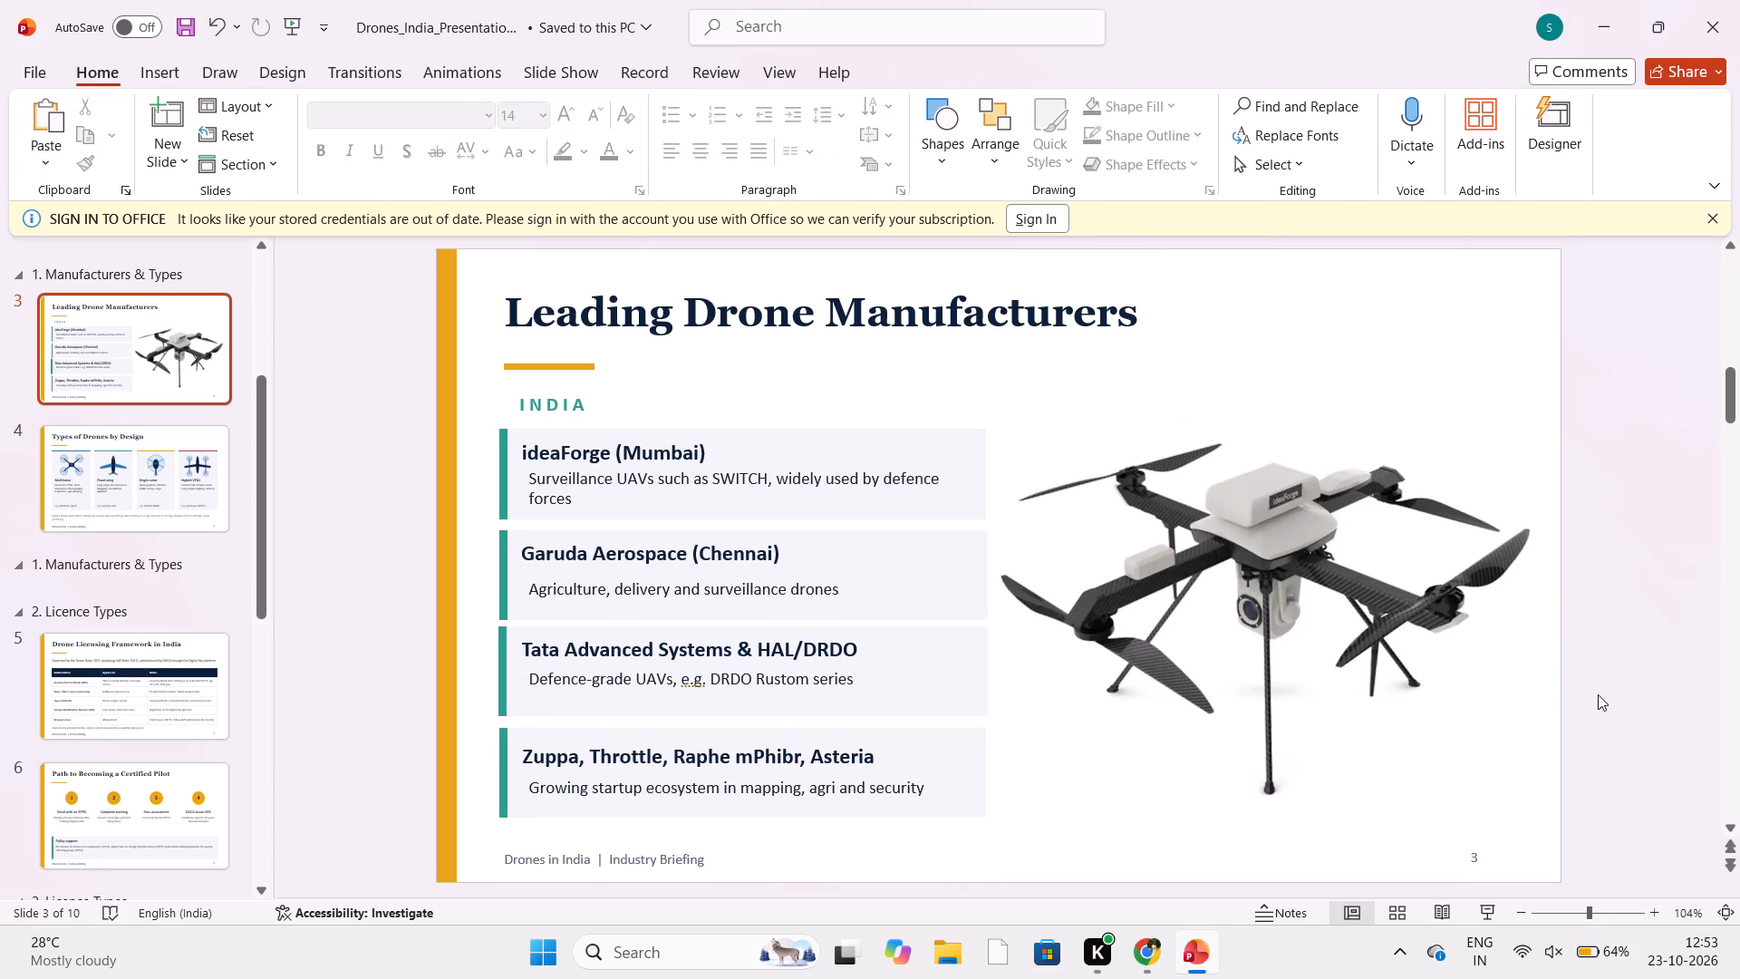
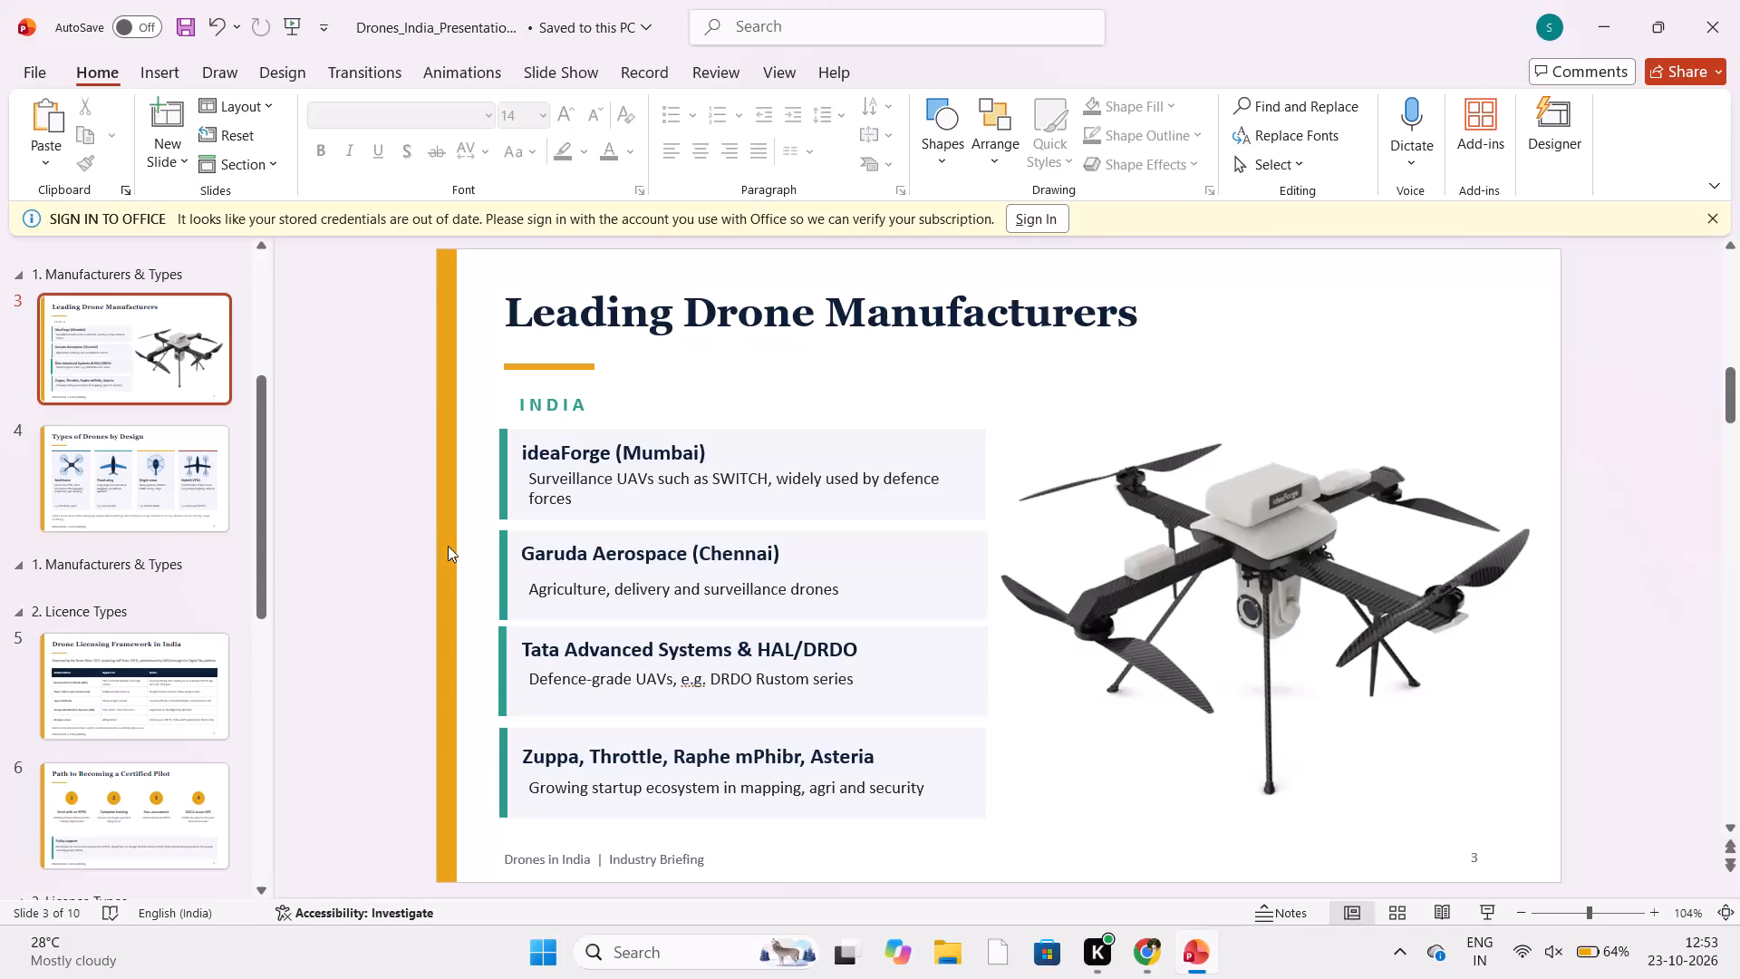
# Look through the slides from Types of Drones by Design to Causes of Accidents and Mitigation.
pyautogui.click(180, 460)
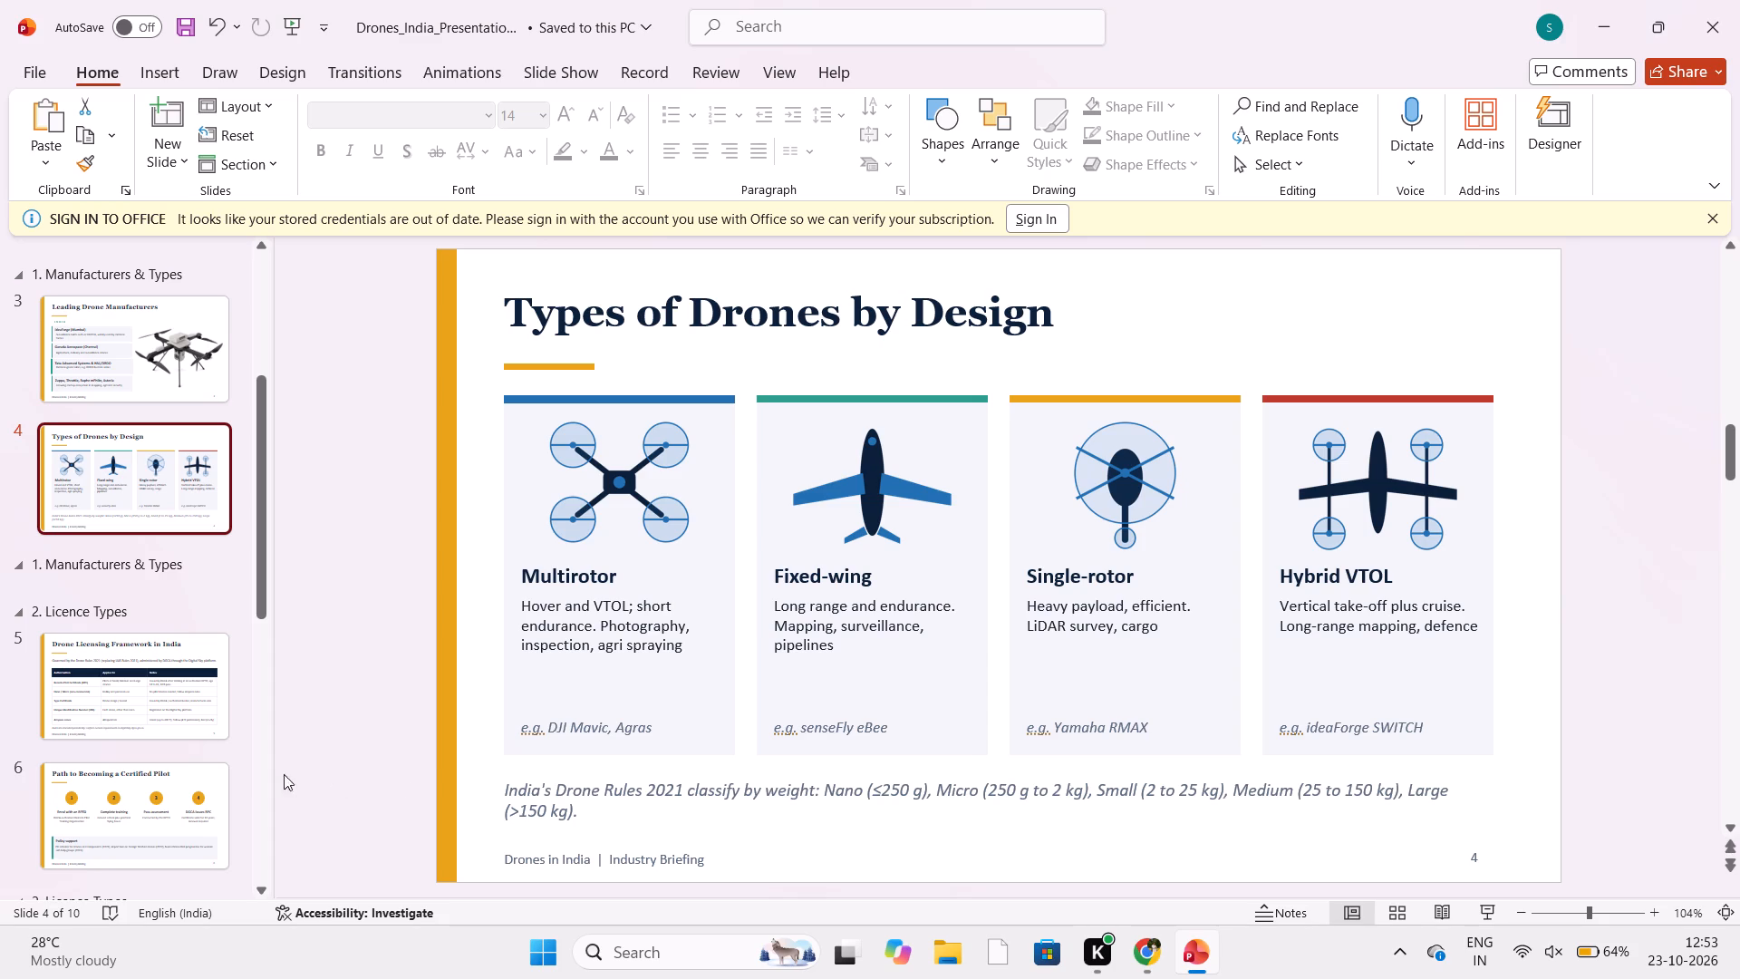
pyautogui.click(153, 683)
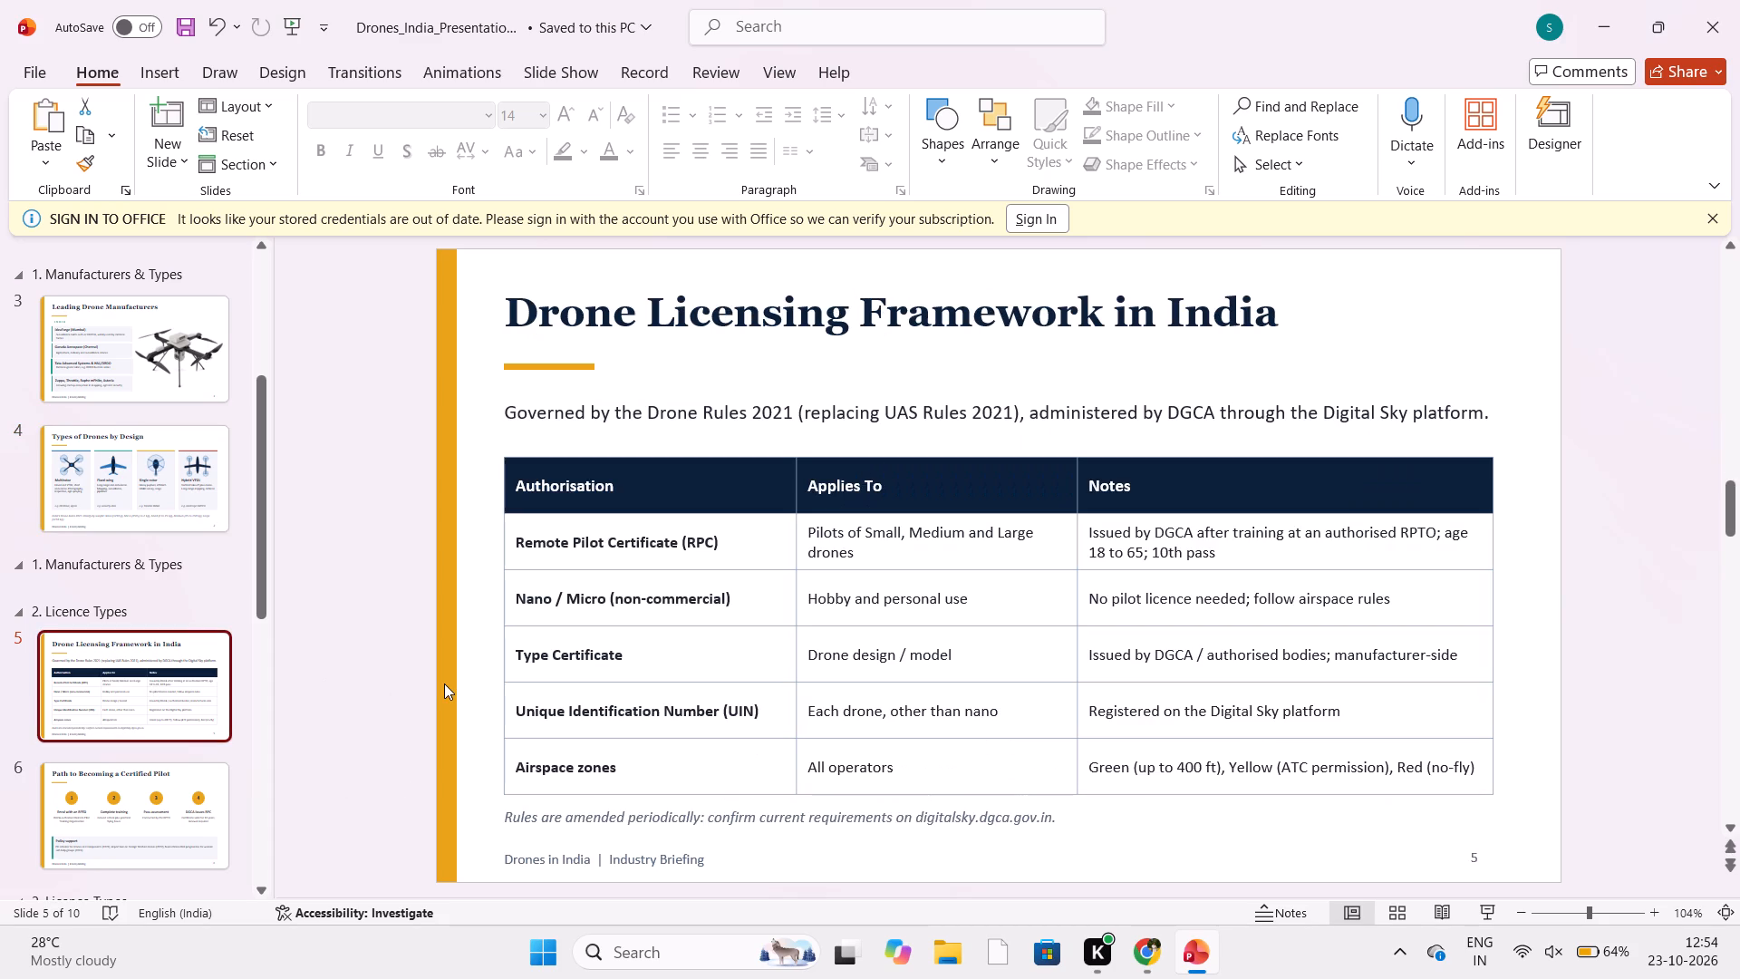
pyautogui.scroll(-2, 179, 574)
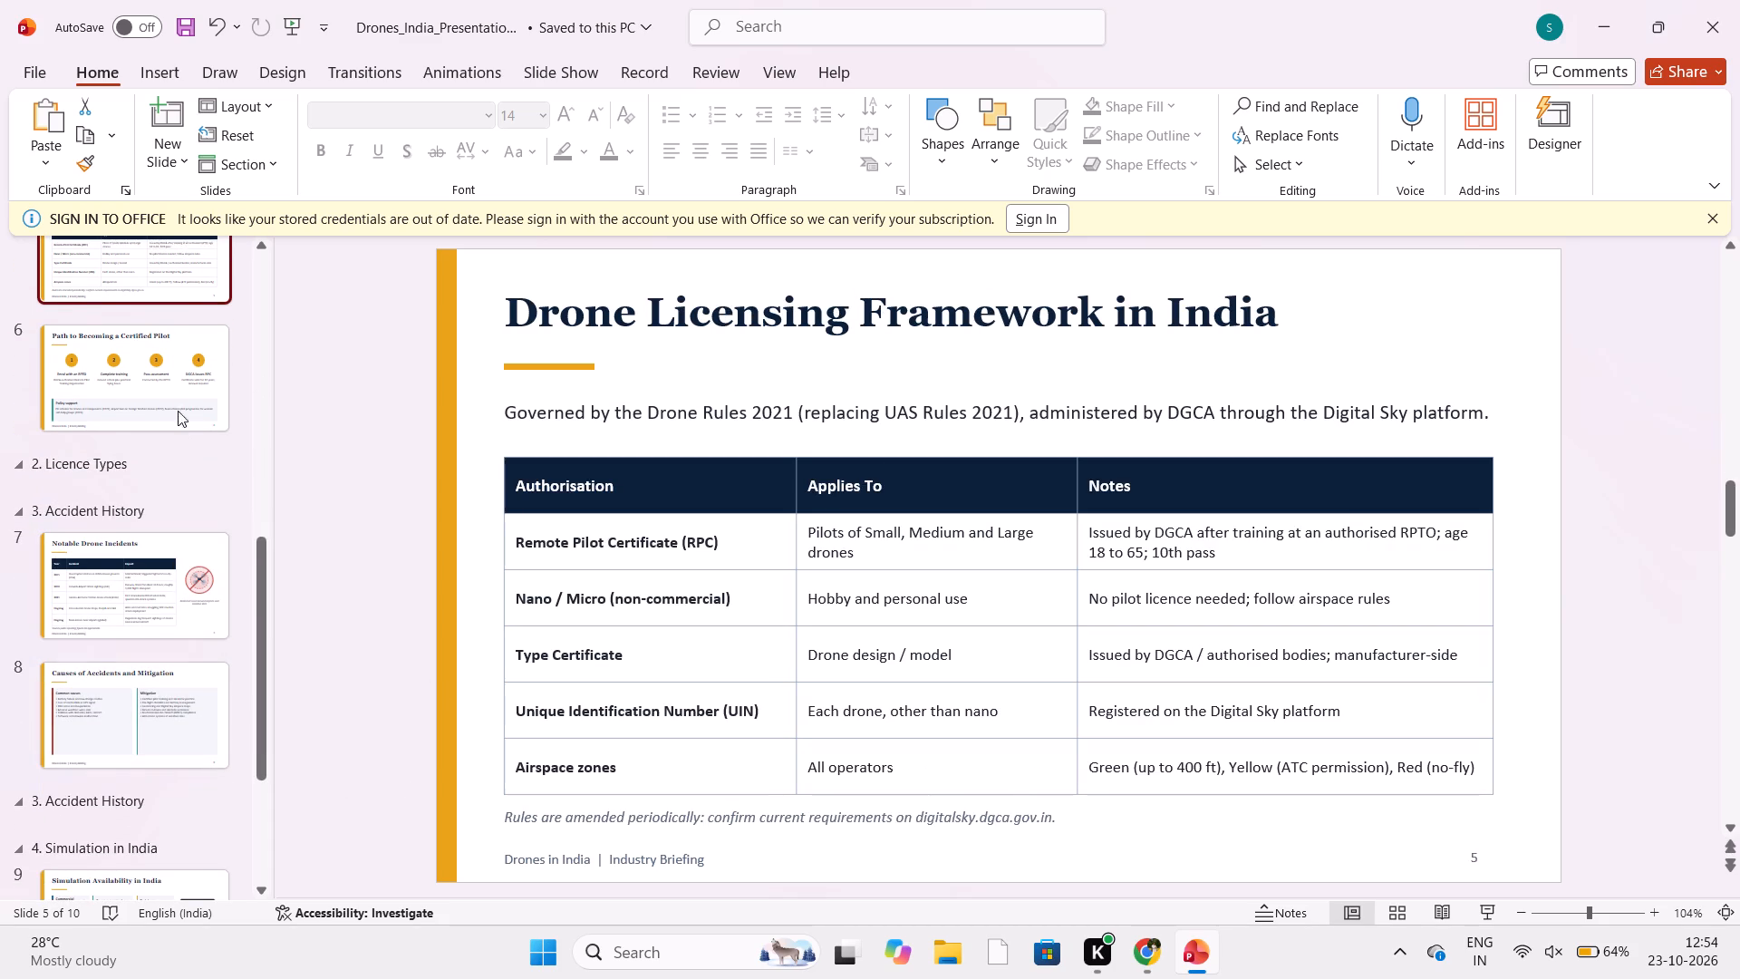
pyautogui.click(172, 385)
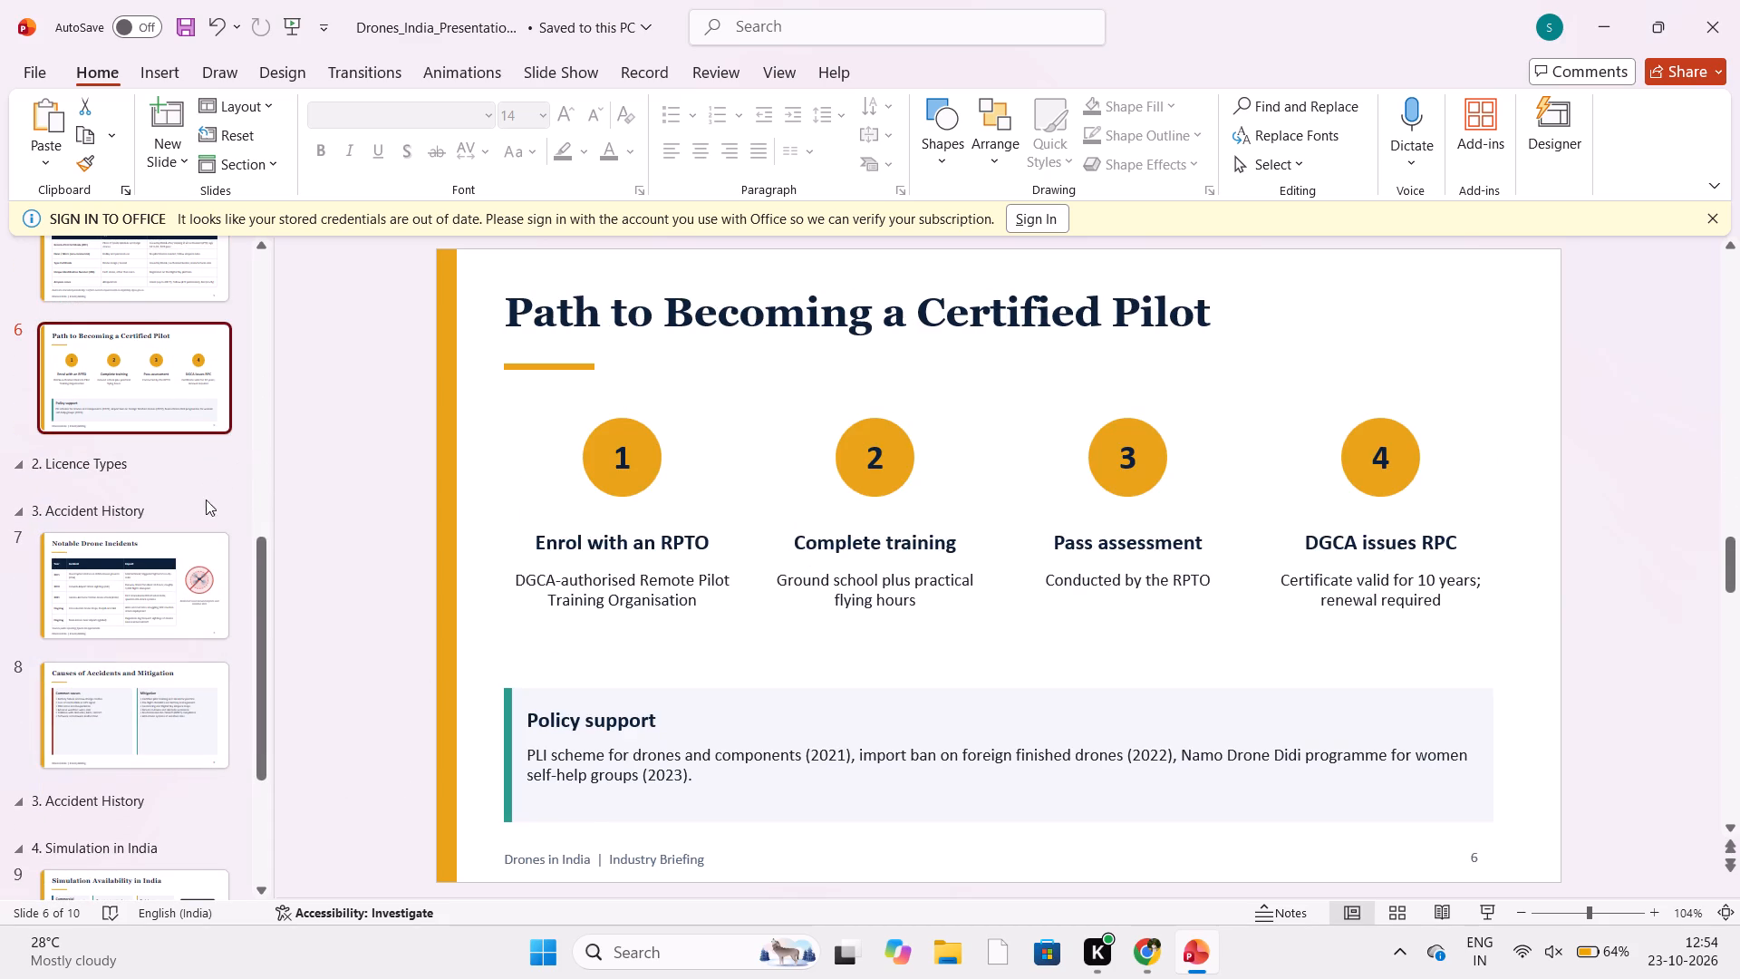
pyautogui.click(98, 582)
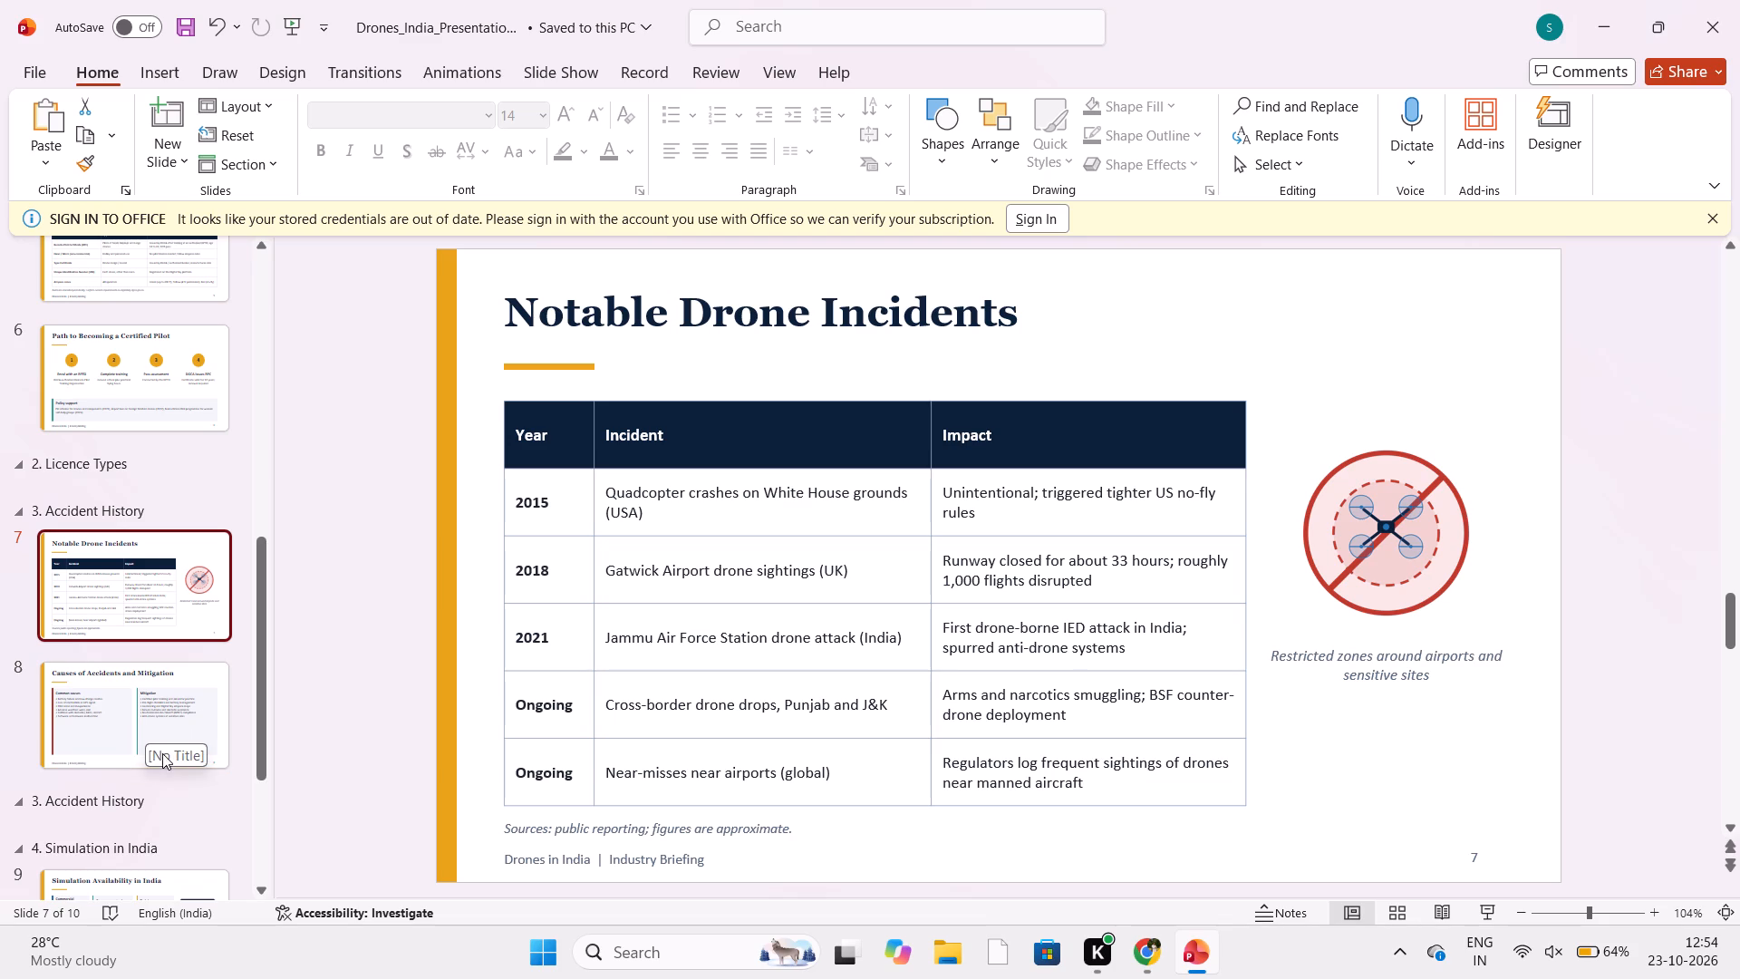
pyautogui.click(167, 721)
pyautogui.scroll(-2, 167, 721)
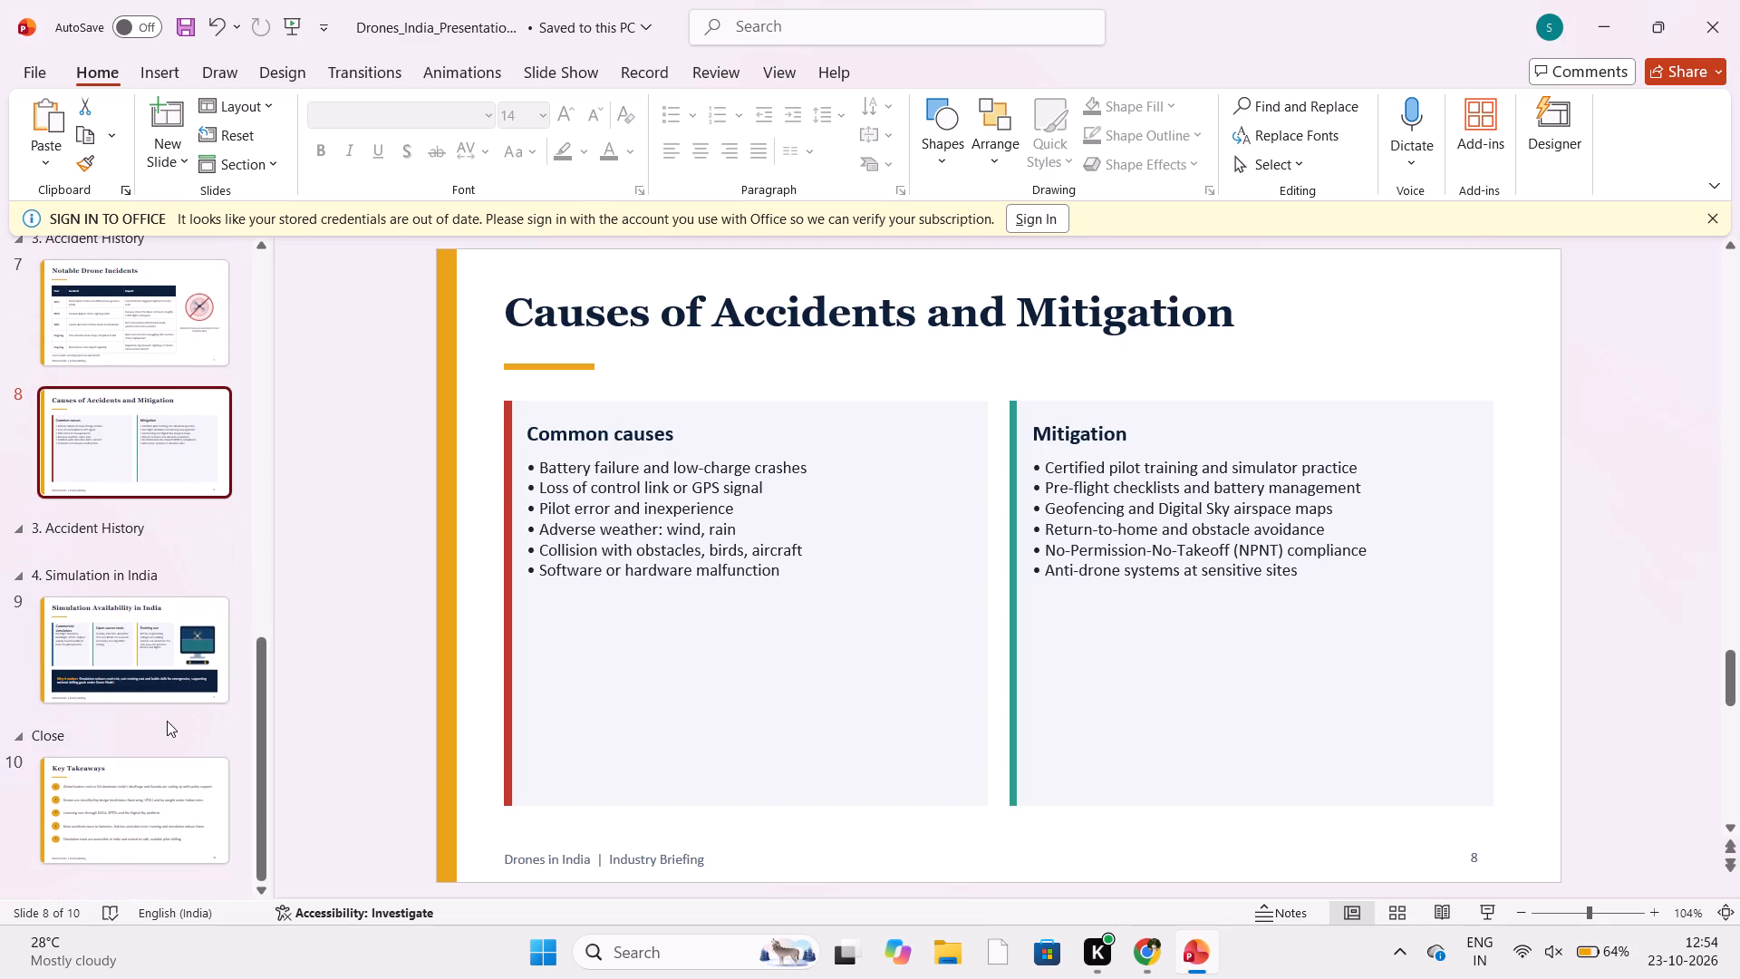
# Add a new slide after Key Takeaways and enter THANK YOU in a text box on it.
pyautogui.click(140, 783)
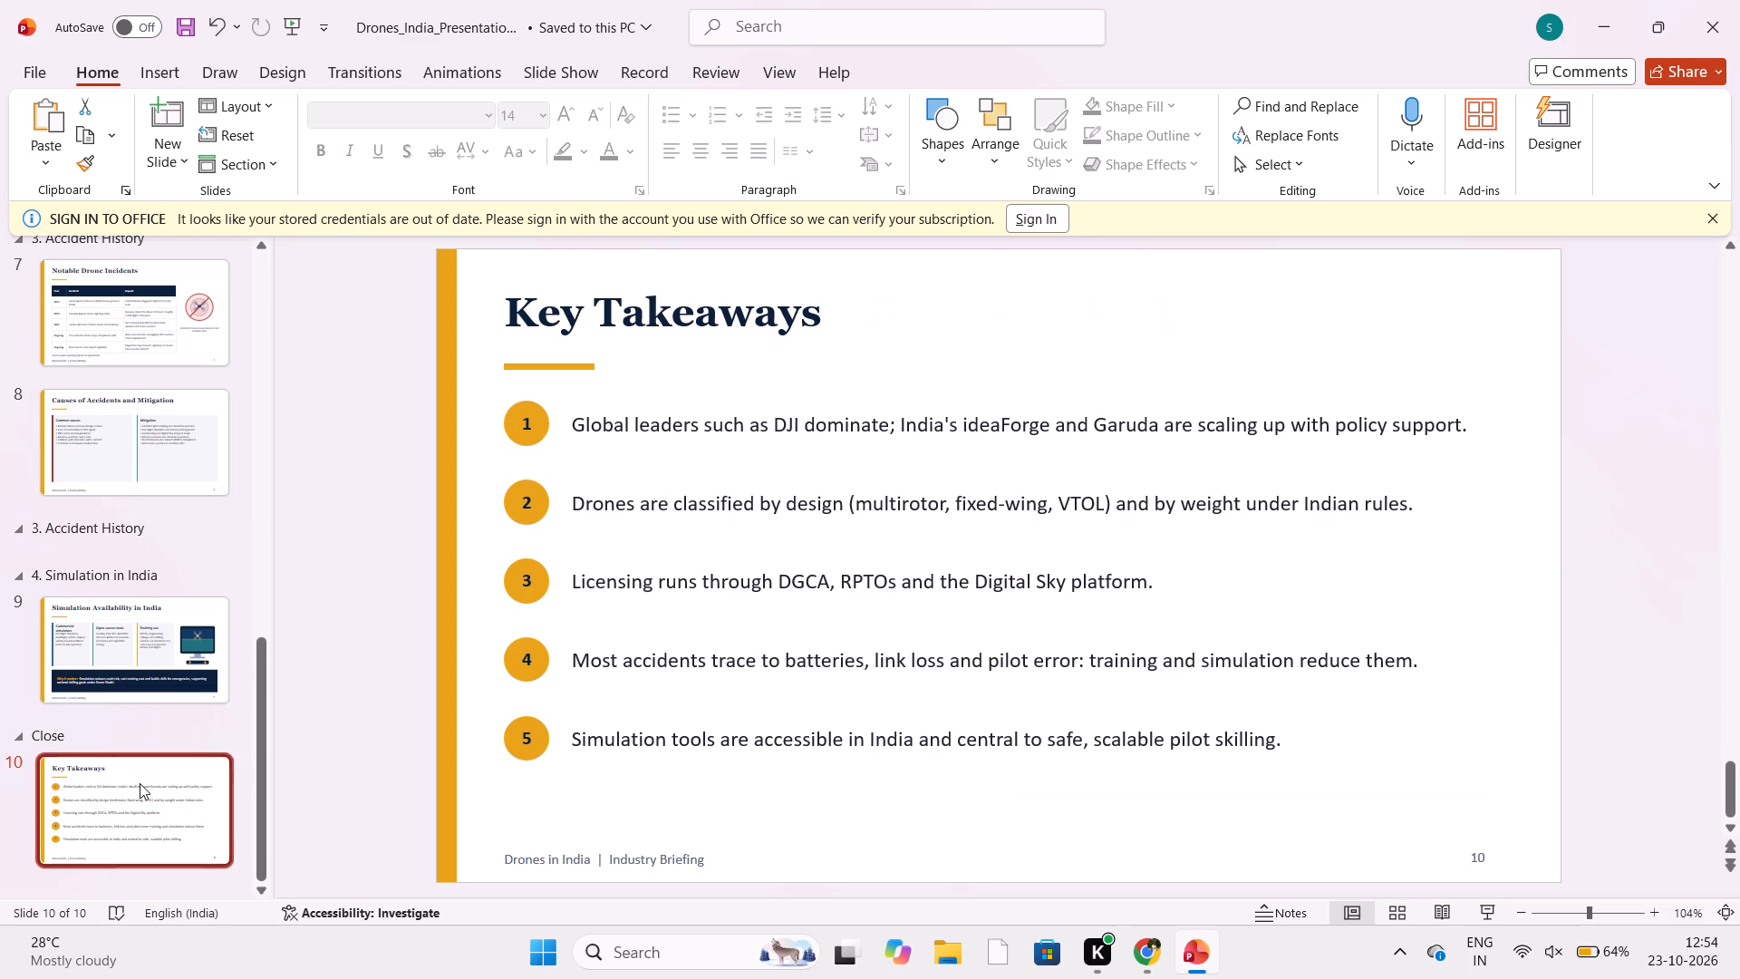
pyautogui.scroll(-2, 140, 783)
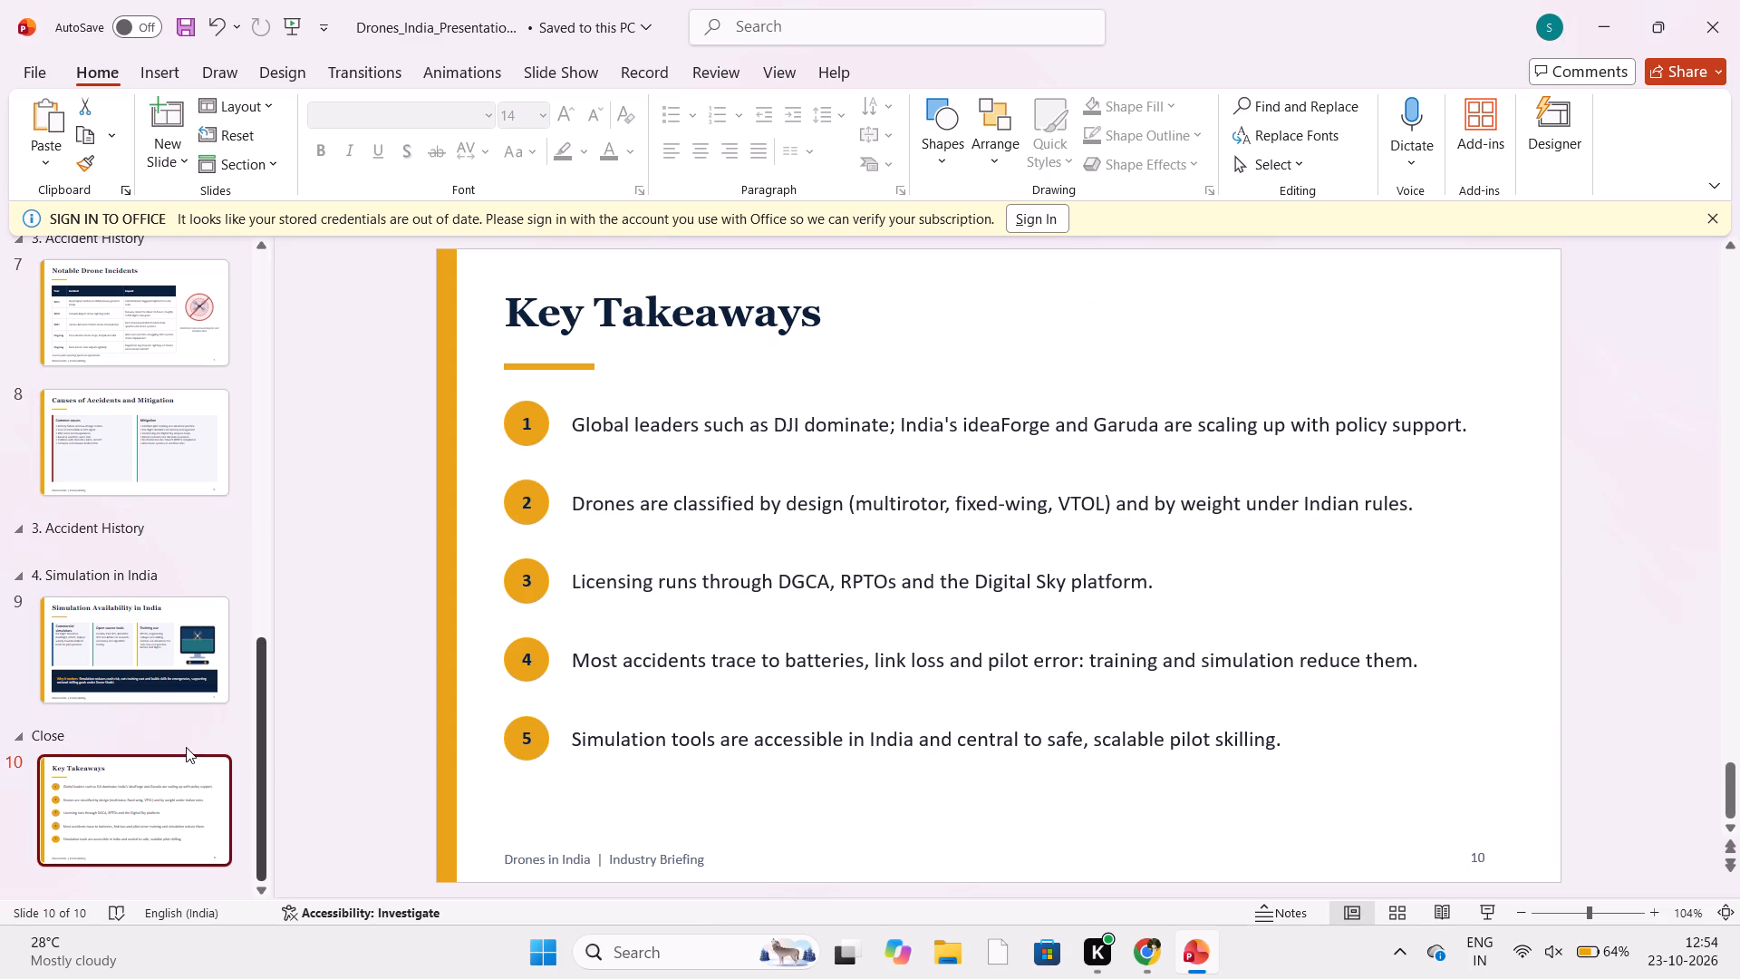
pyautogui.click(175, 124)
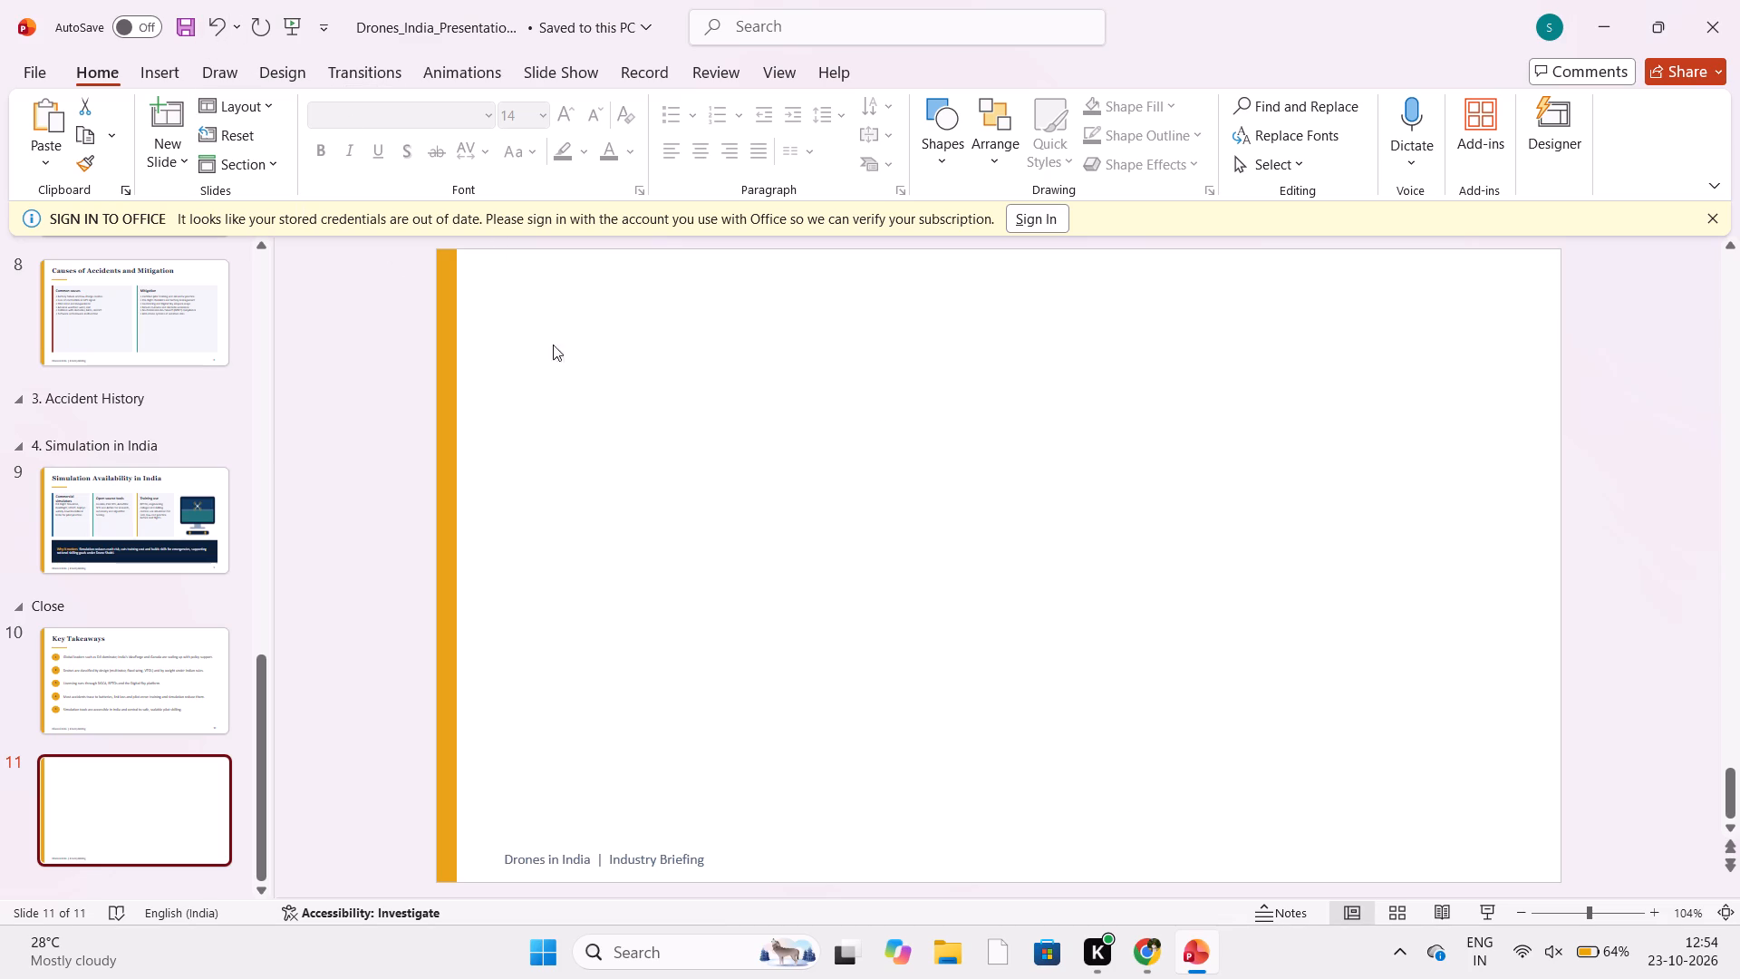
pyautogui.click(865, 621)
pyautogui.doubleClick(886, 602)
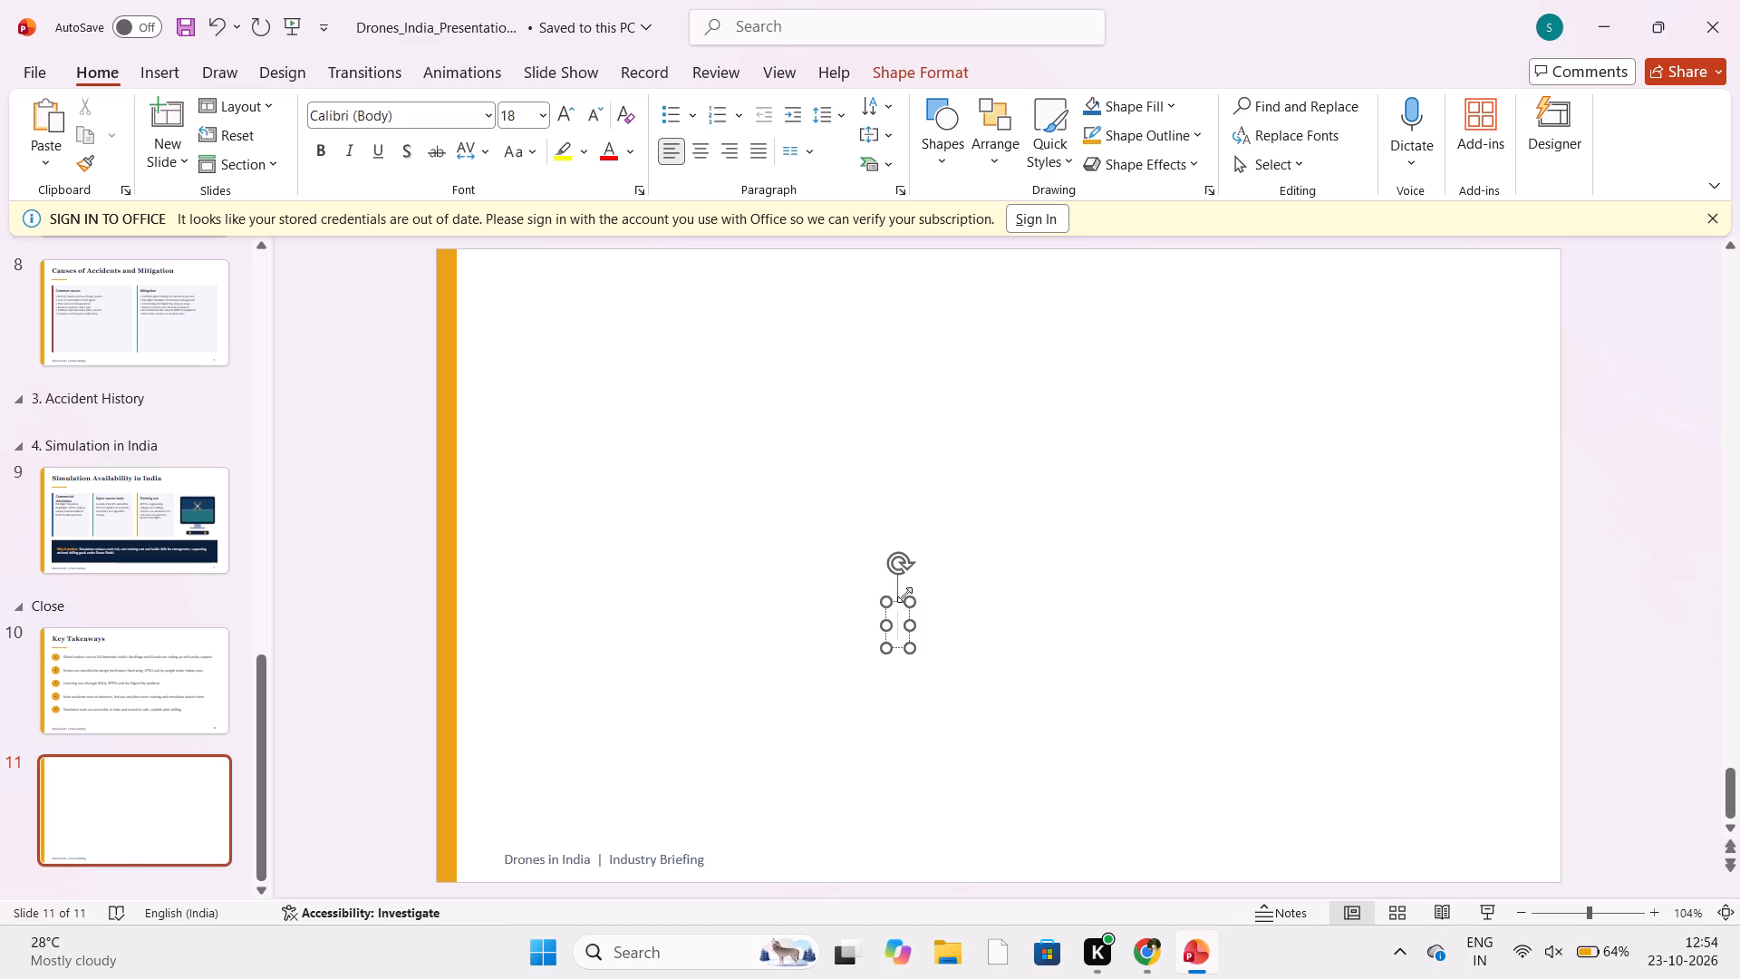
pyautogui.write('tha')
pyautogui.press('BackSpace')
pyautogui.press('BackSpace')
pyautogui.press('BackSpace')
pyautogui.press('BackSpace')
pyautogui.write('THANK YOU')
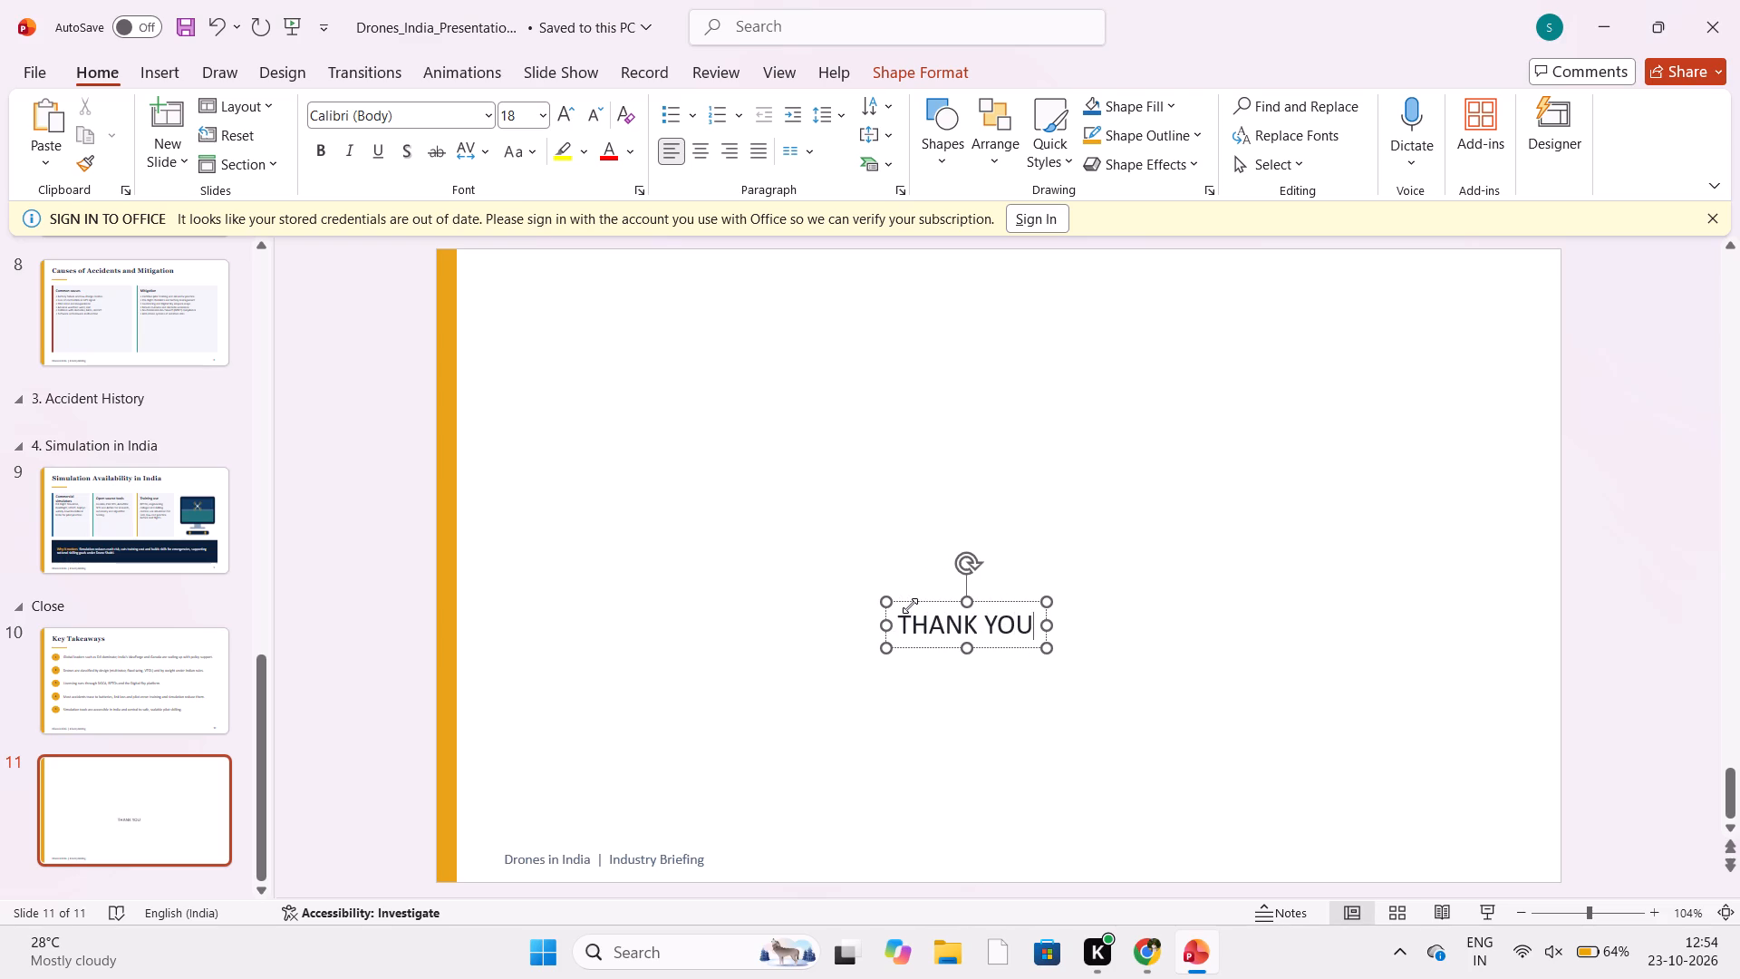
# Set the font of the THANK YOU text on the closing slide to Algerian.
pyautogui.click(488, 123)
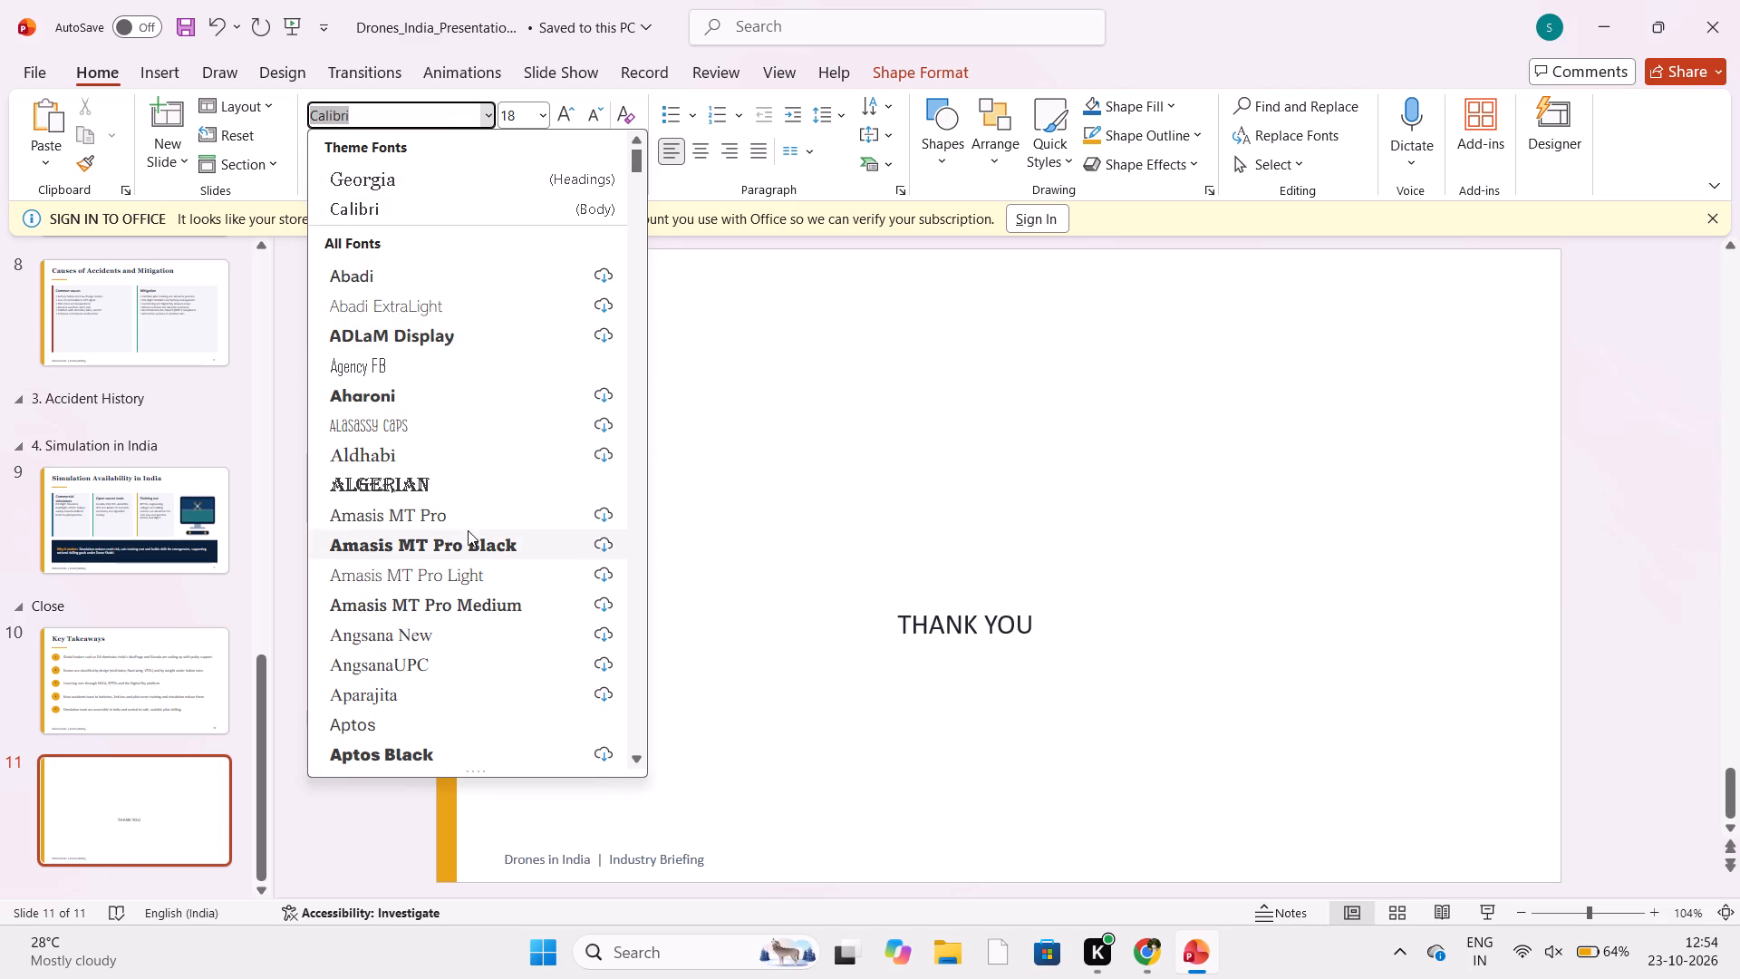
pyautogui.click(470, 489)
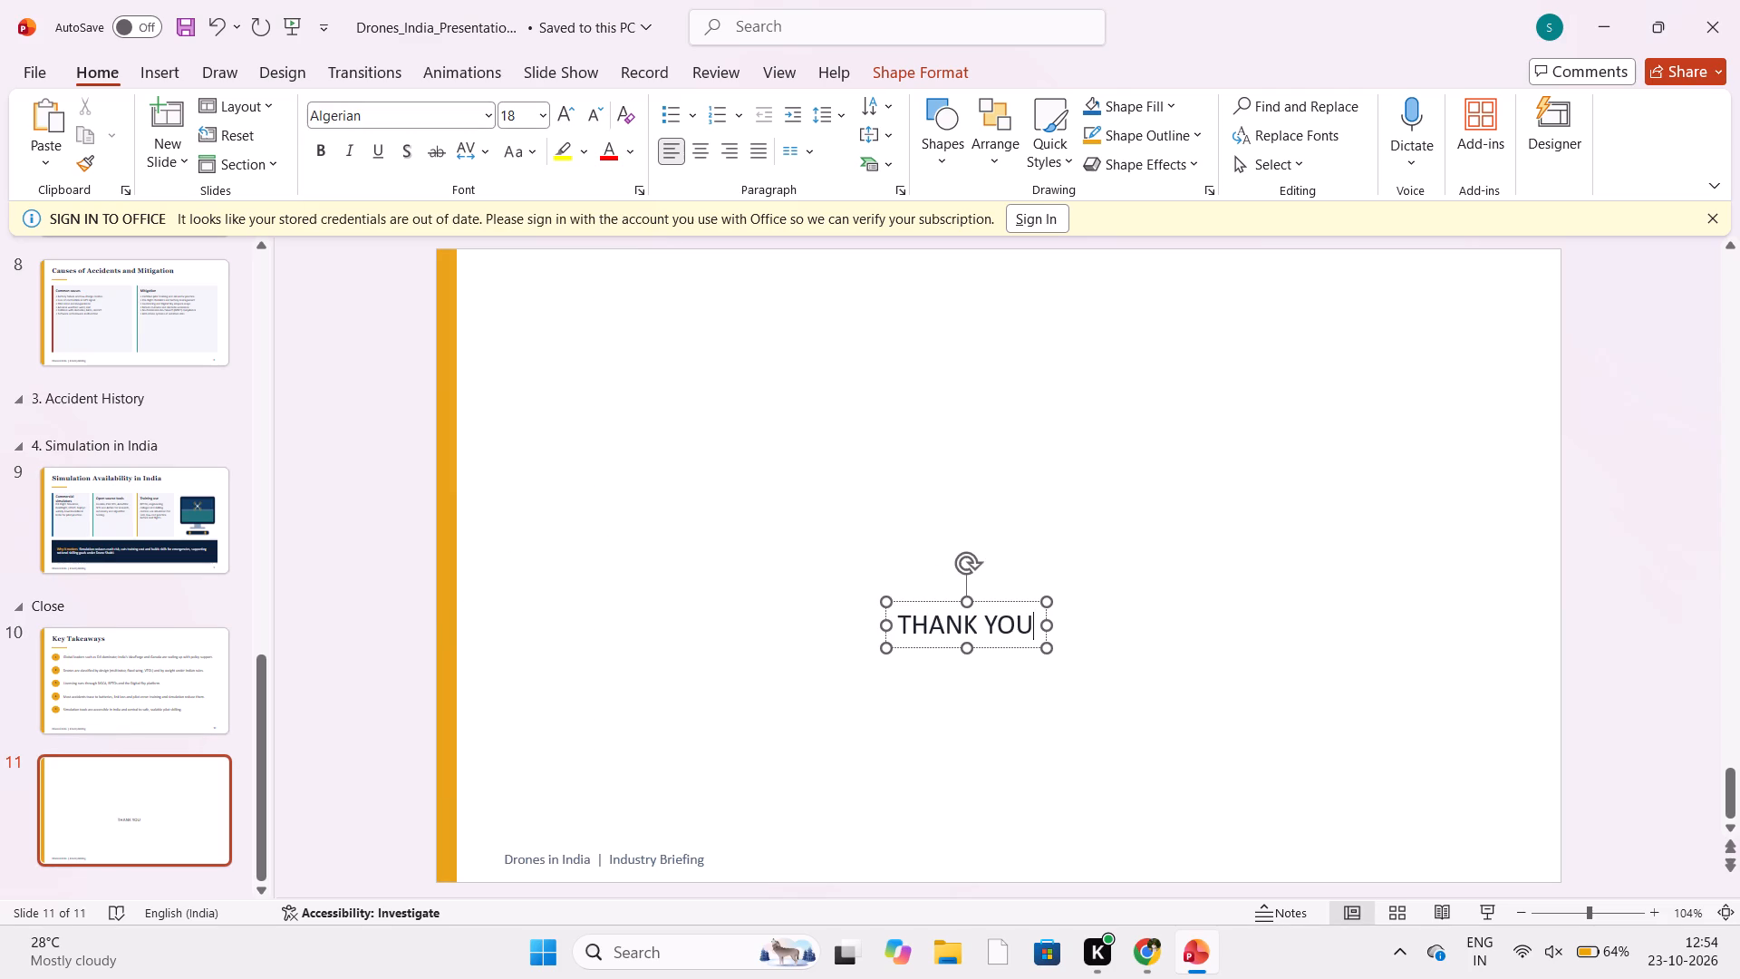
pyautogui.moveTo(1037, 631); pyautogui.dragTo(962, 636)
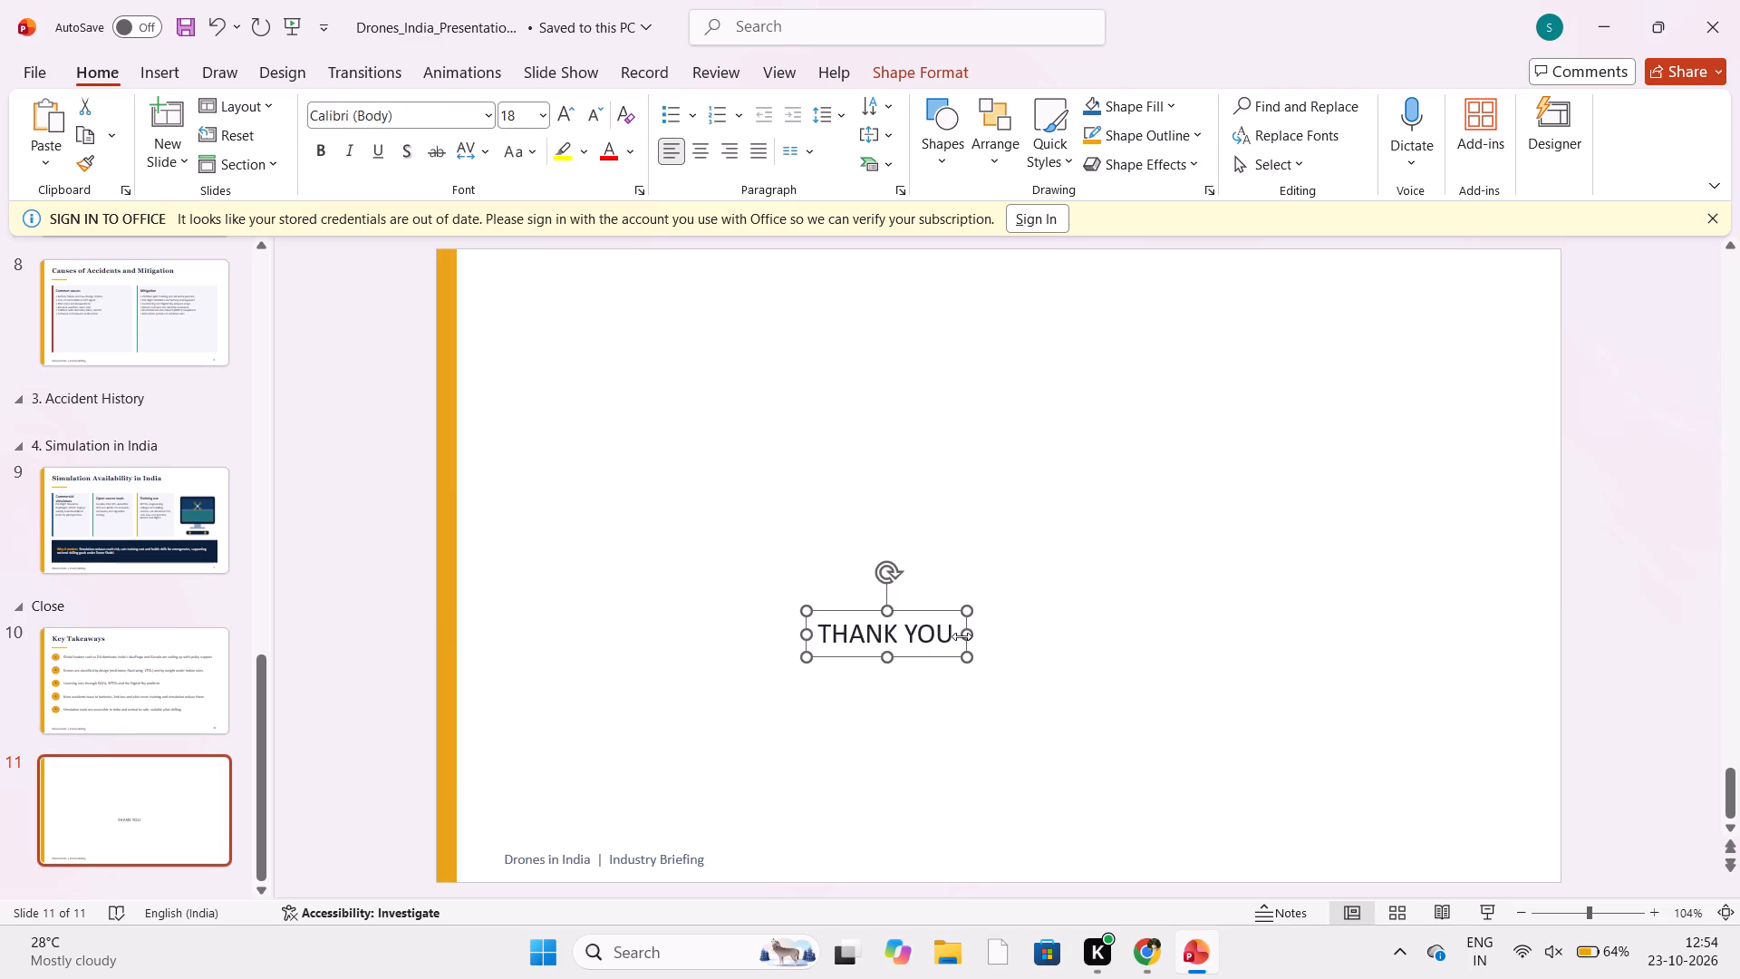
pyautogui.click(956, 638)
pyautogui.moveTo(947, 635); pyautogui.dragTo(876, 628)
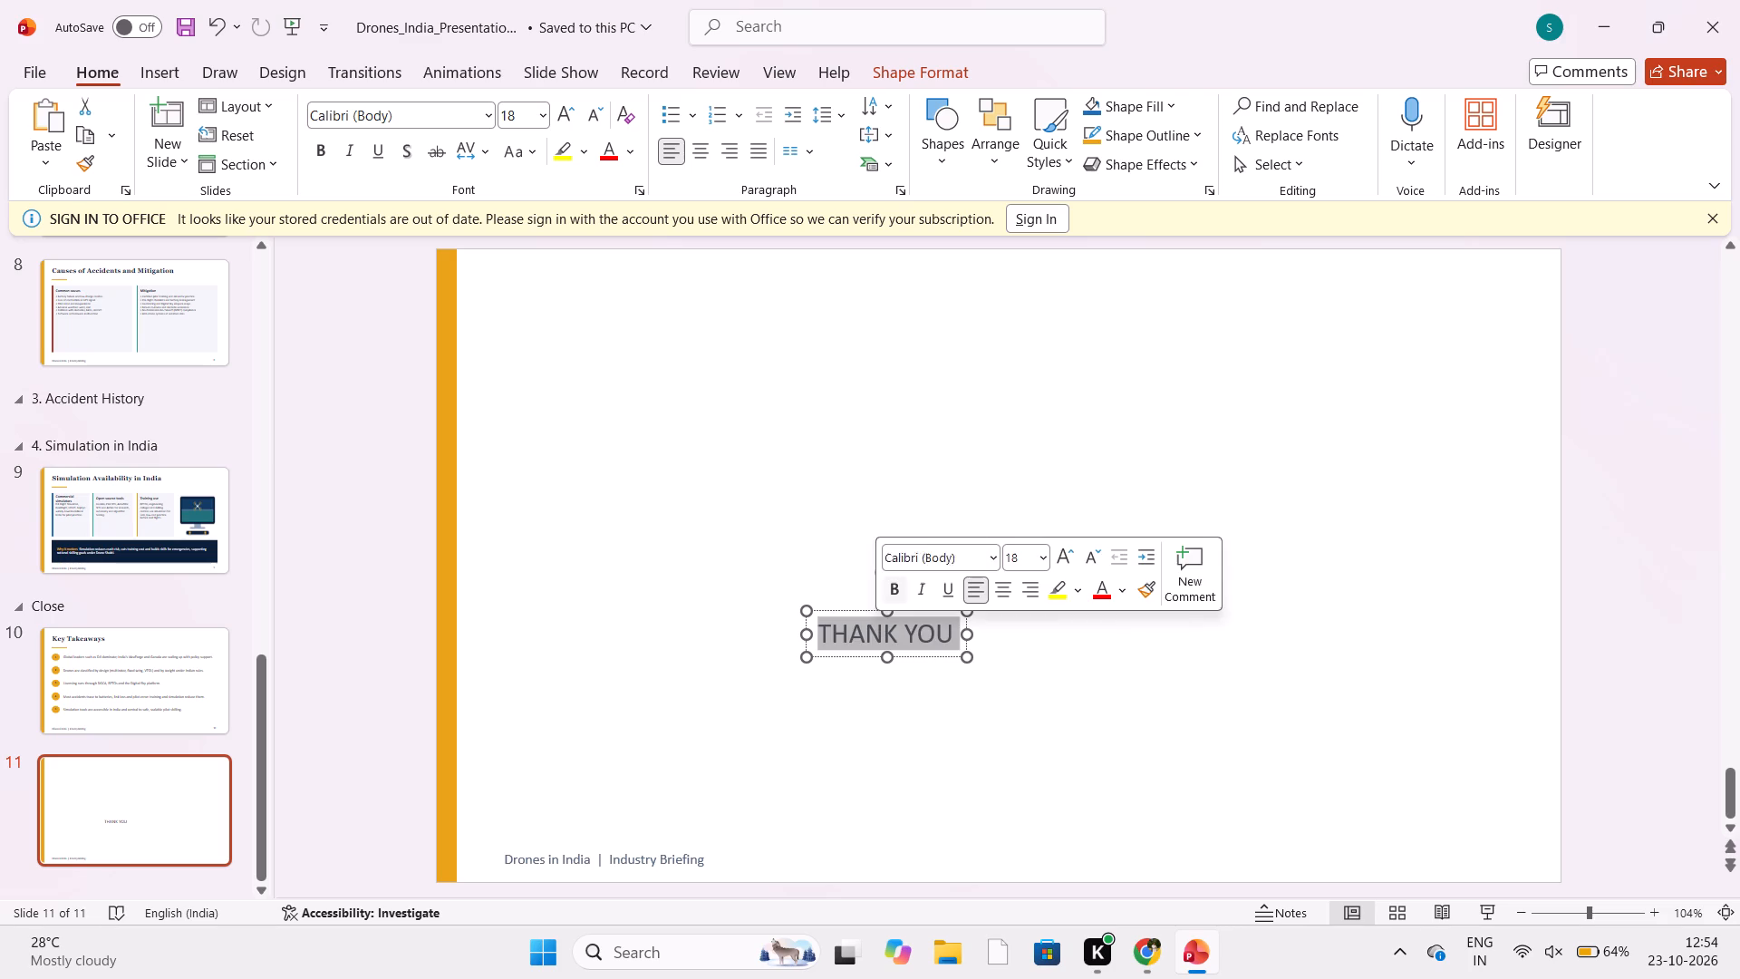
pyautogui.click(994, 560)
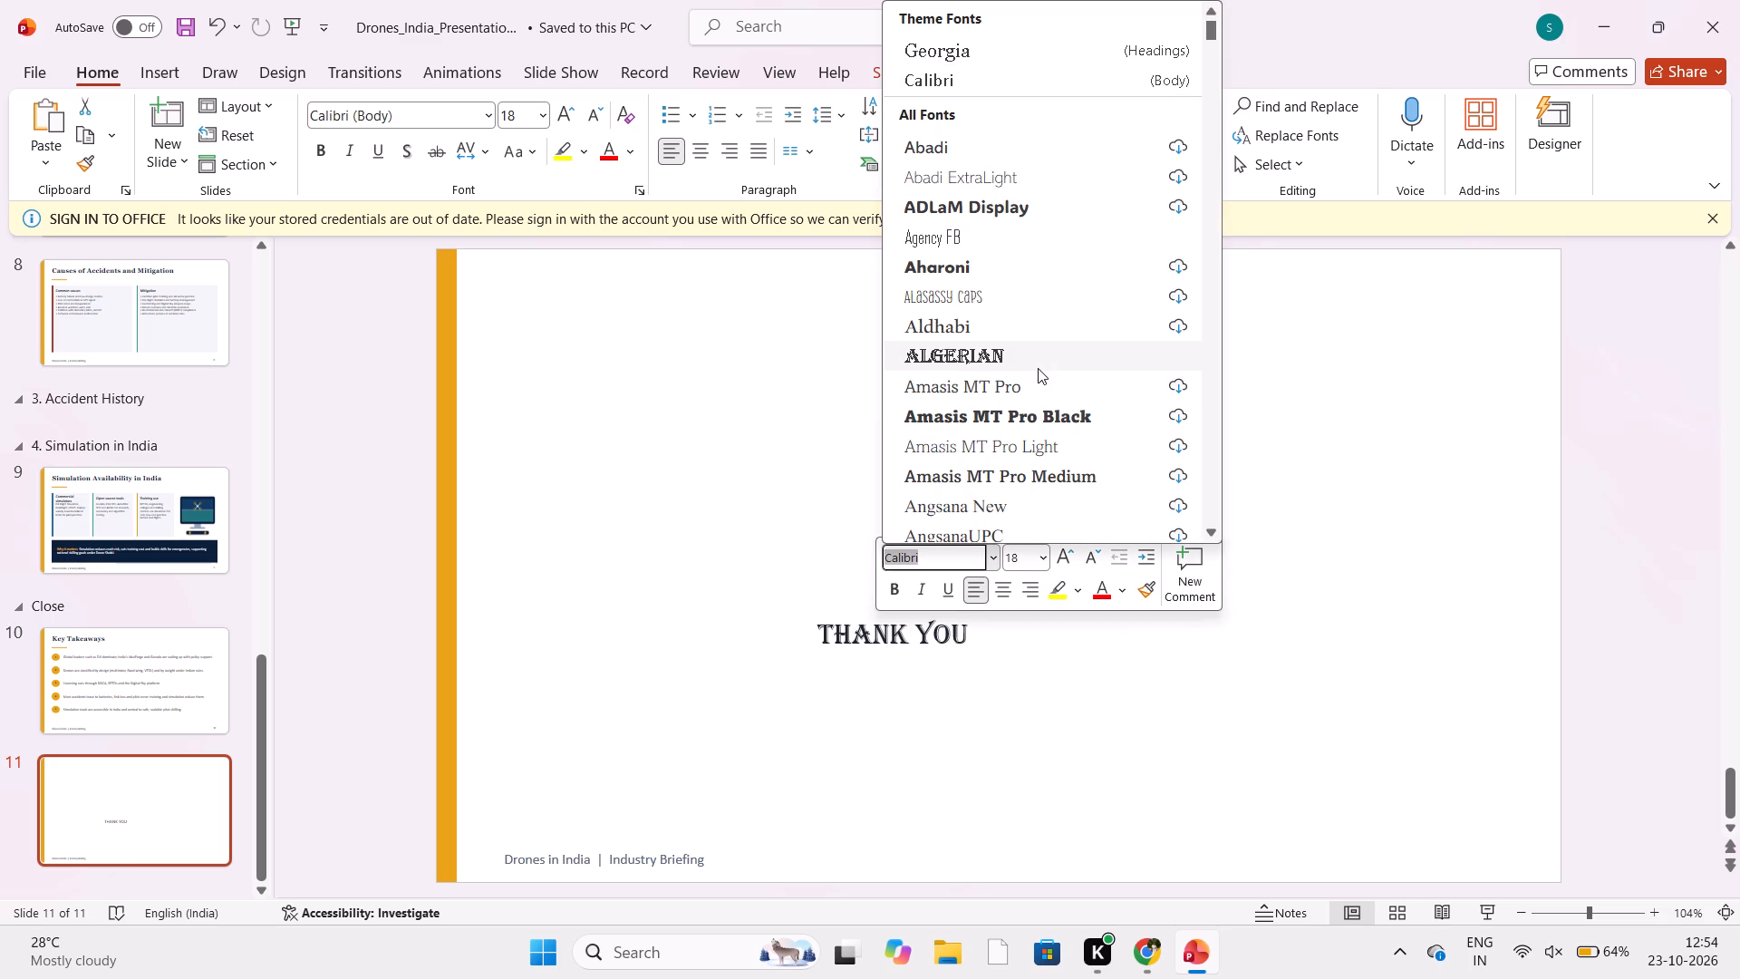
pyautogui.click(1038, 368)
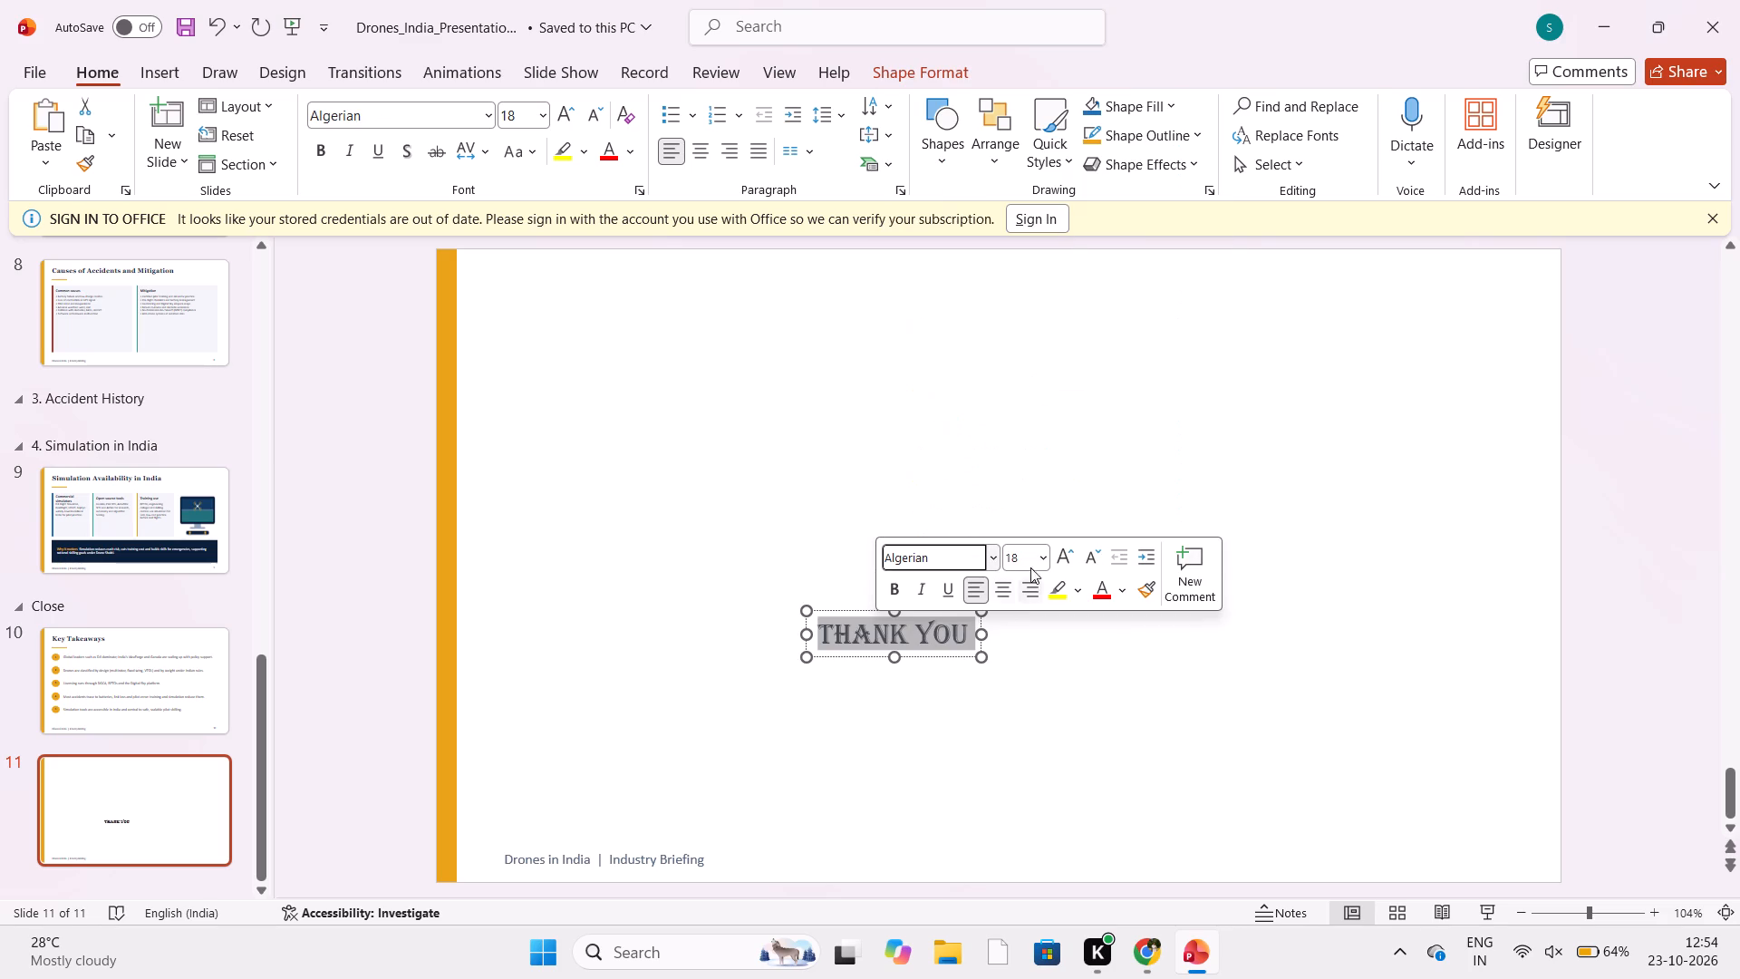
# Enlarge the THANK YOU text on the closing slide to font size 66.
pyautogui.click(1071, 554)
pyautogui.tripleClick(1071, 554)
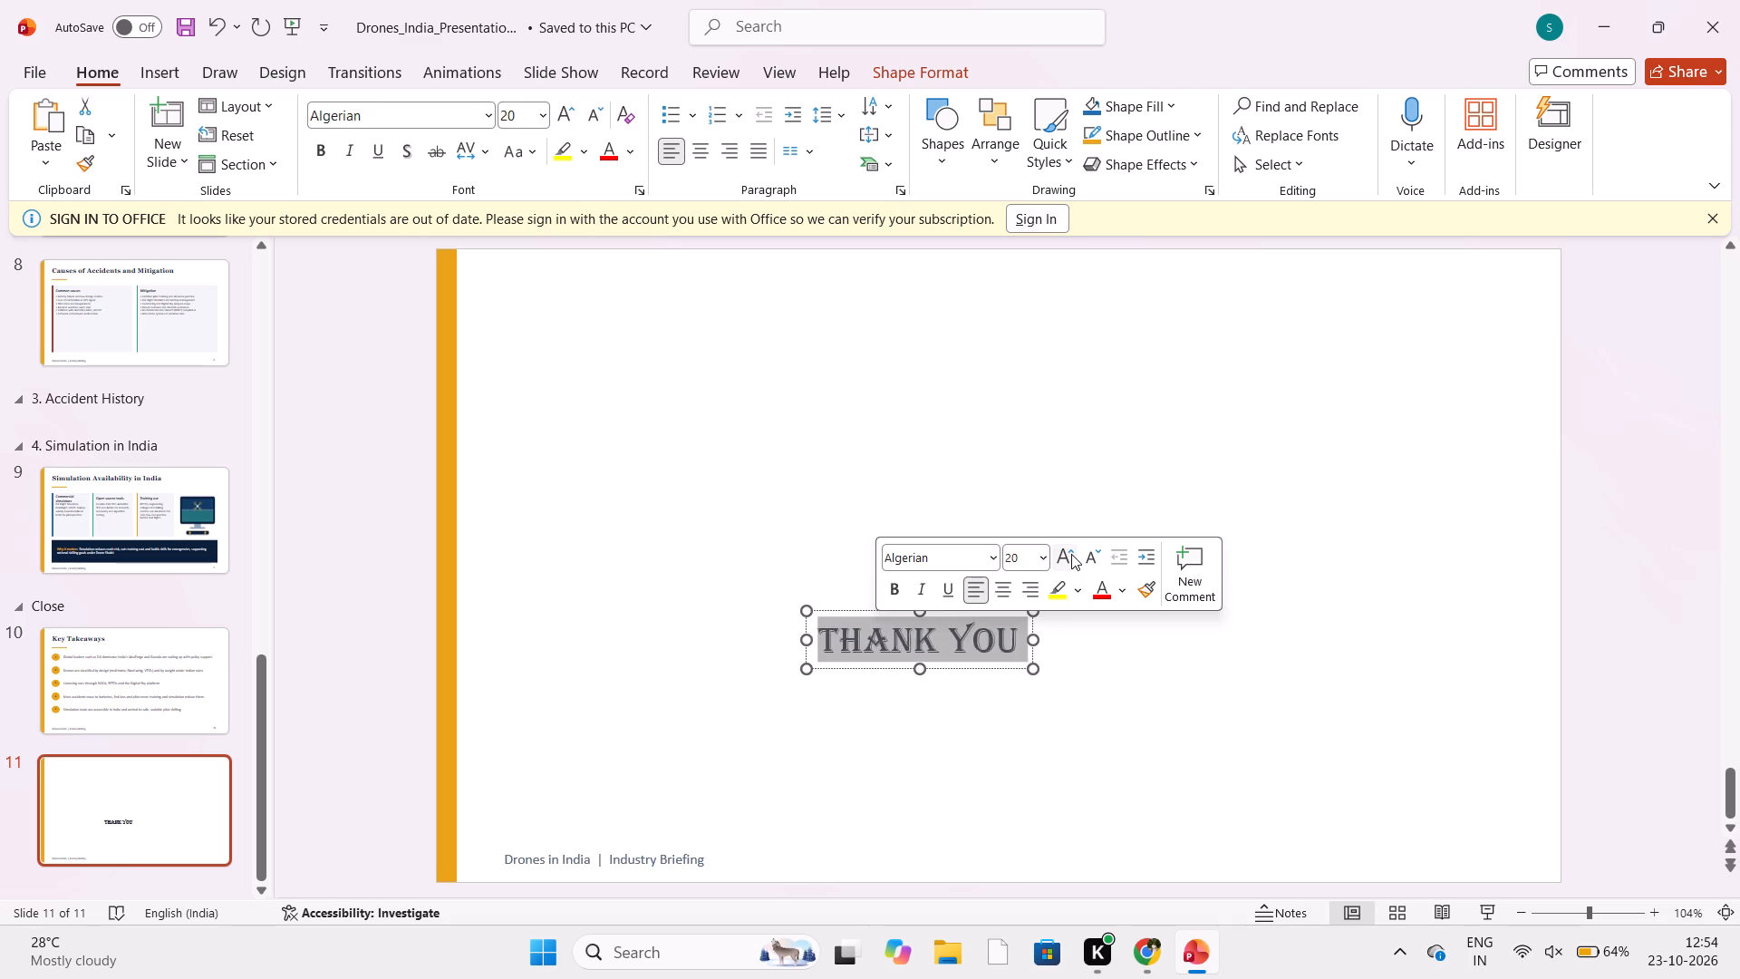
pyautogui.tripleClick(1071, 554)
pyautogui.tripleClick(1071, 554)
pyautogui.click(1071, 554)
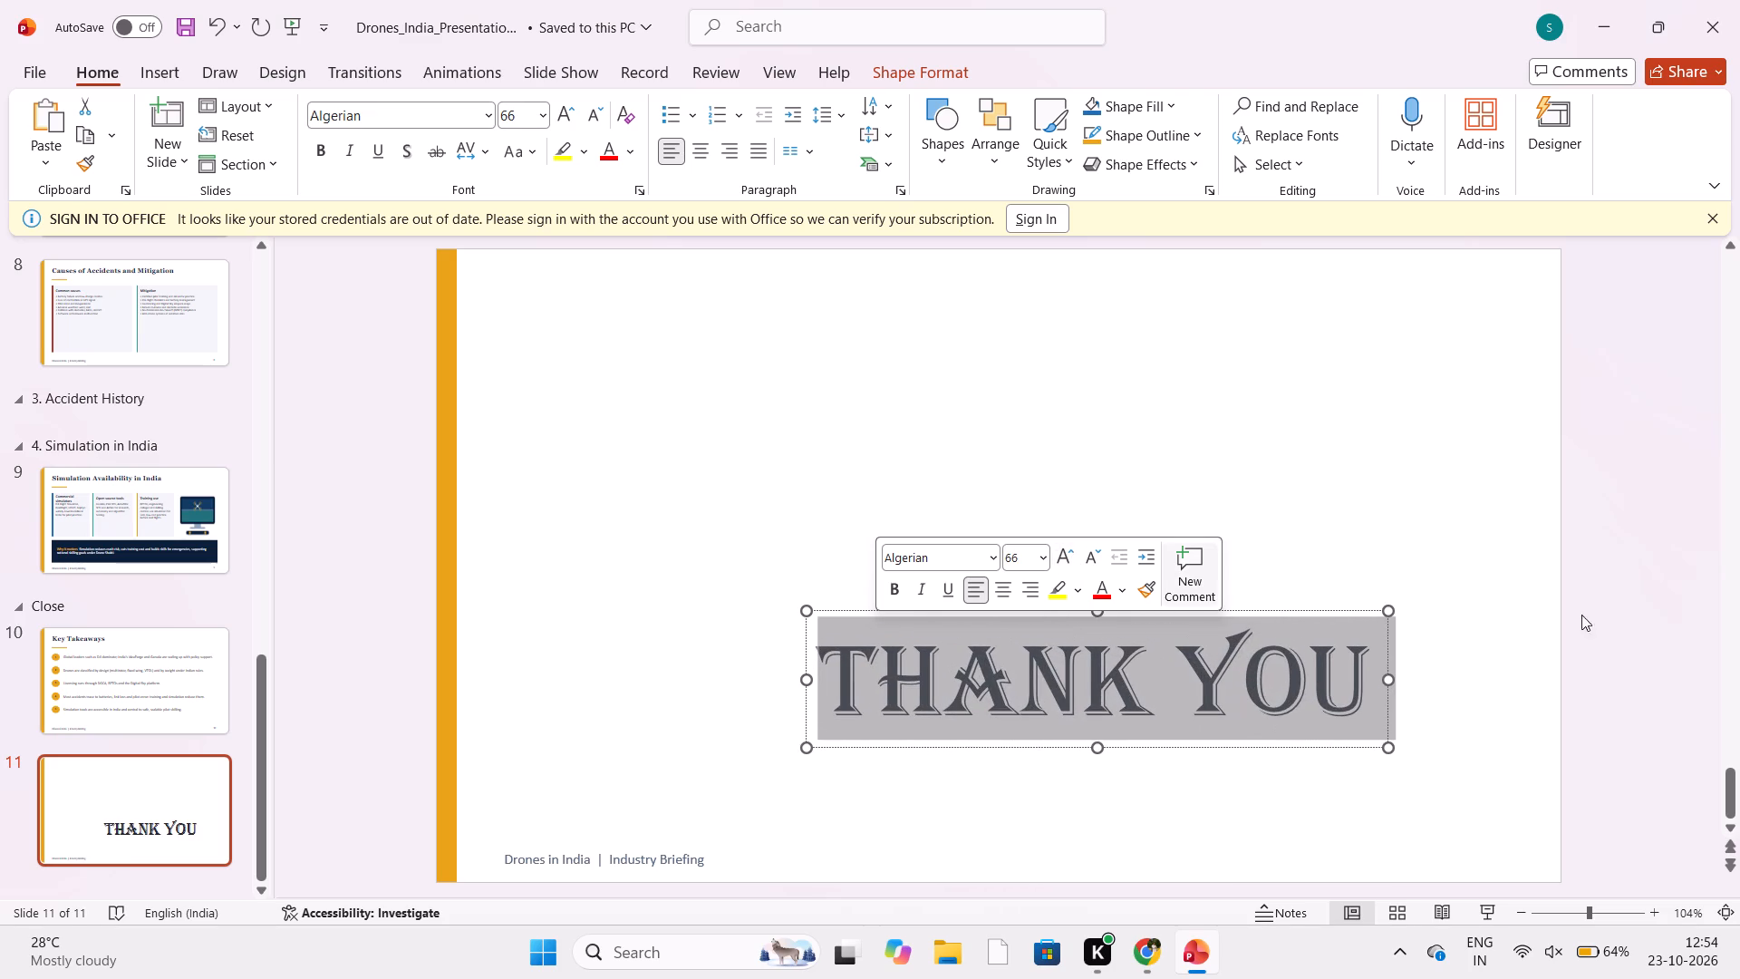
# Move the THANK YOU text box to about the centre of the closing slide and deselect it.
pyautogui.click(1699, 606)
pyautogui.click(1292, 687)
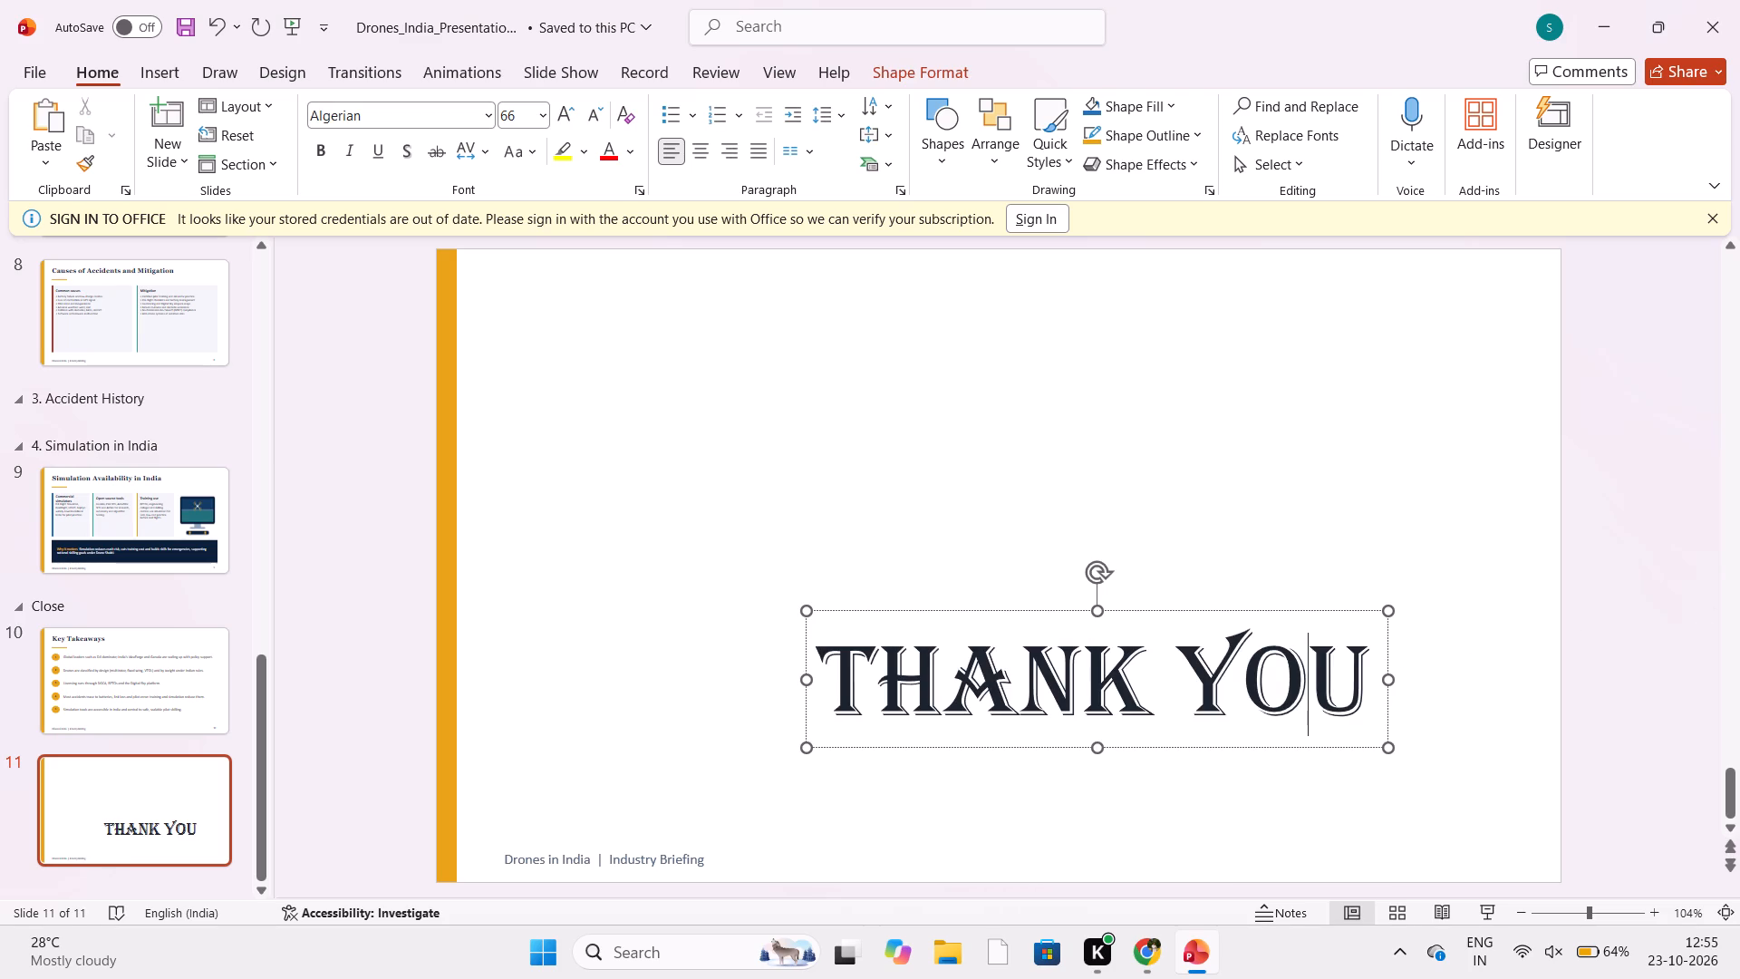
pyautogui.moveTo(1370, 710); pyautogui.dragTo(1265, 590)
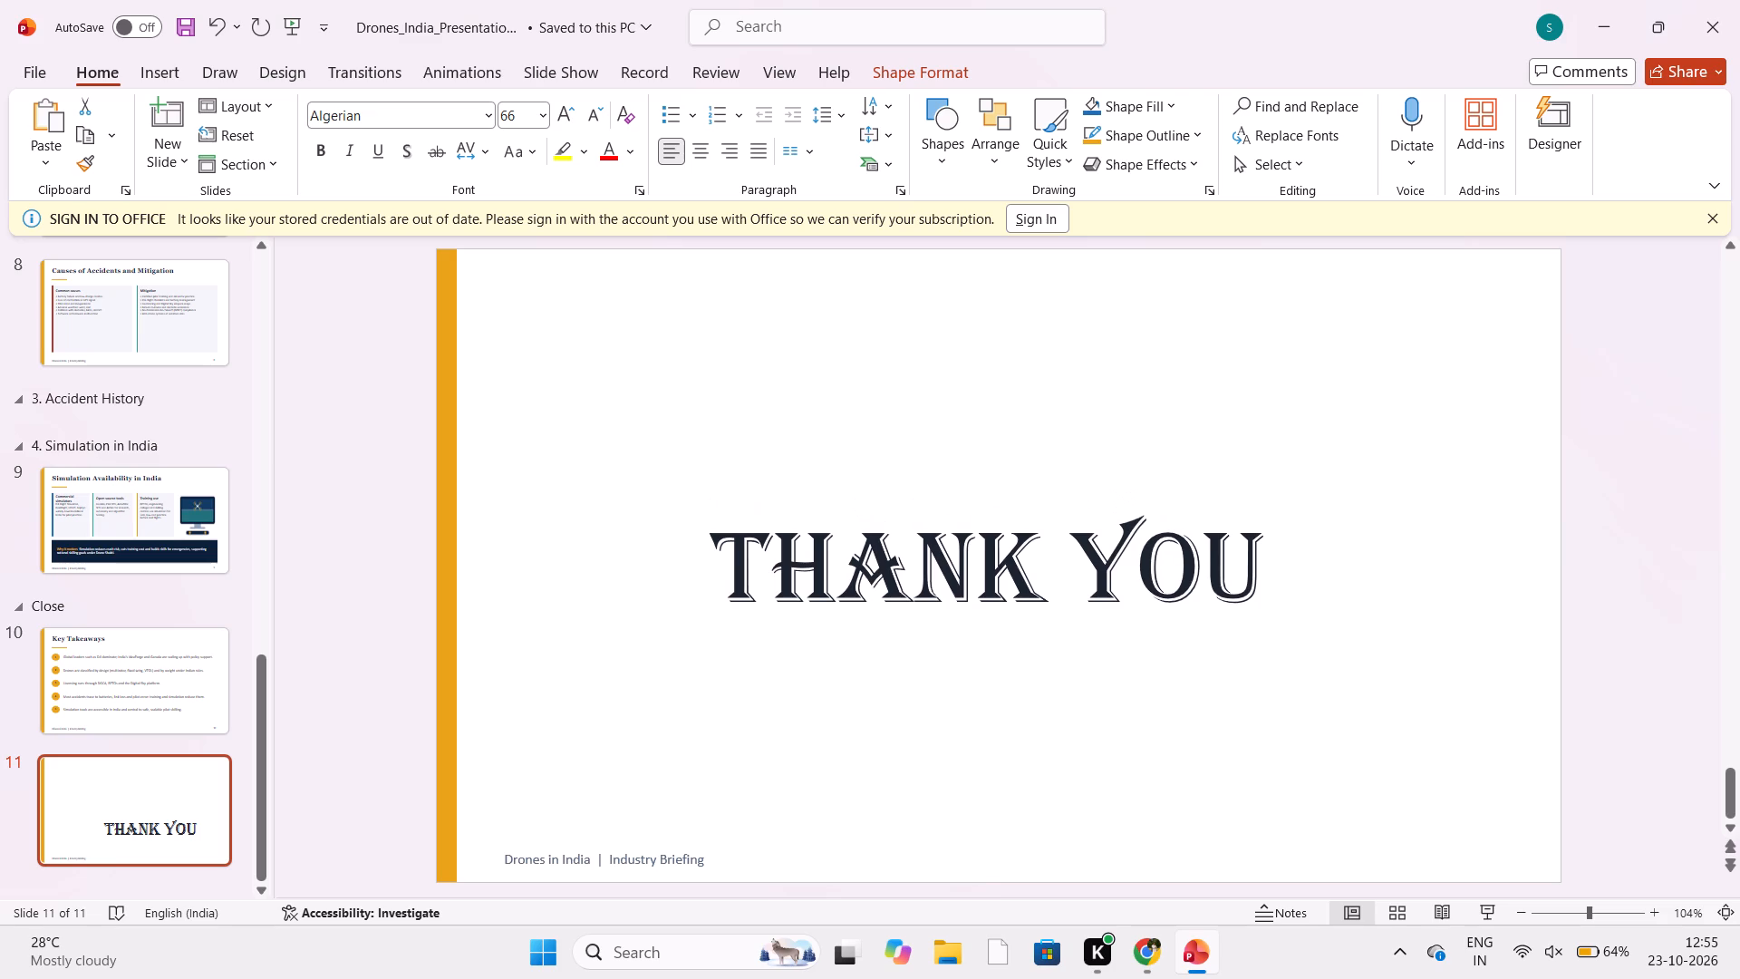
pyautogui.moveTo(1265, 590); pyautogui.dragTo(1277, 596)
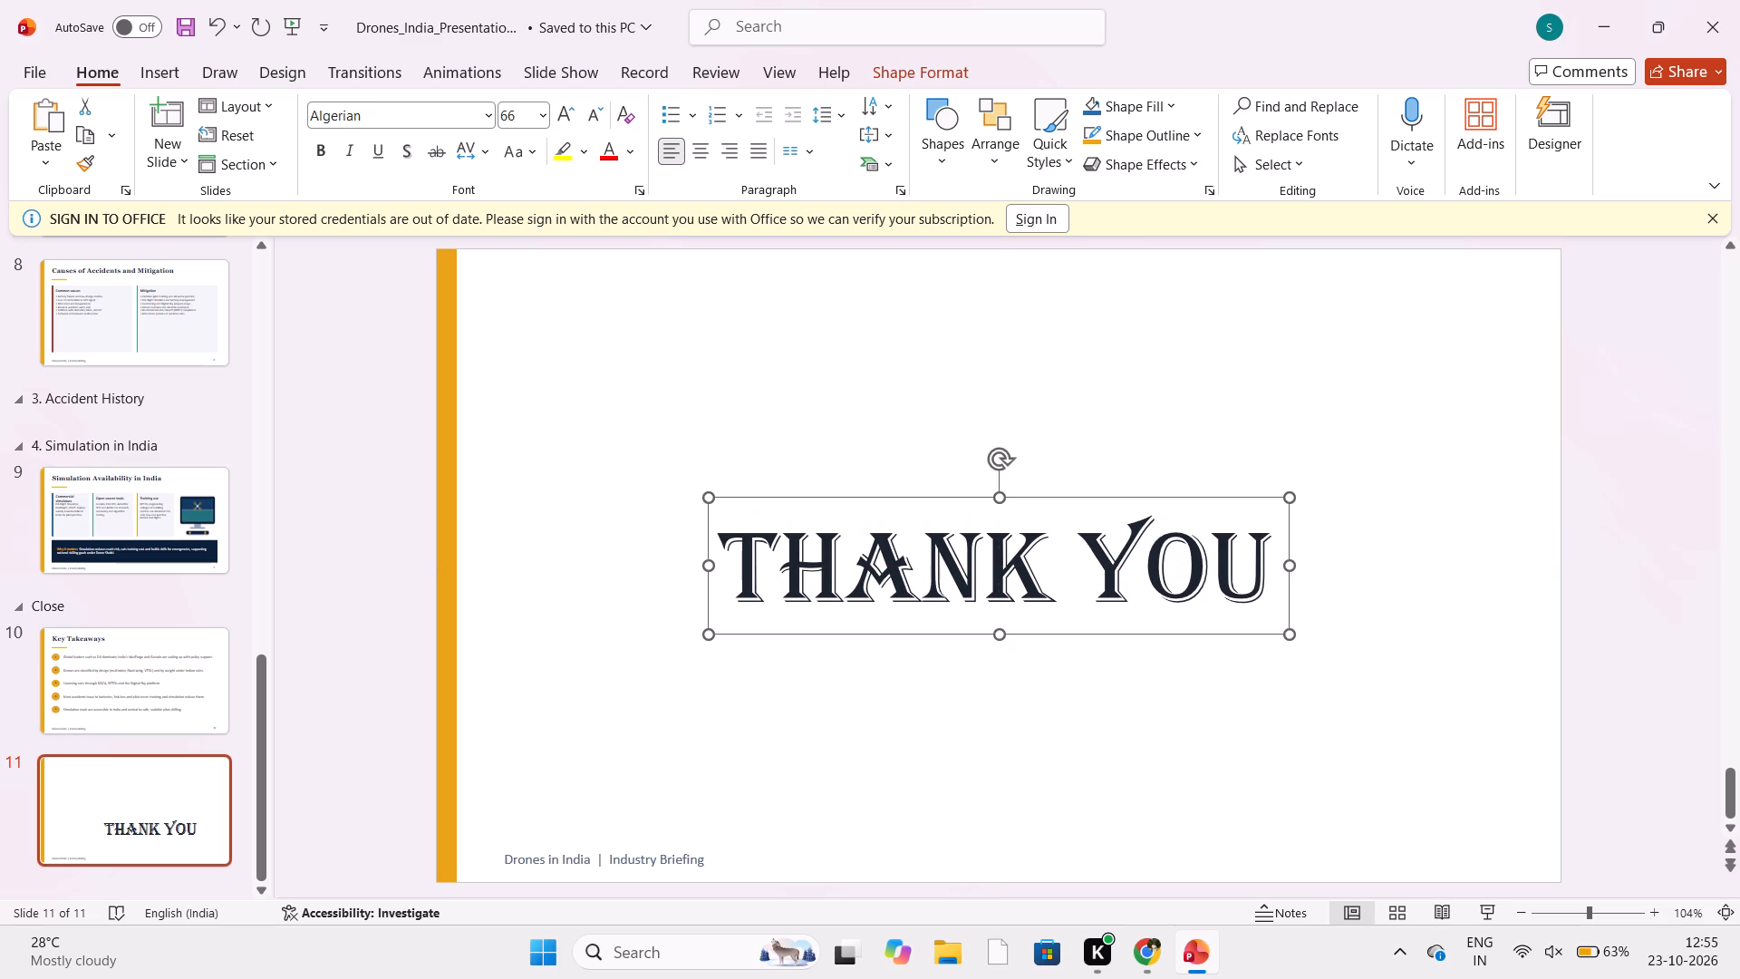
pyautogui.click(1664, 590)
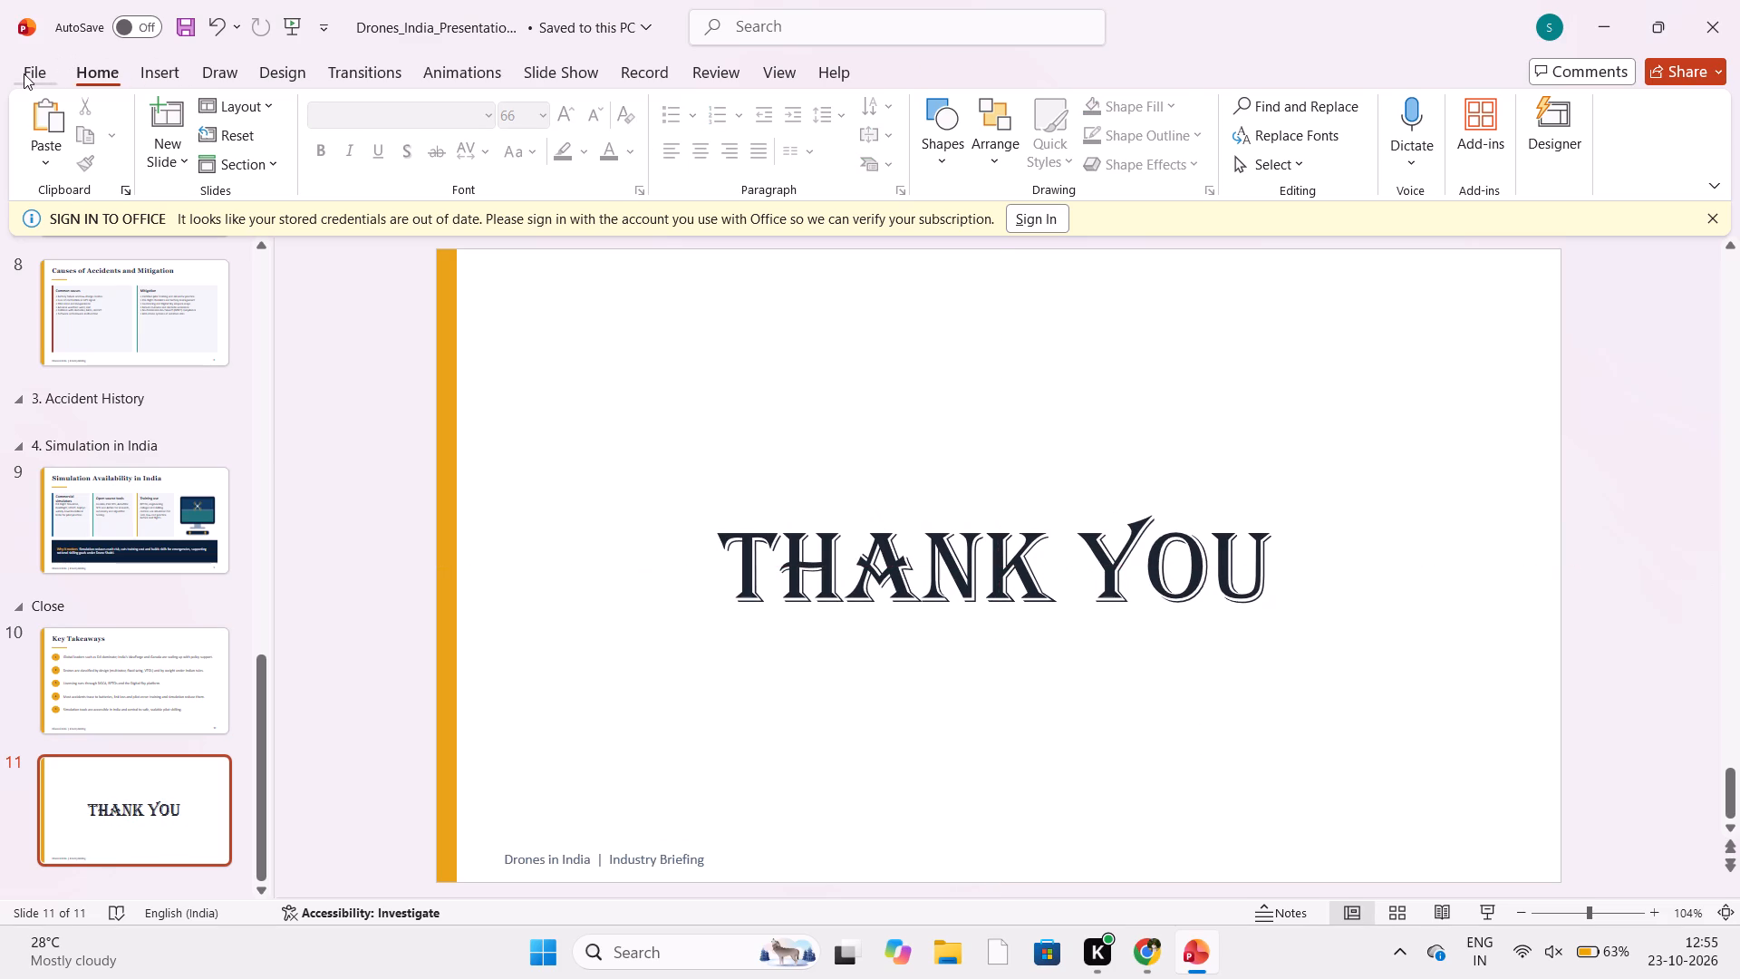
# Preview the presentation in Slide Show, going back from the closing slide to the title slide, and exit the show.
pyautogui.click(1480, 921)
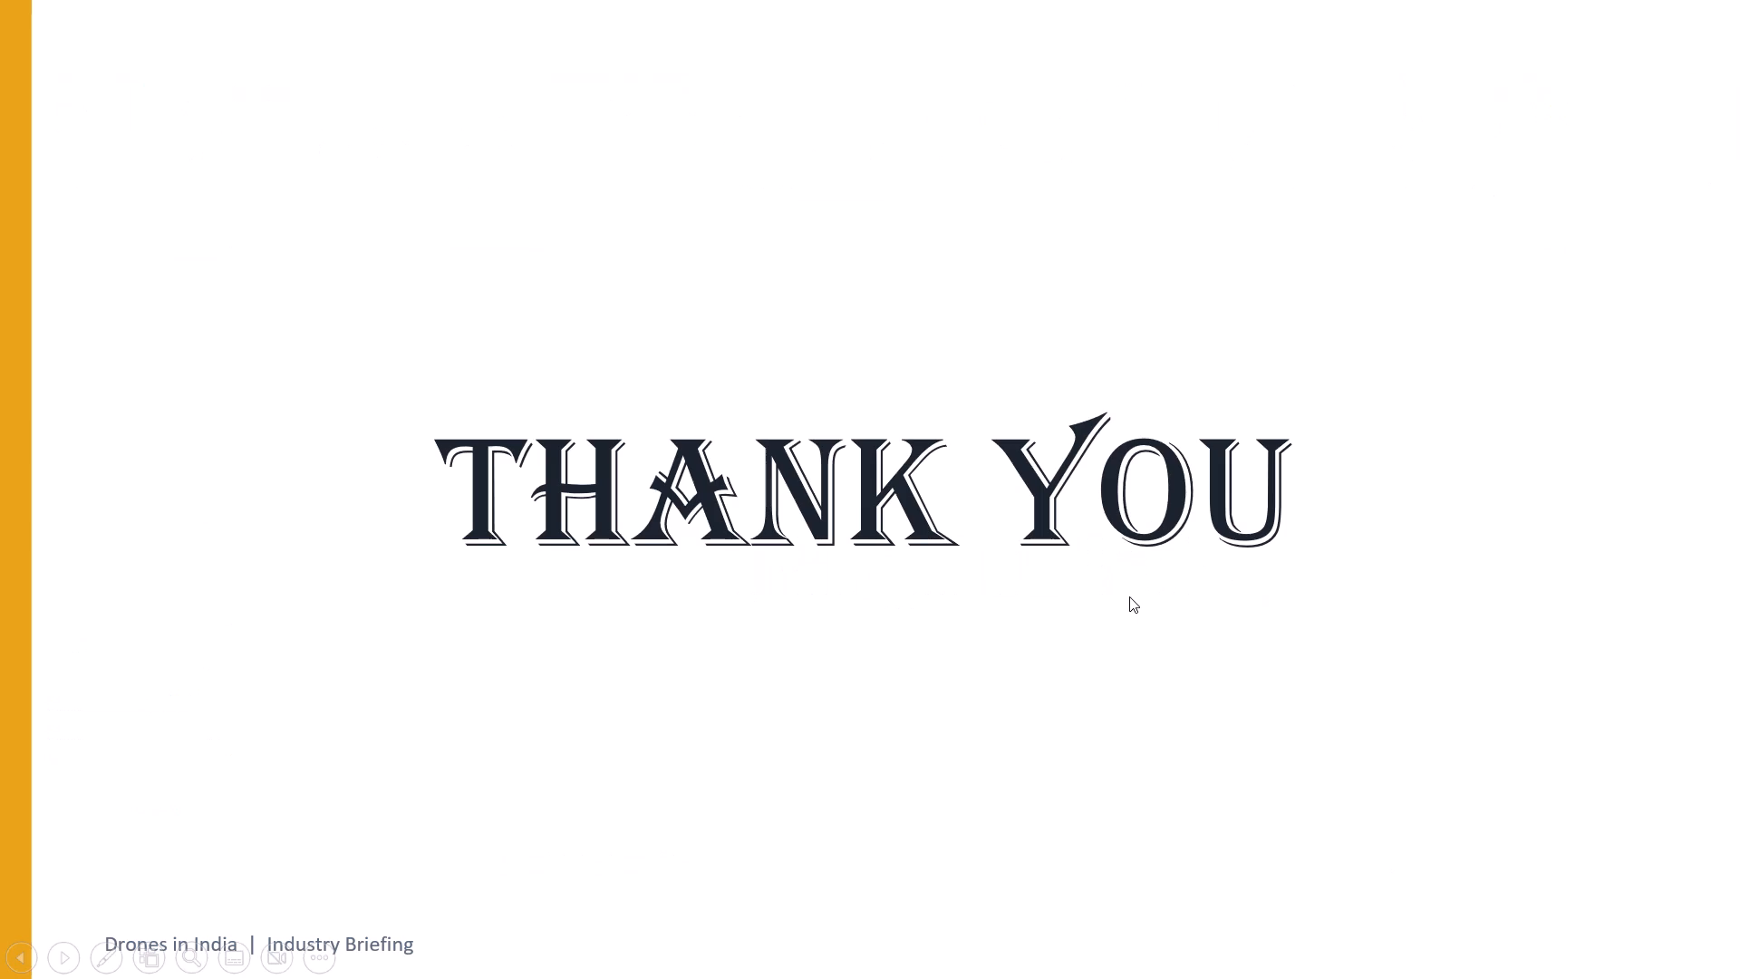
pyautogui.press('Left')
pyautogui.press('Left')
pyautogui.press('Left')
pyautogui.press('Left')
pyautogui.press('Left')
pyautogui.press('Left')
pyautogui.press('Left')
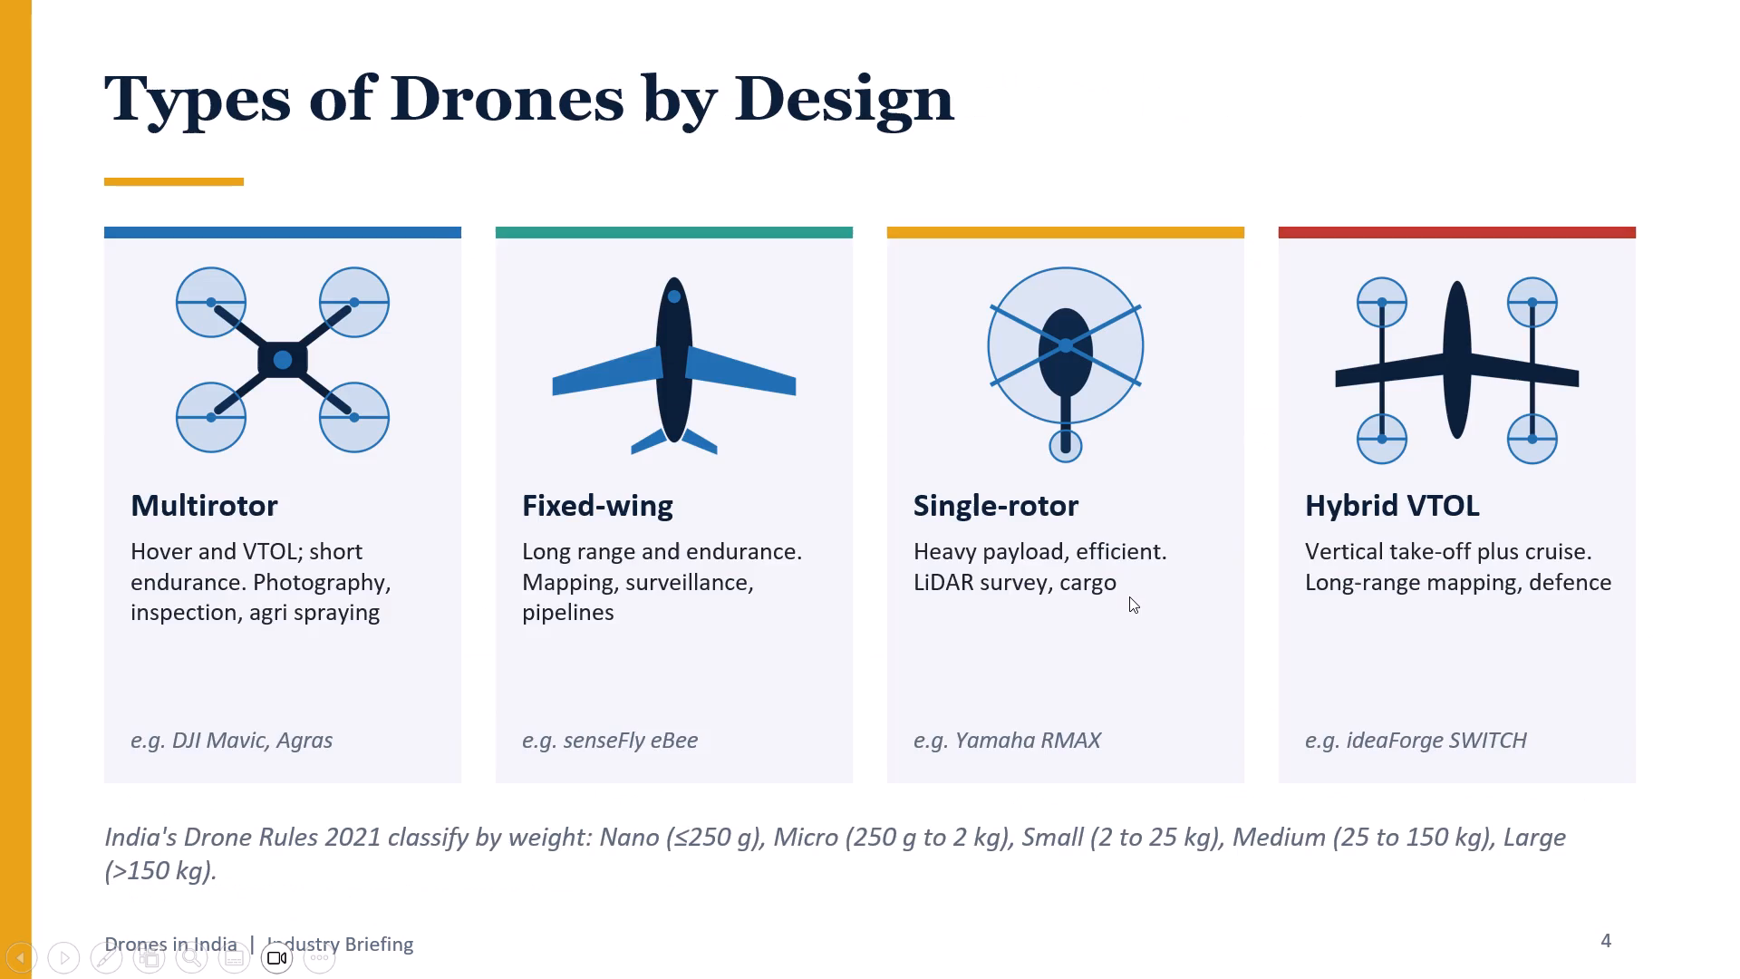
pyautogui.press('Left')
pyautogui.press('Left')
pyautogui.press('Left')
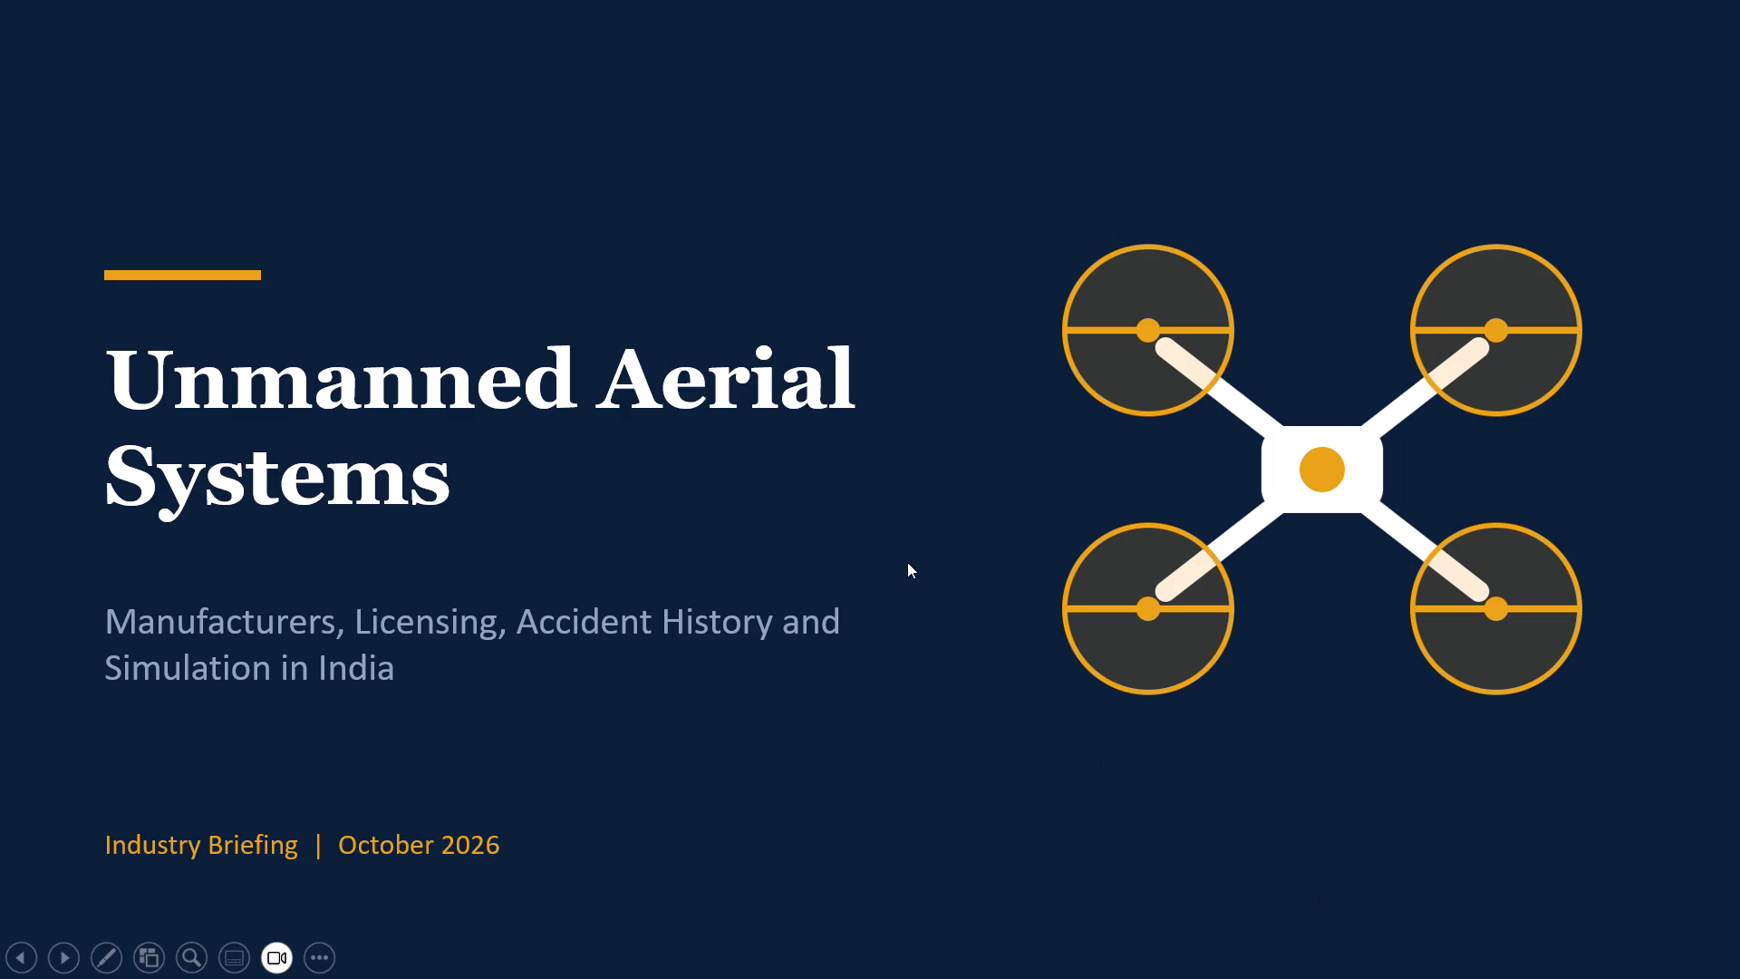
pyautogui.press('Escape')
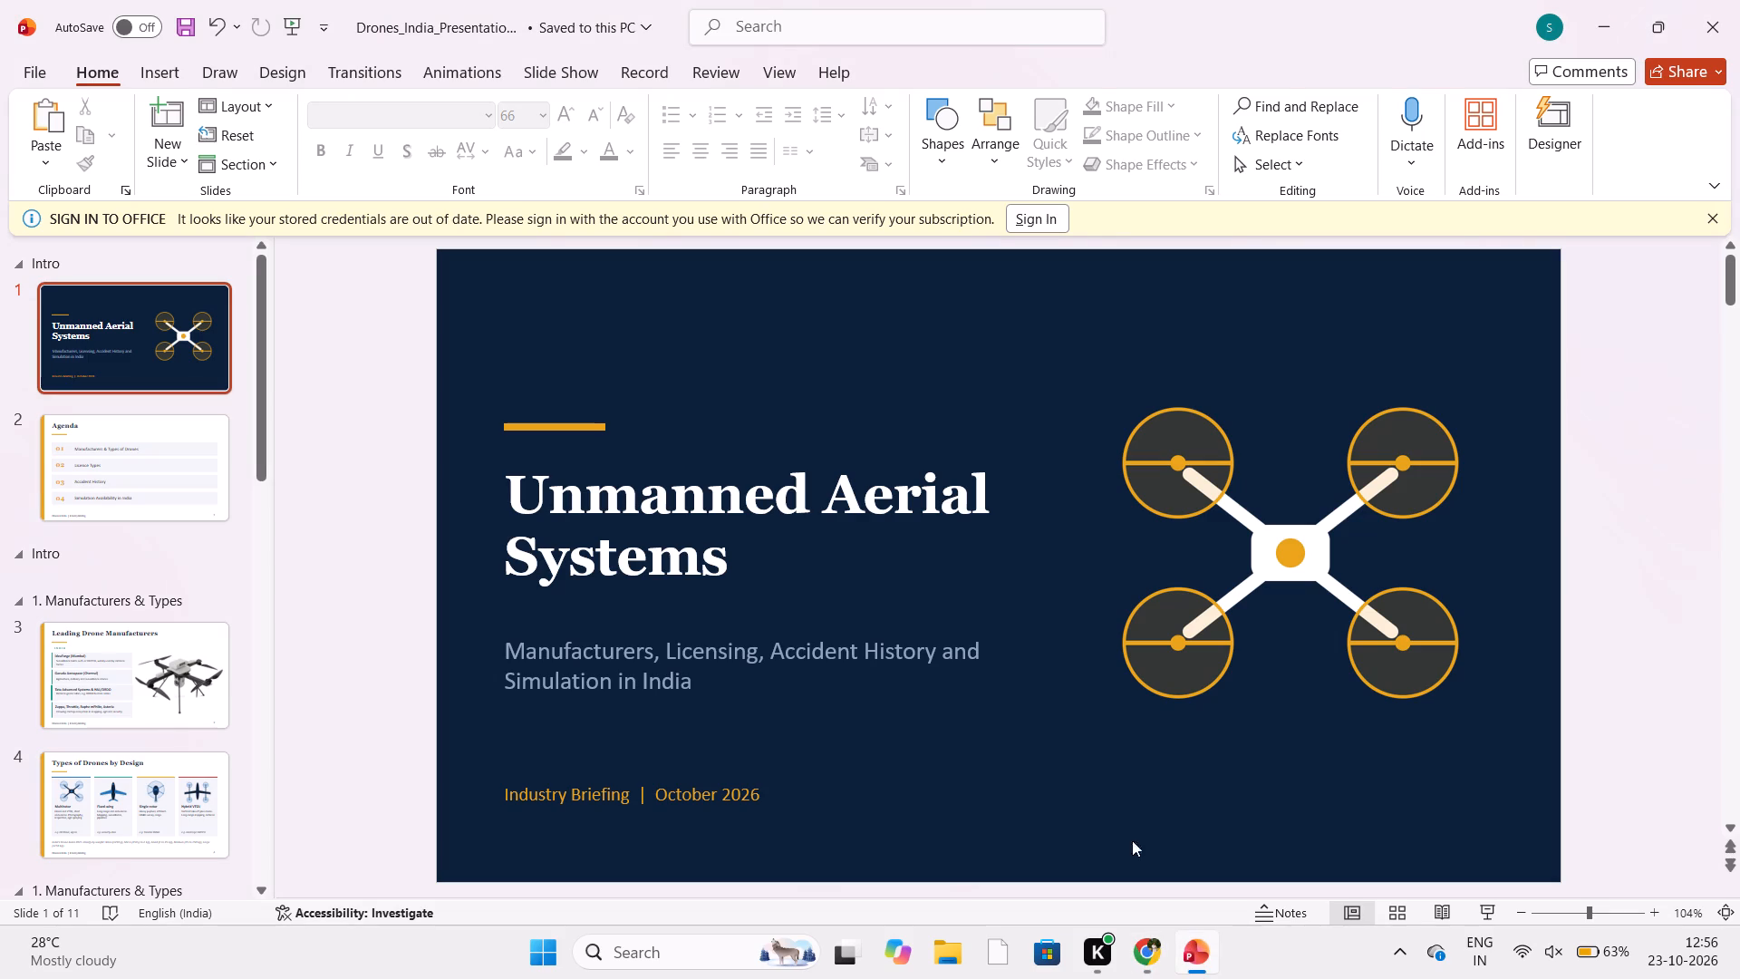
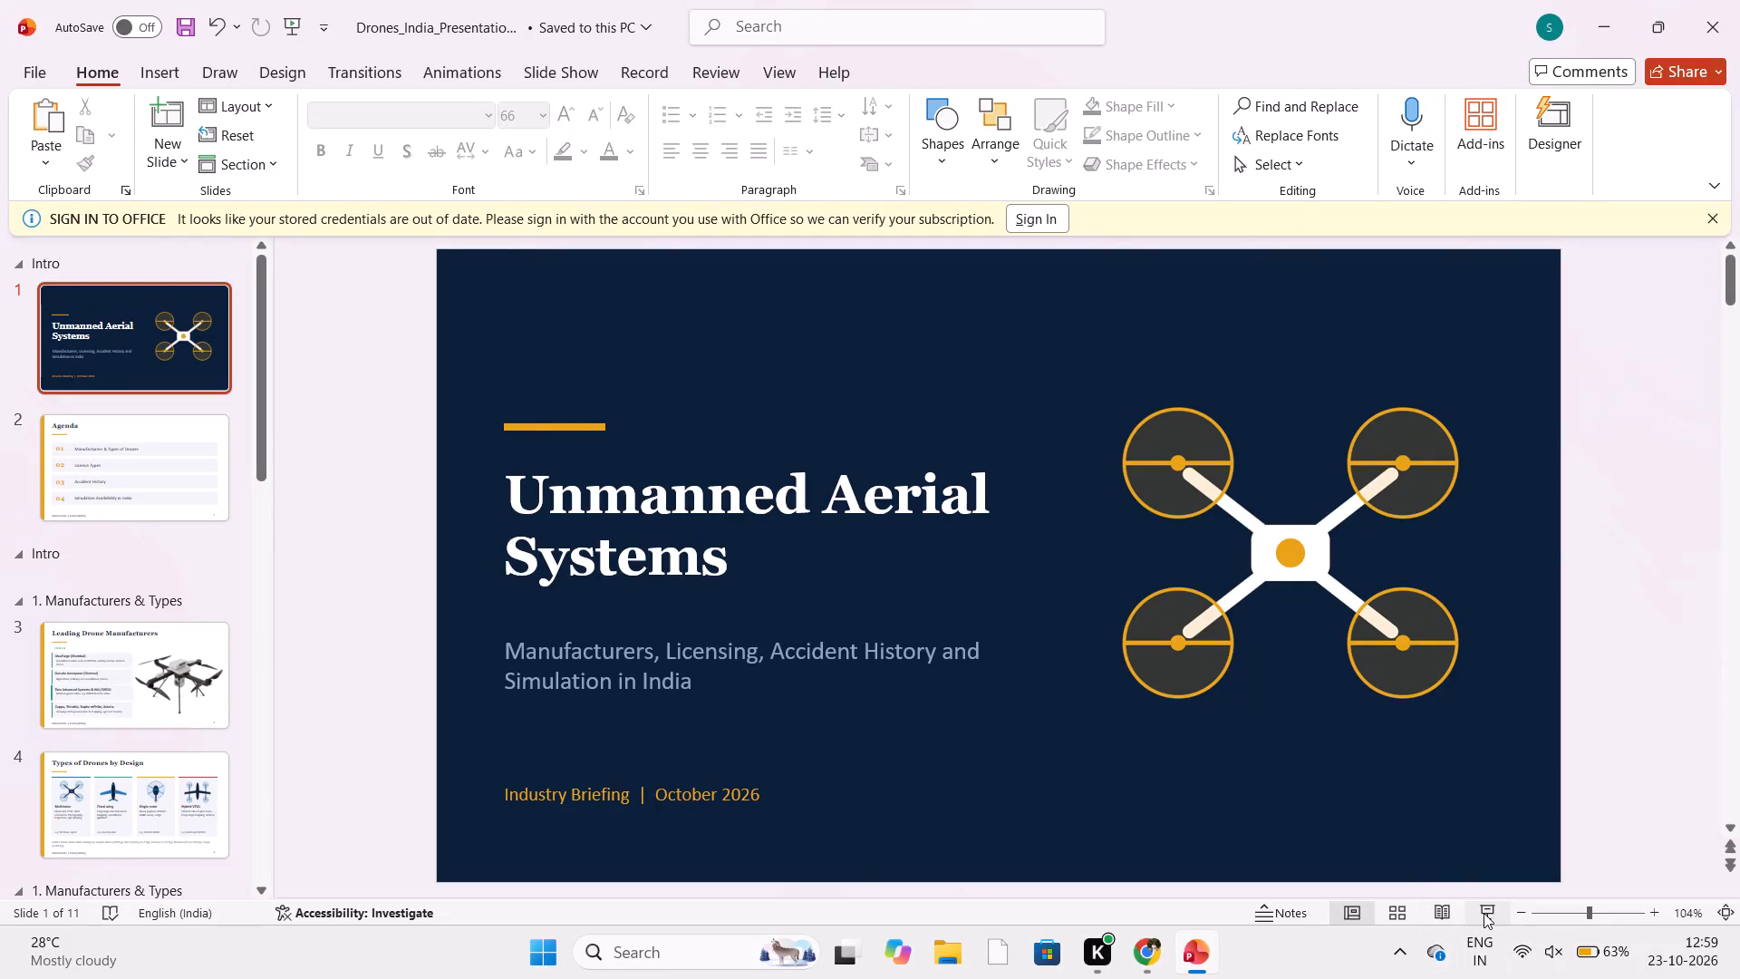
# Run the Slide Show from the title slide, review the slides up to Path to Becoming a Certified Pilot, and return to the title slide.
pyautogui.click(1484, 907)
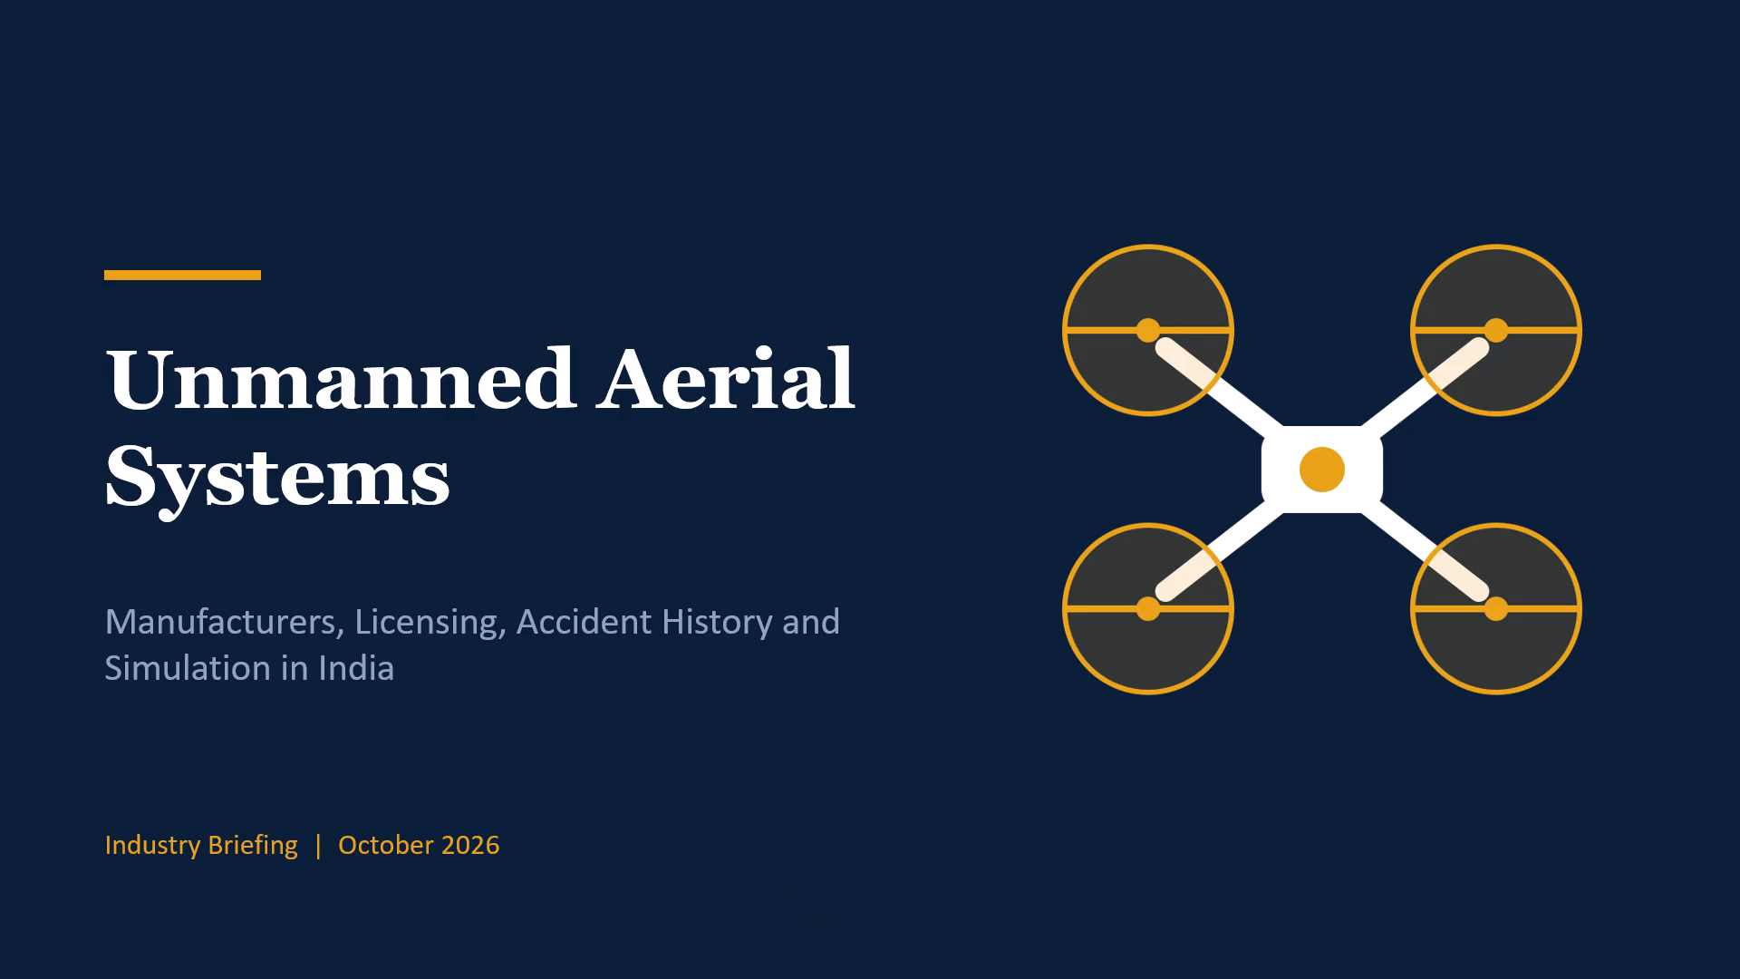
pyautogui.press('Right')
pyautogui.press('Left')
pyautogui.press('Right')
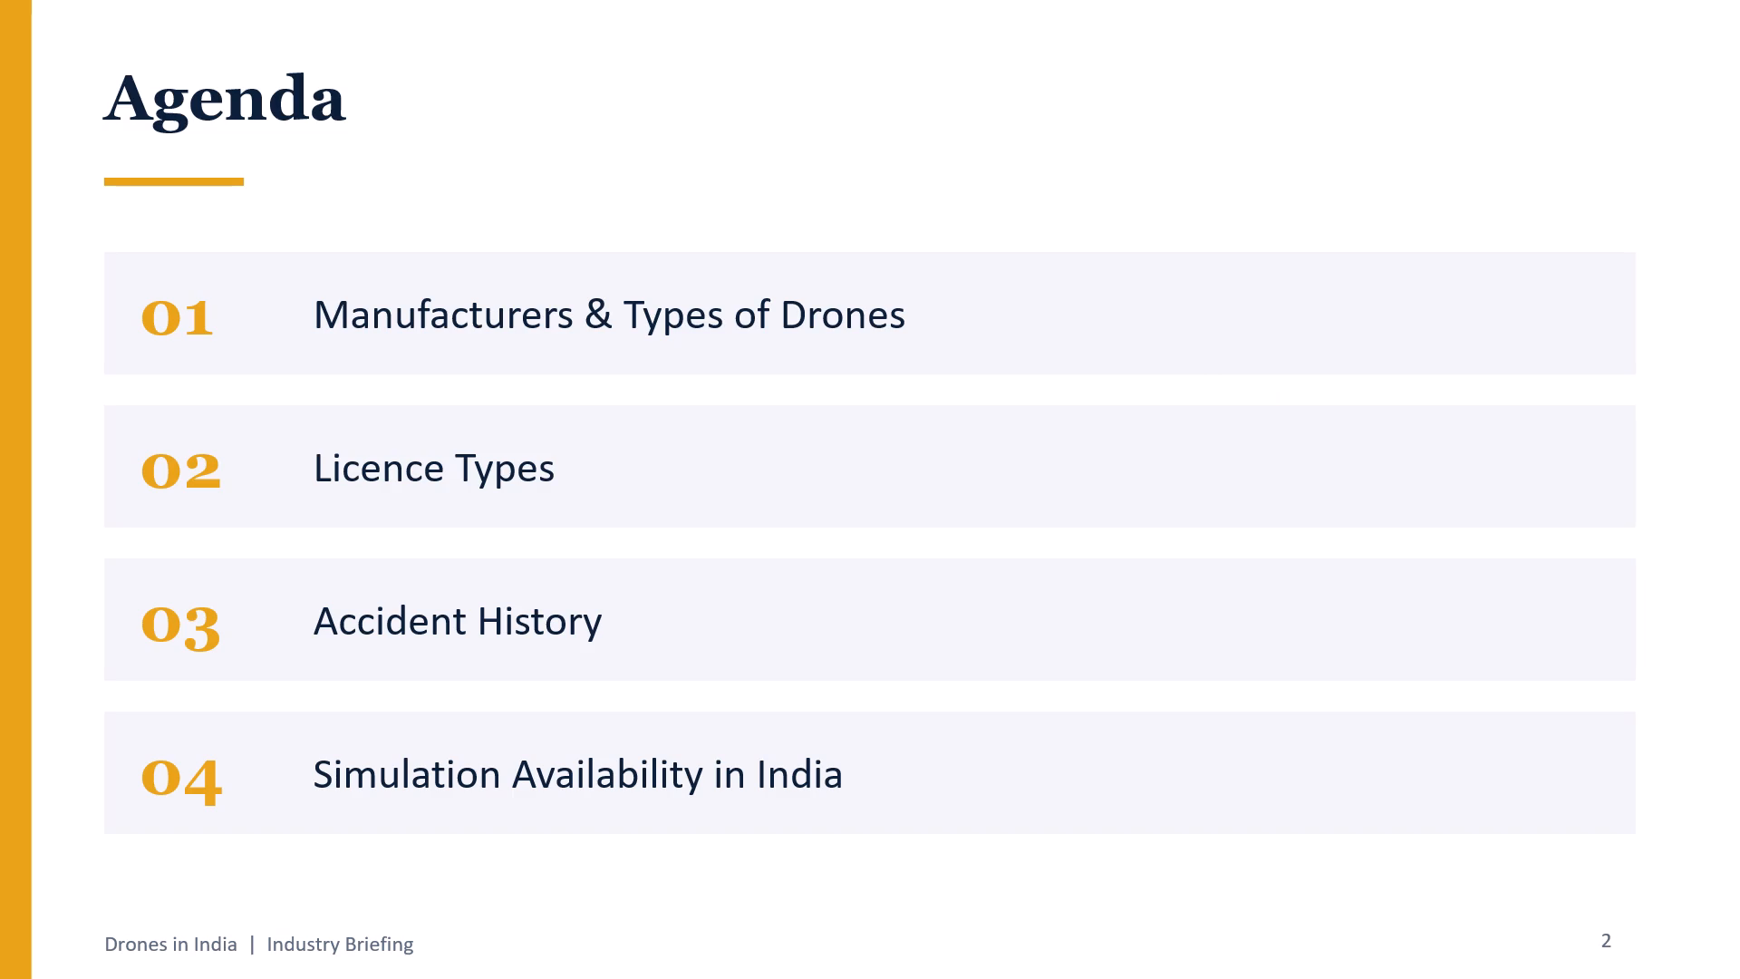
pyautogui.press('Right')
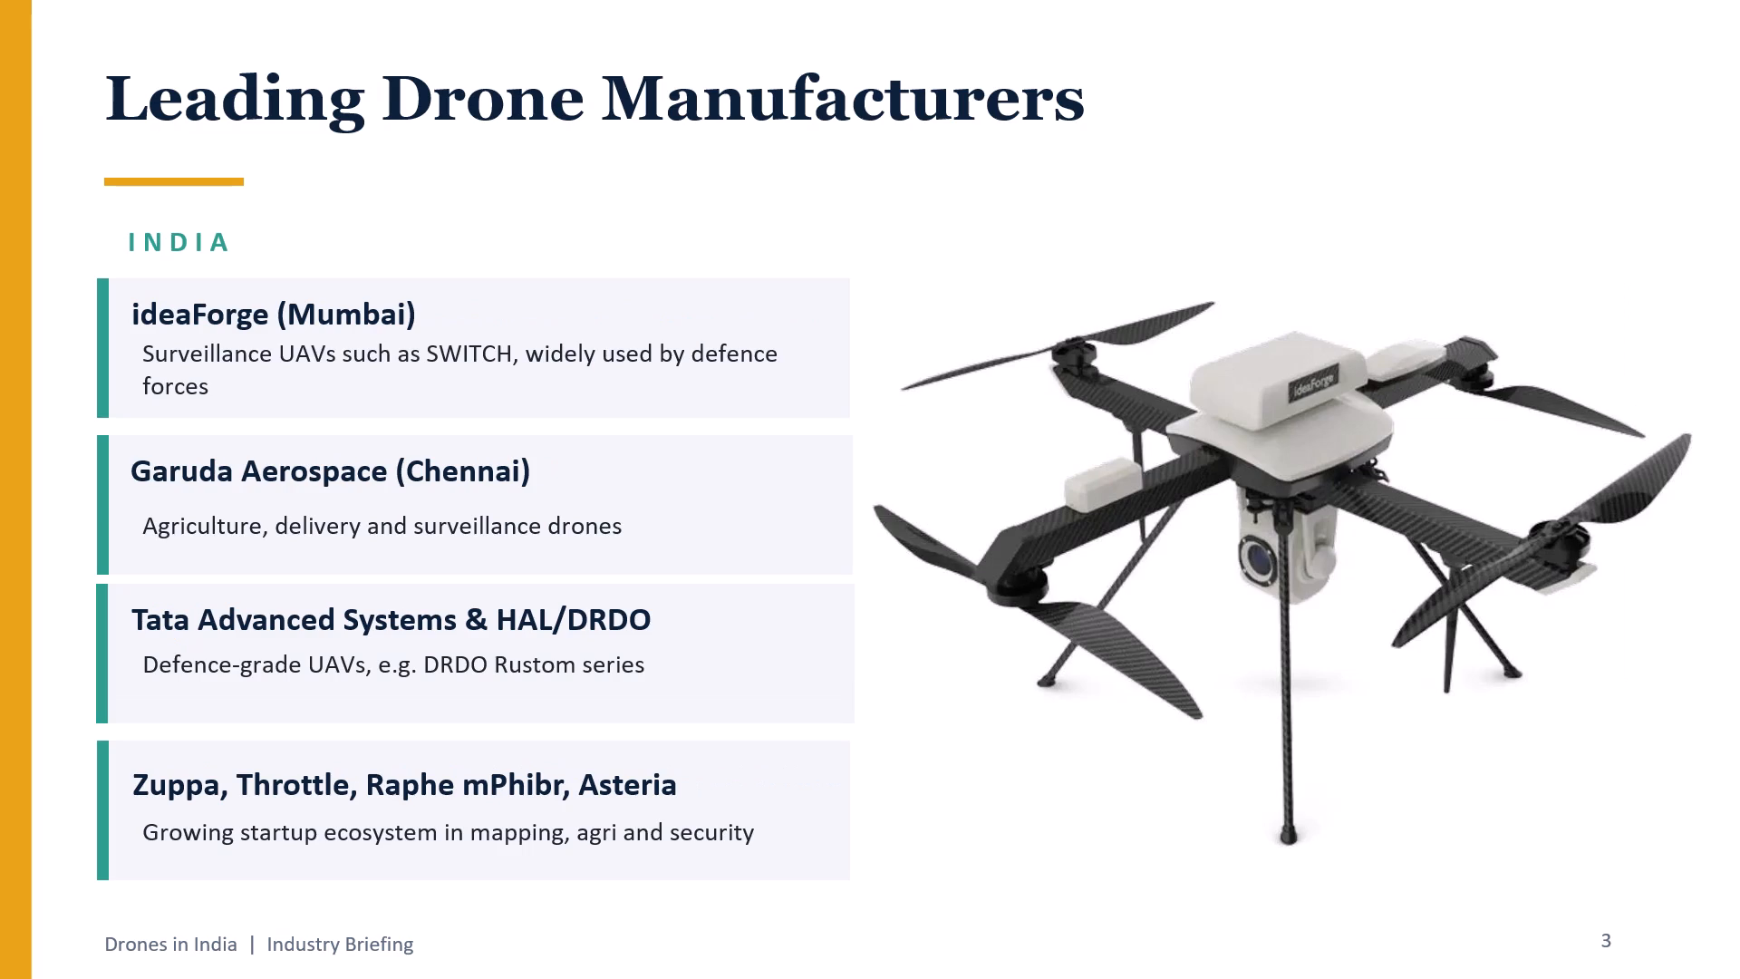
pyautogui.press('Right')
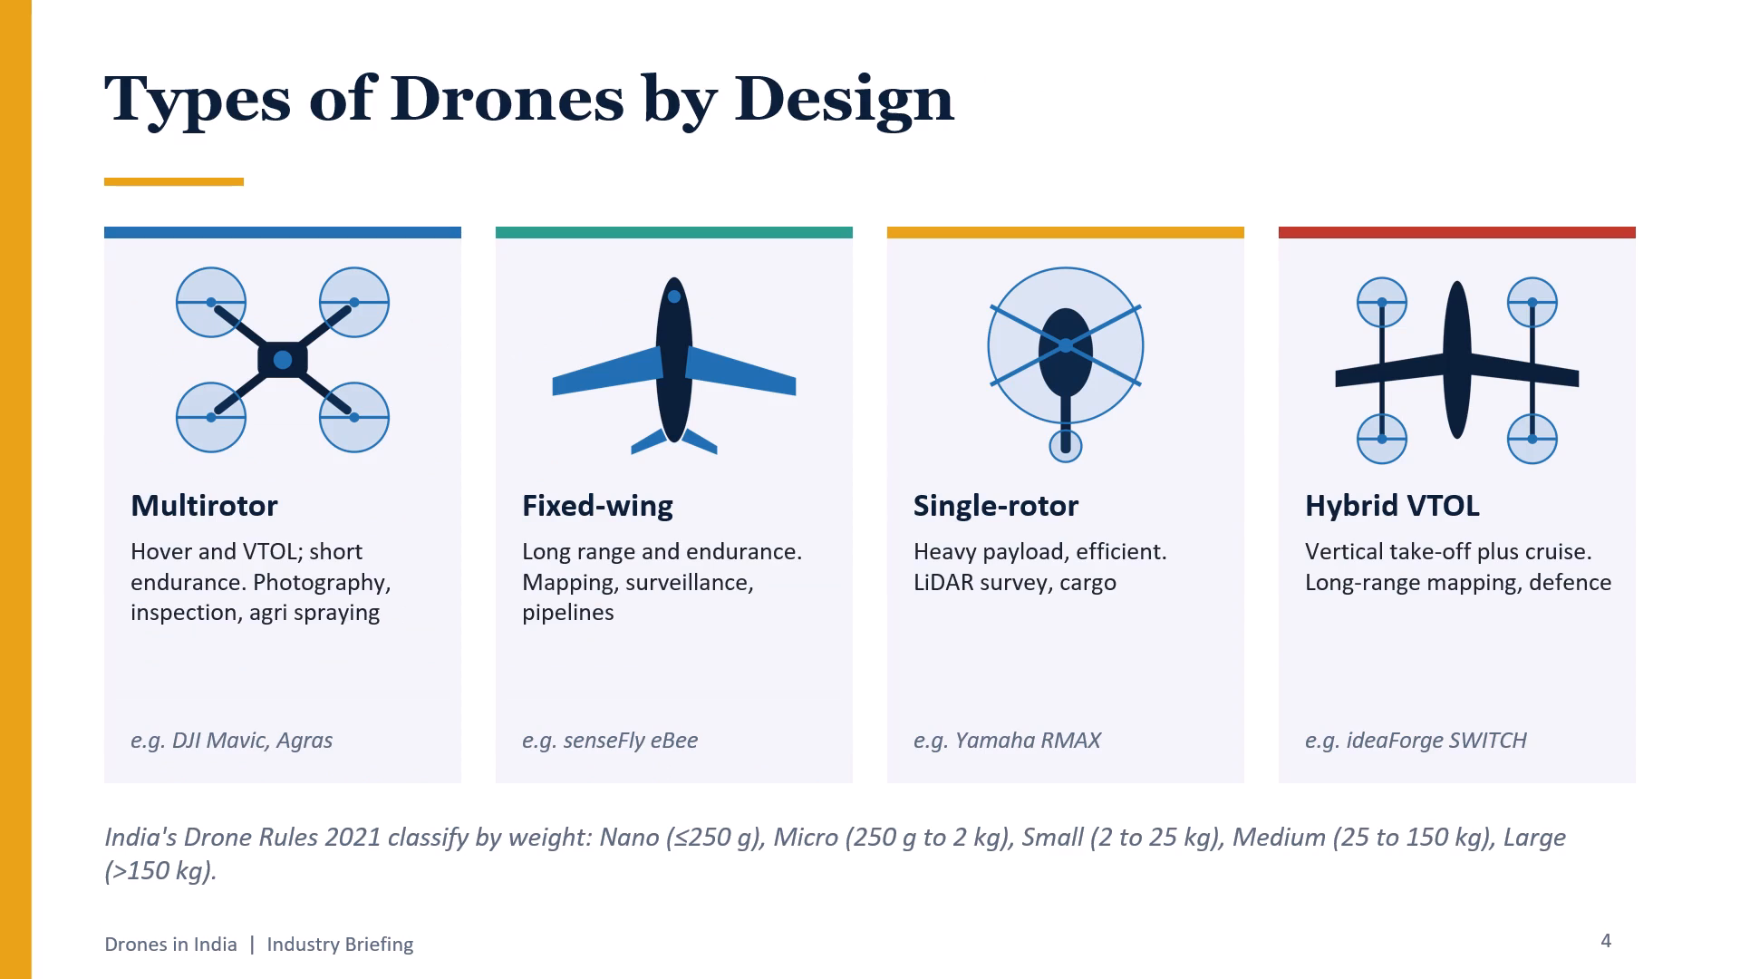
pyautogui.press('Right')
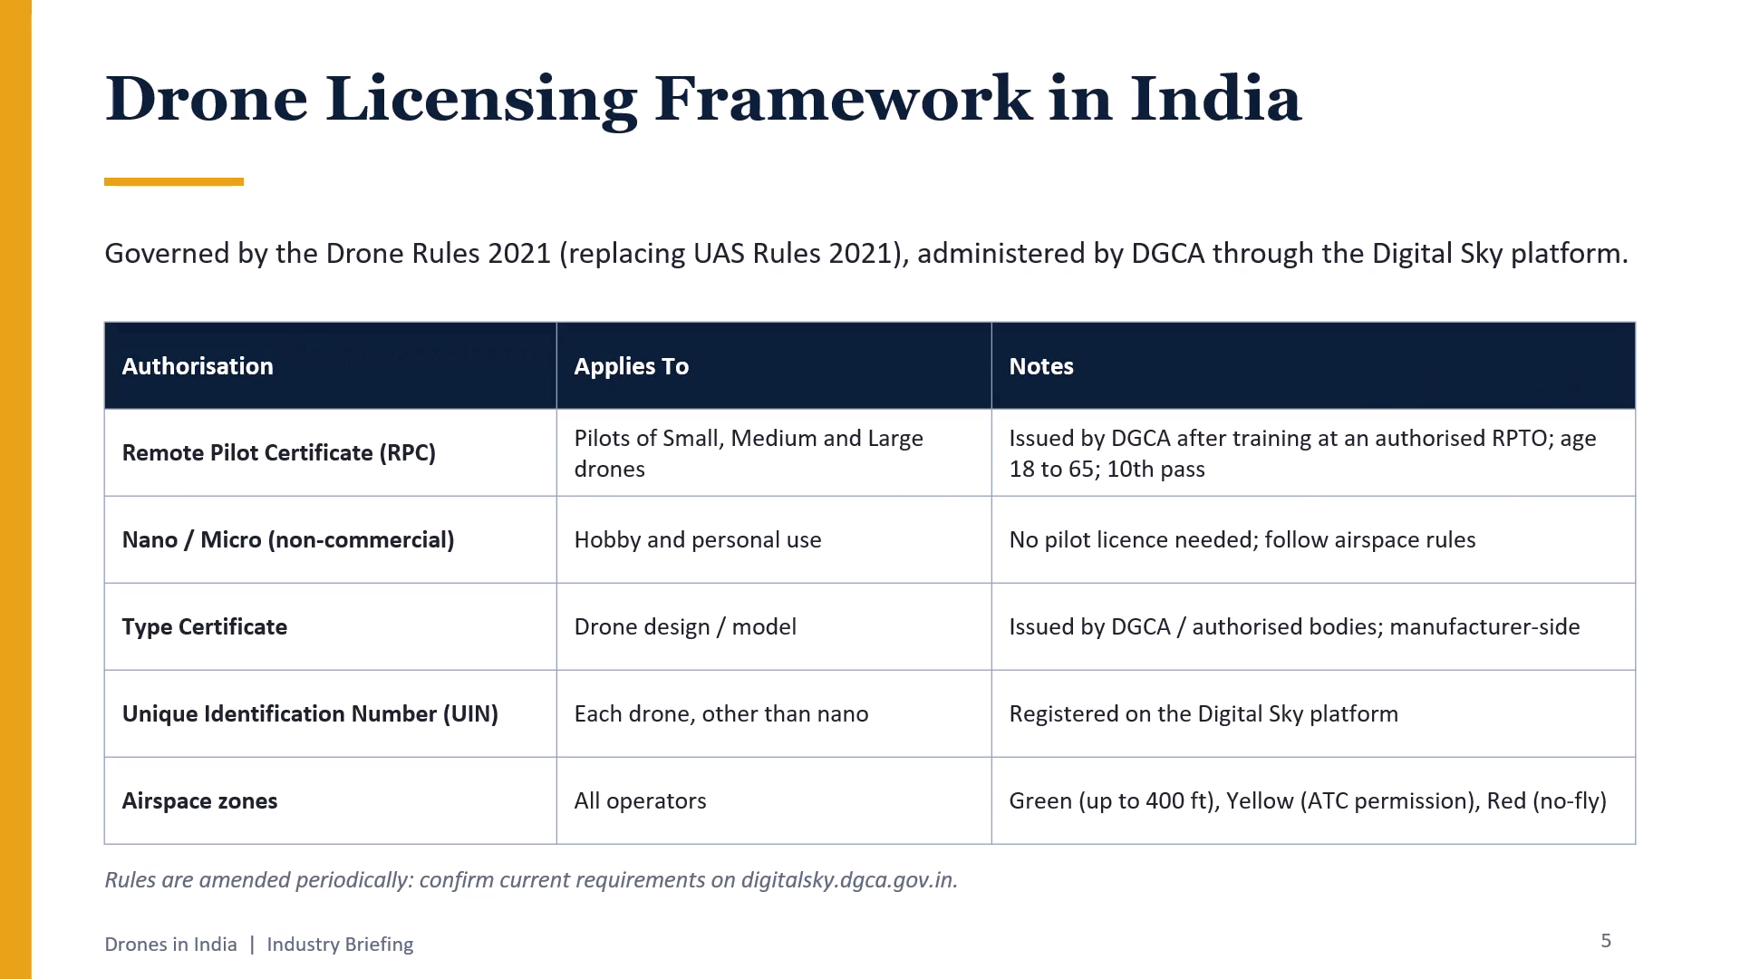
pyautogui.press('Right')
pyautogui.press('Left')
pyautogui.press('Left')
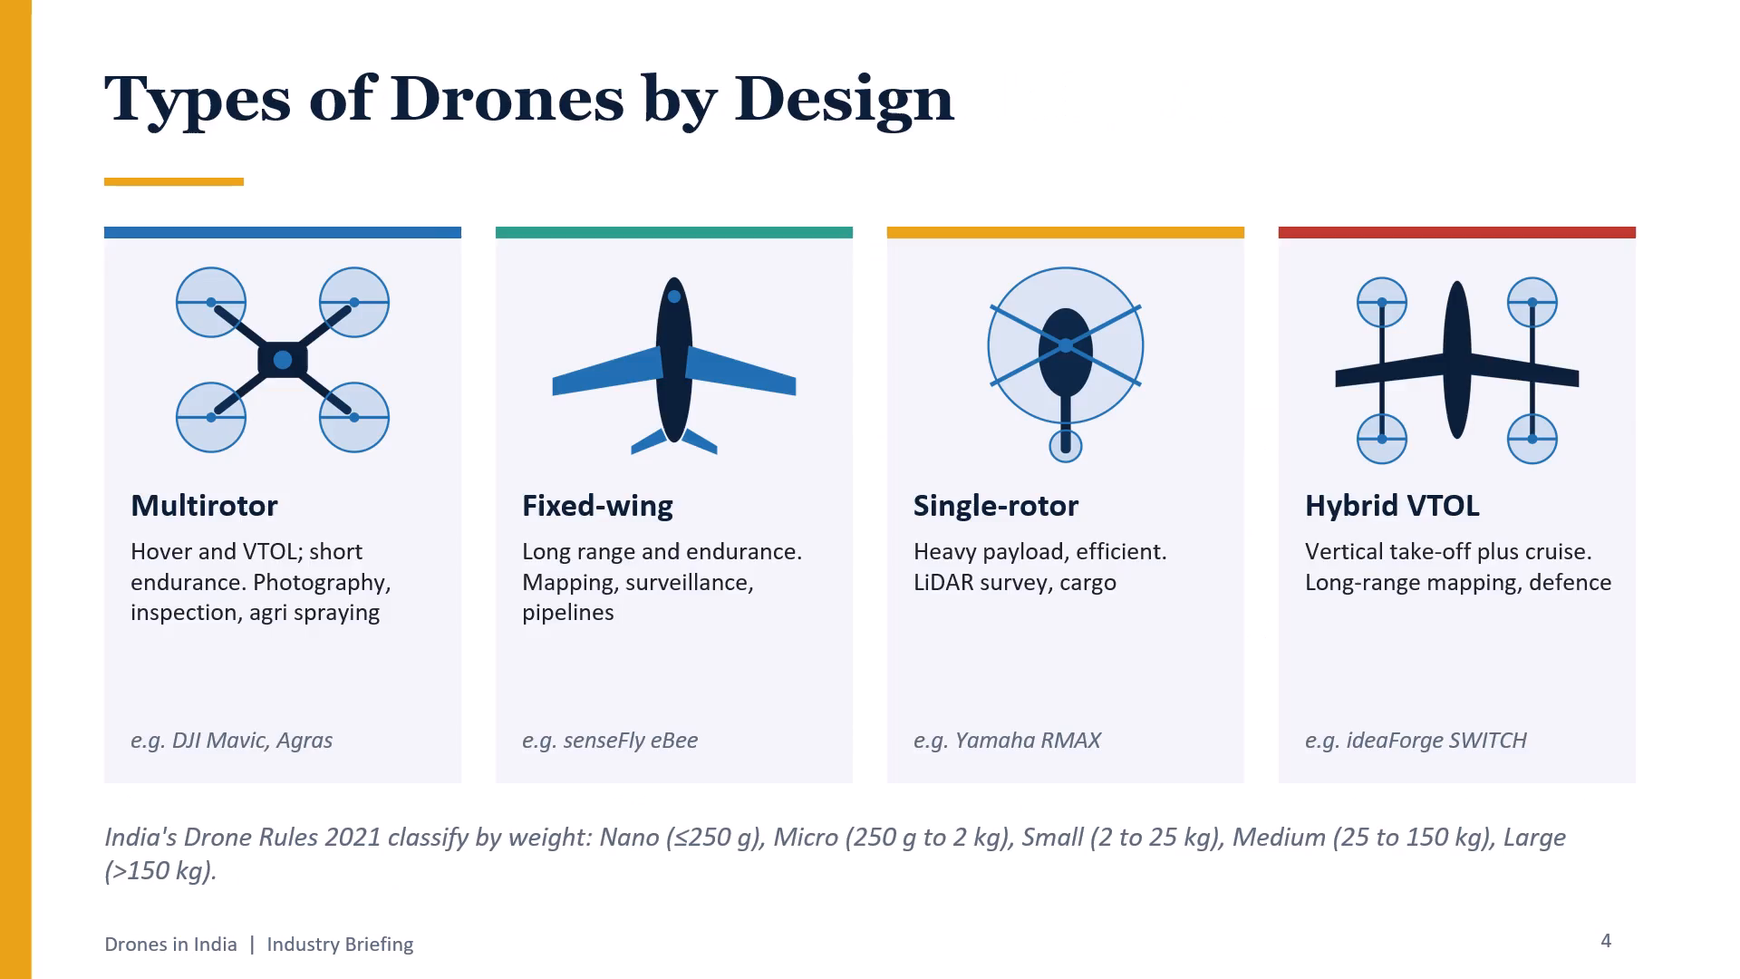
pyautogui.press('Left')
pyautogui.press('Left')
pyautogui.press('Left')
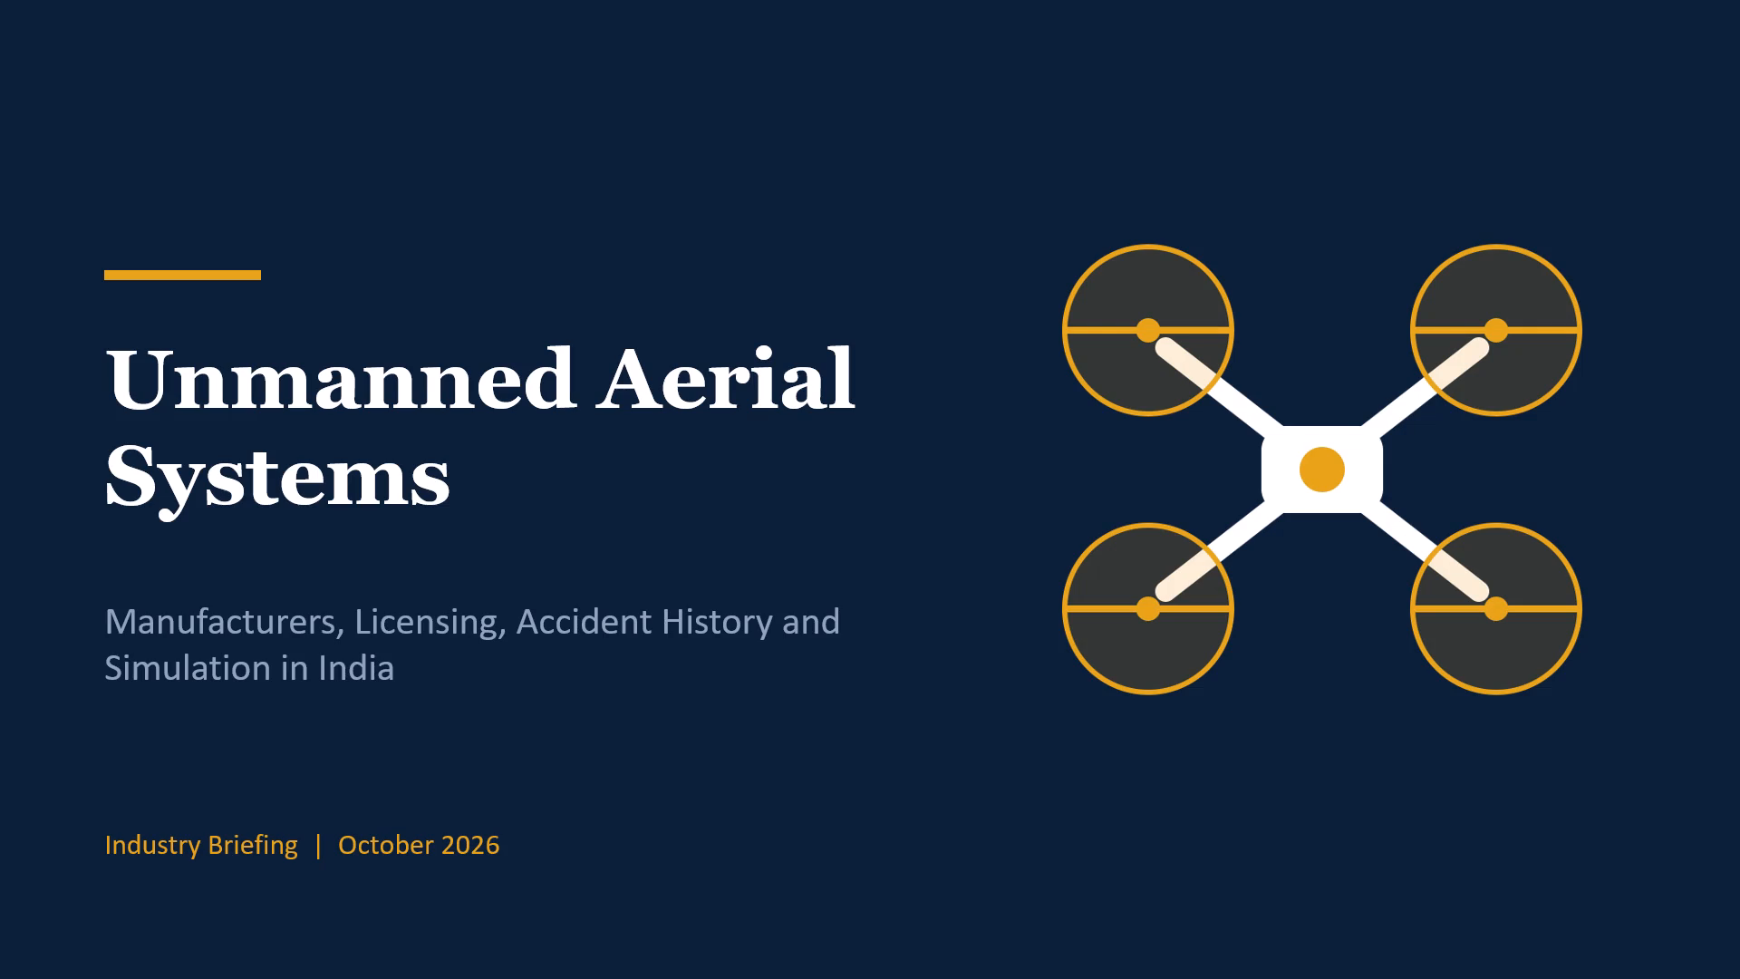
# Play the Slide Show from the title slide through to the THANK YOU closing slide and exit the show.
pyautogui.press('Right')
pyautogui.press('Right')
pyautogui.press('Right')
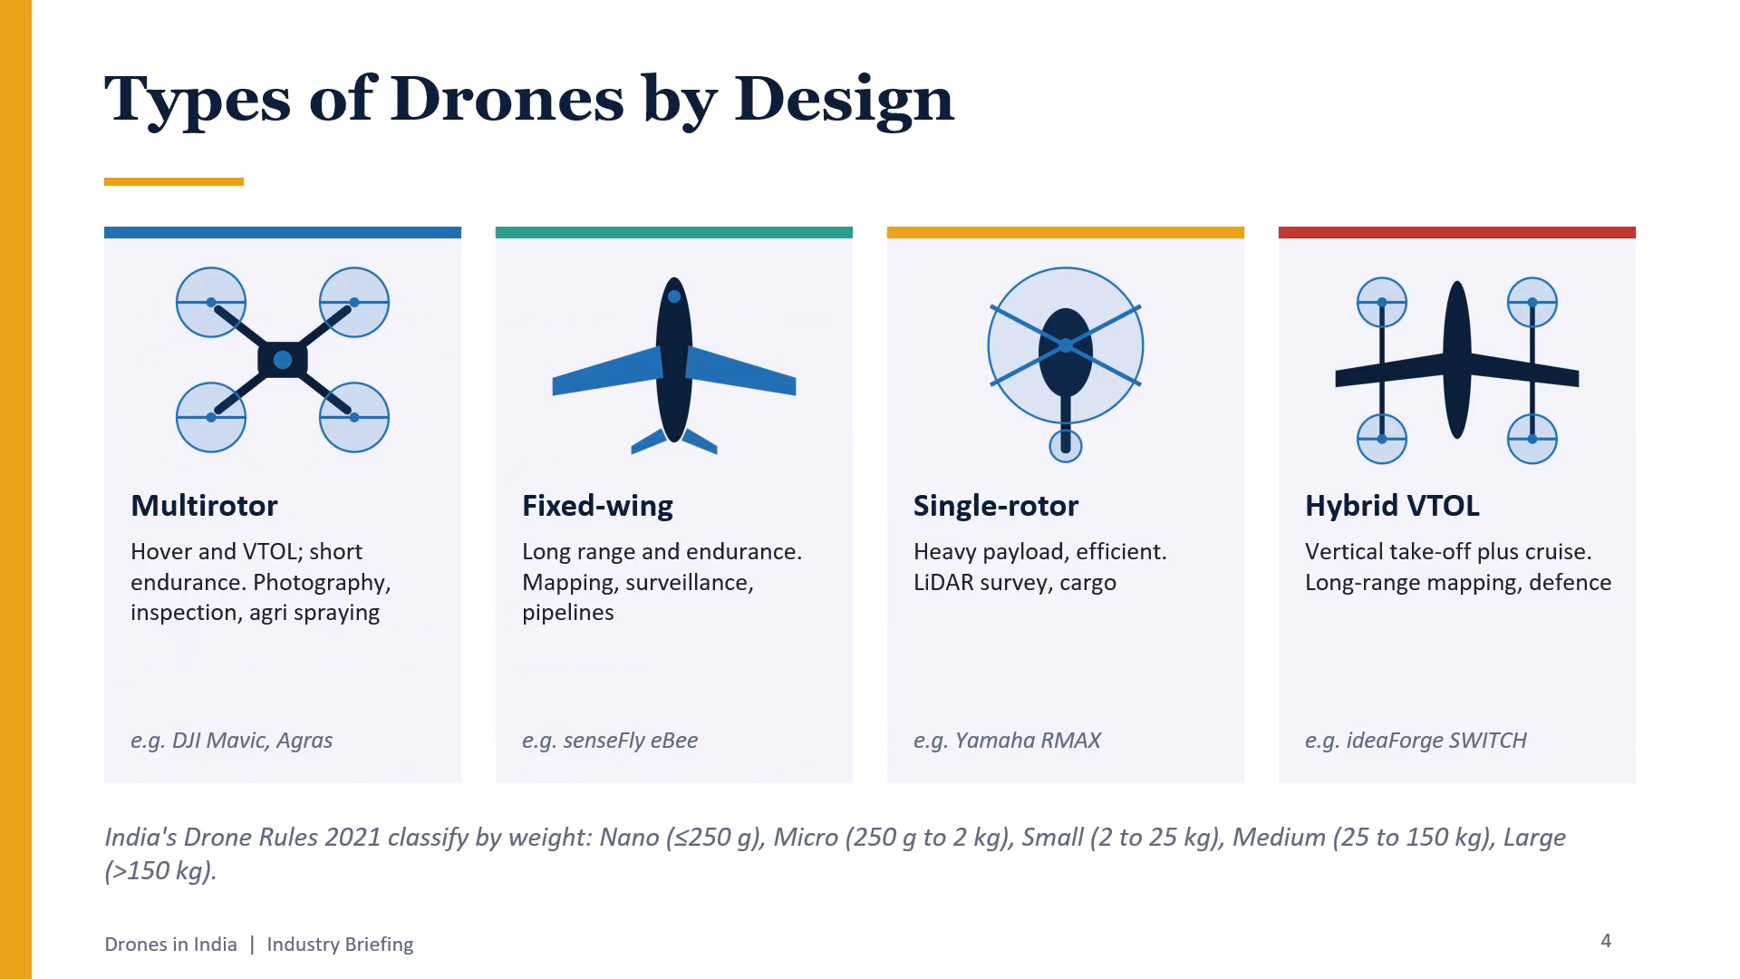
pyautogui.press('Right')
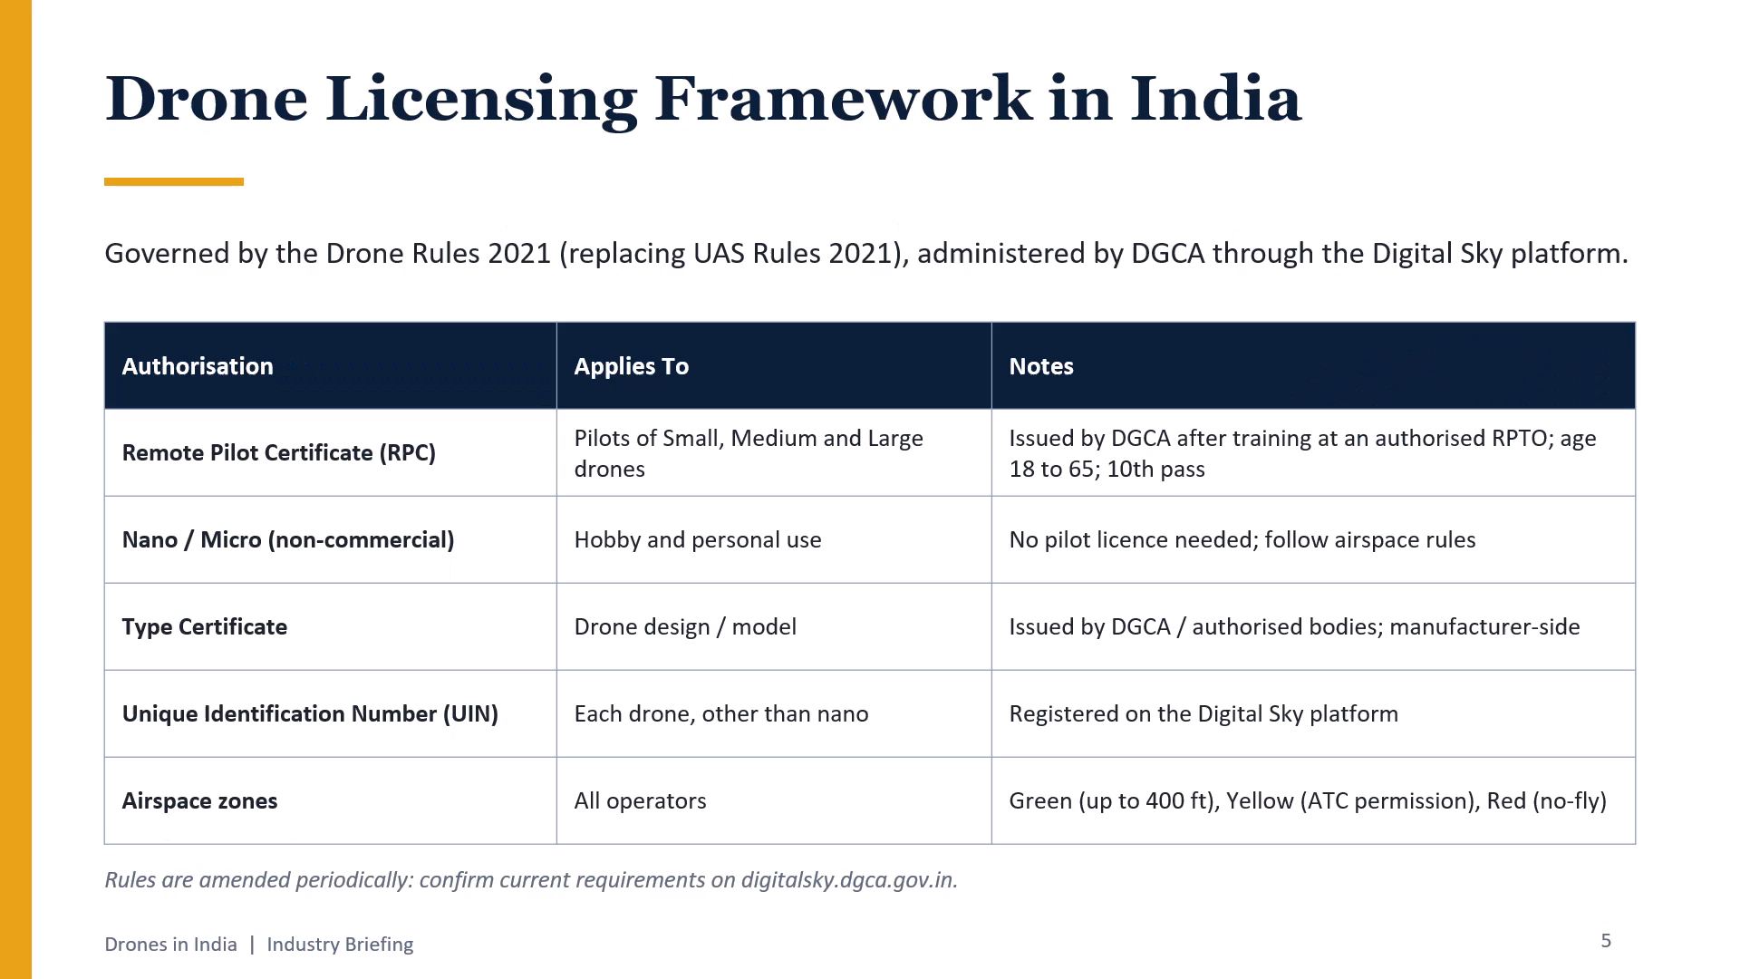
pyautogui.press('Right')
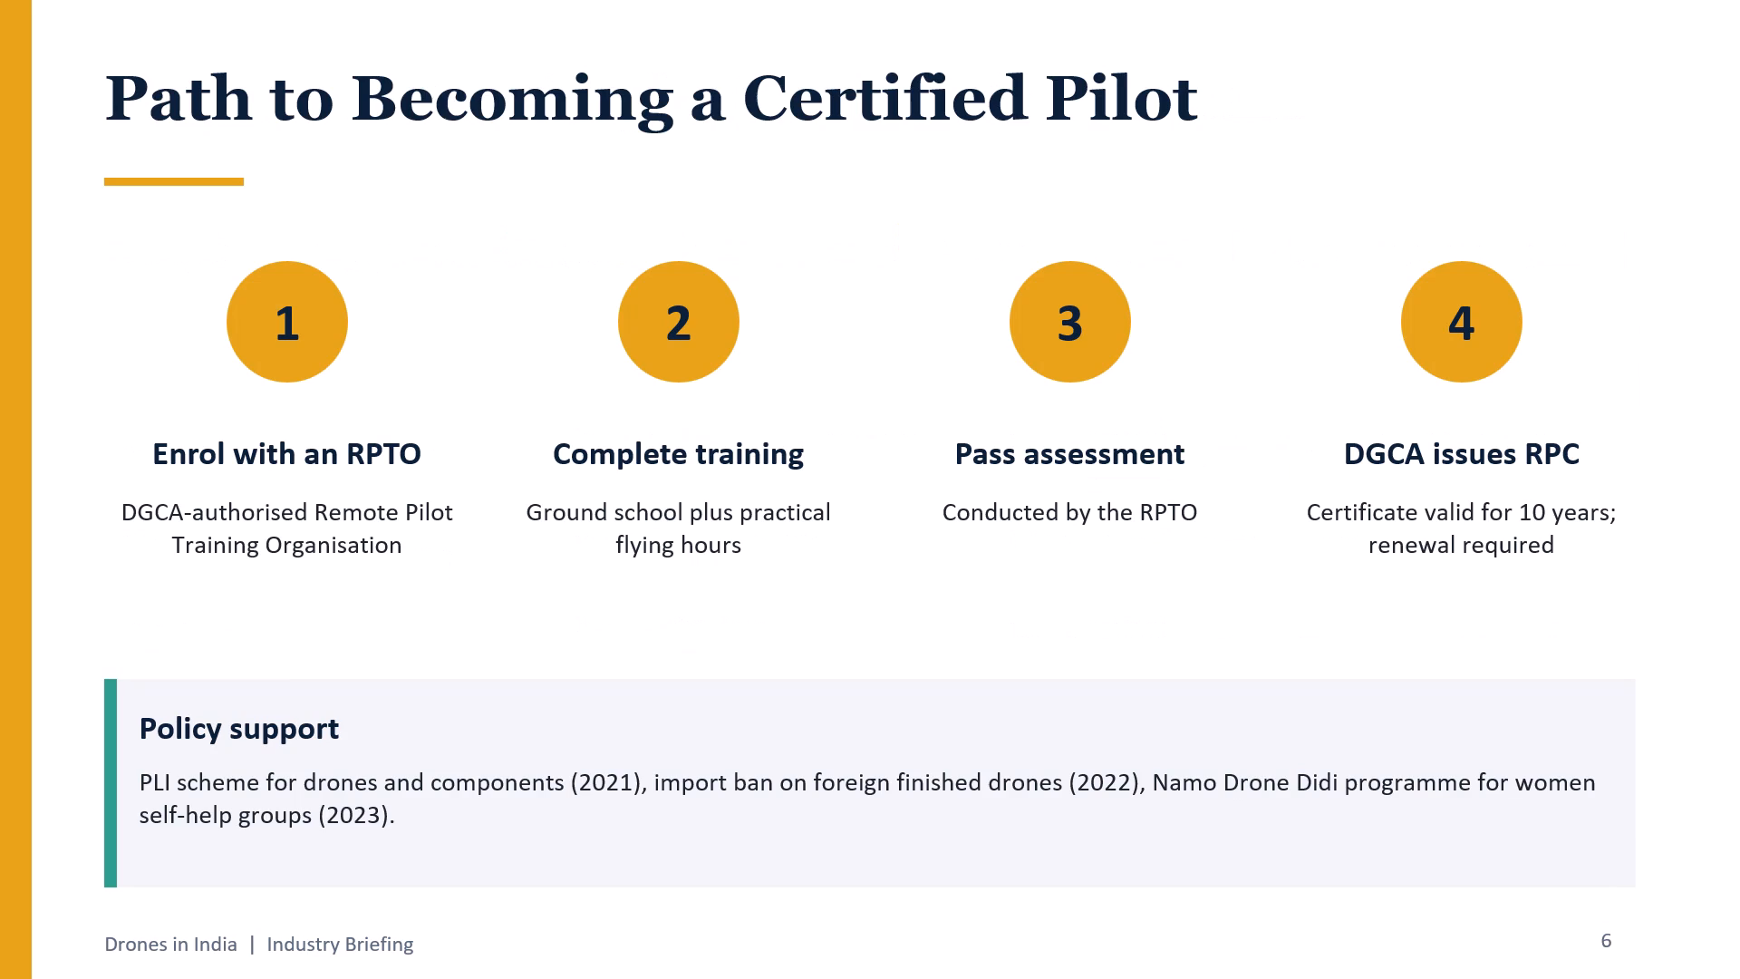
pyautogui.press('Right')
pyautogui.press('Left')
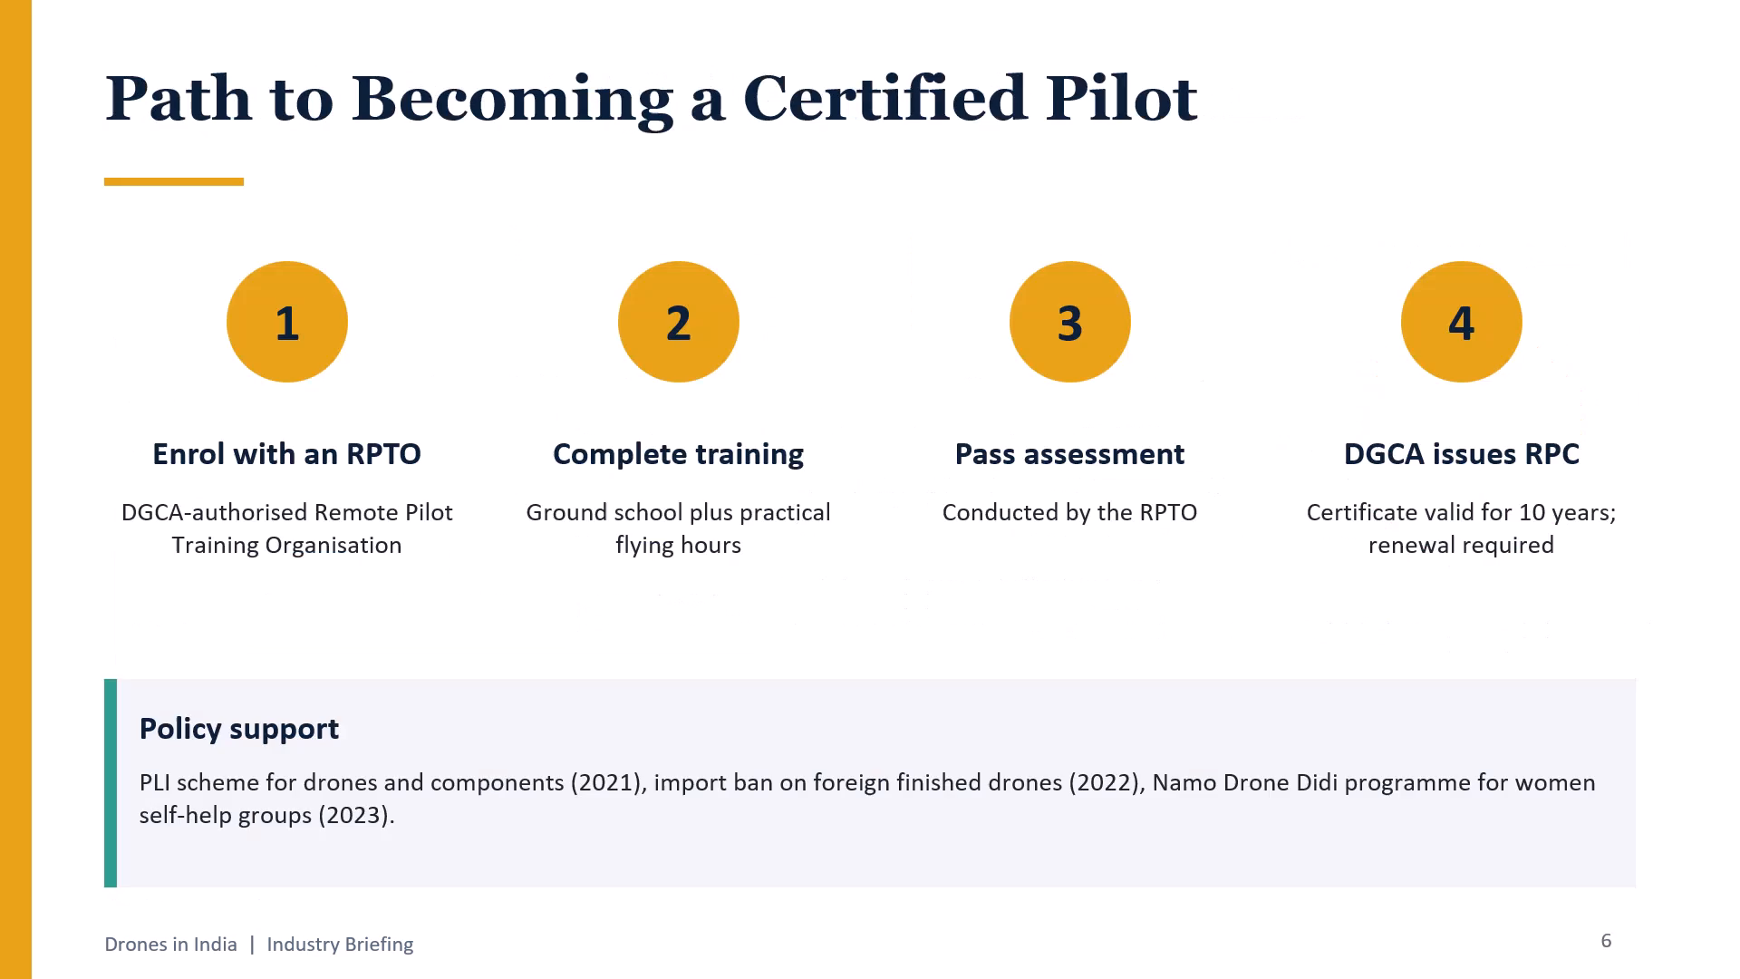
pyautogui.press('Right')
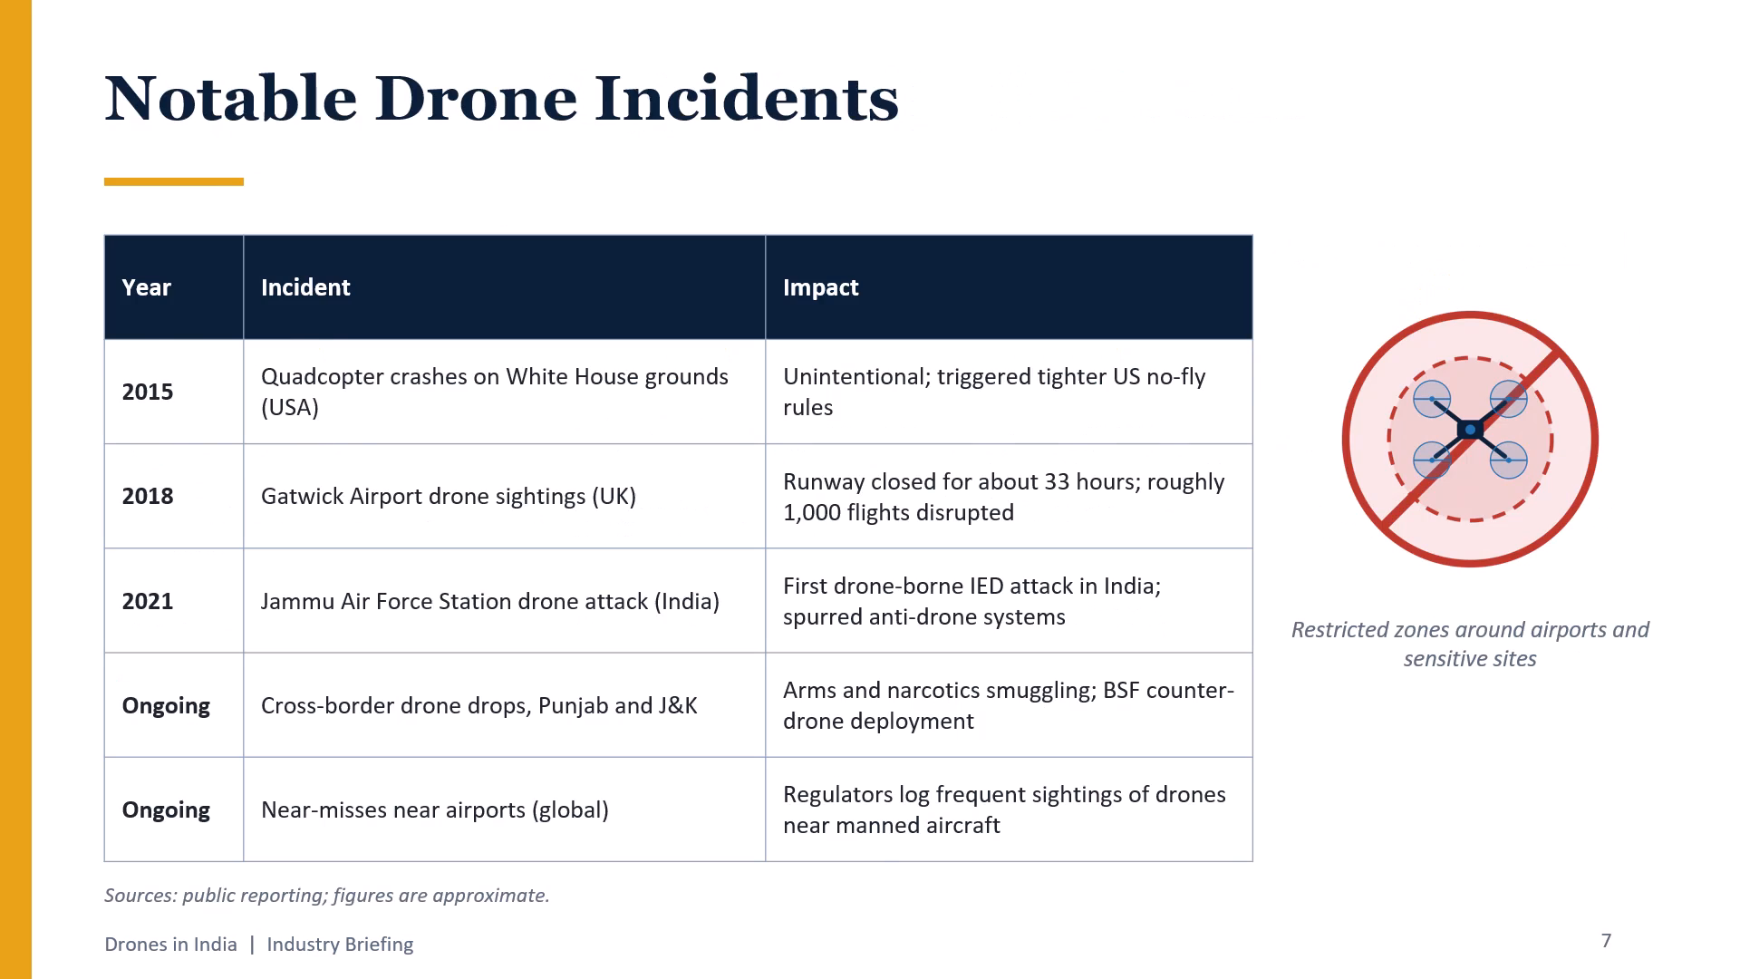
pyautogui.press('Right')
pyautogui.press('Right')
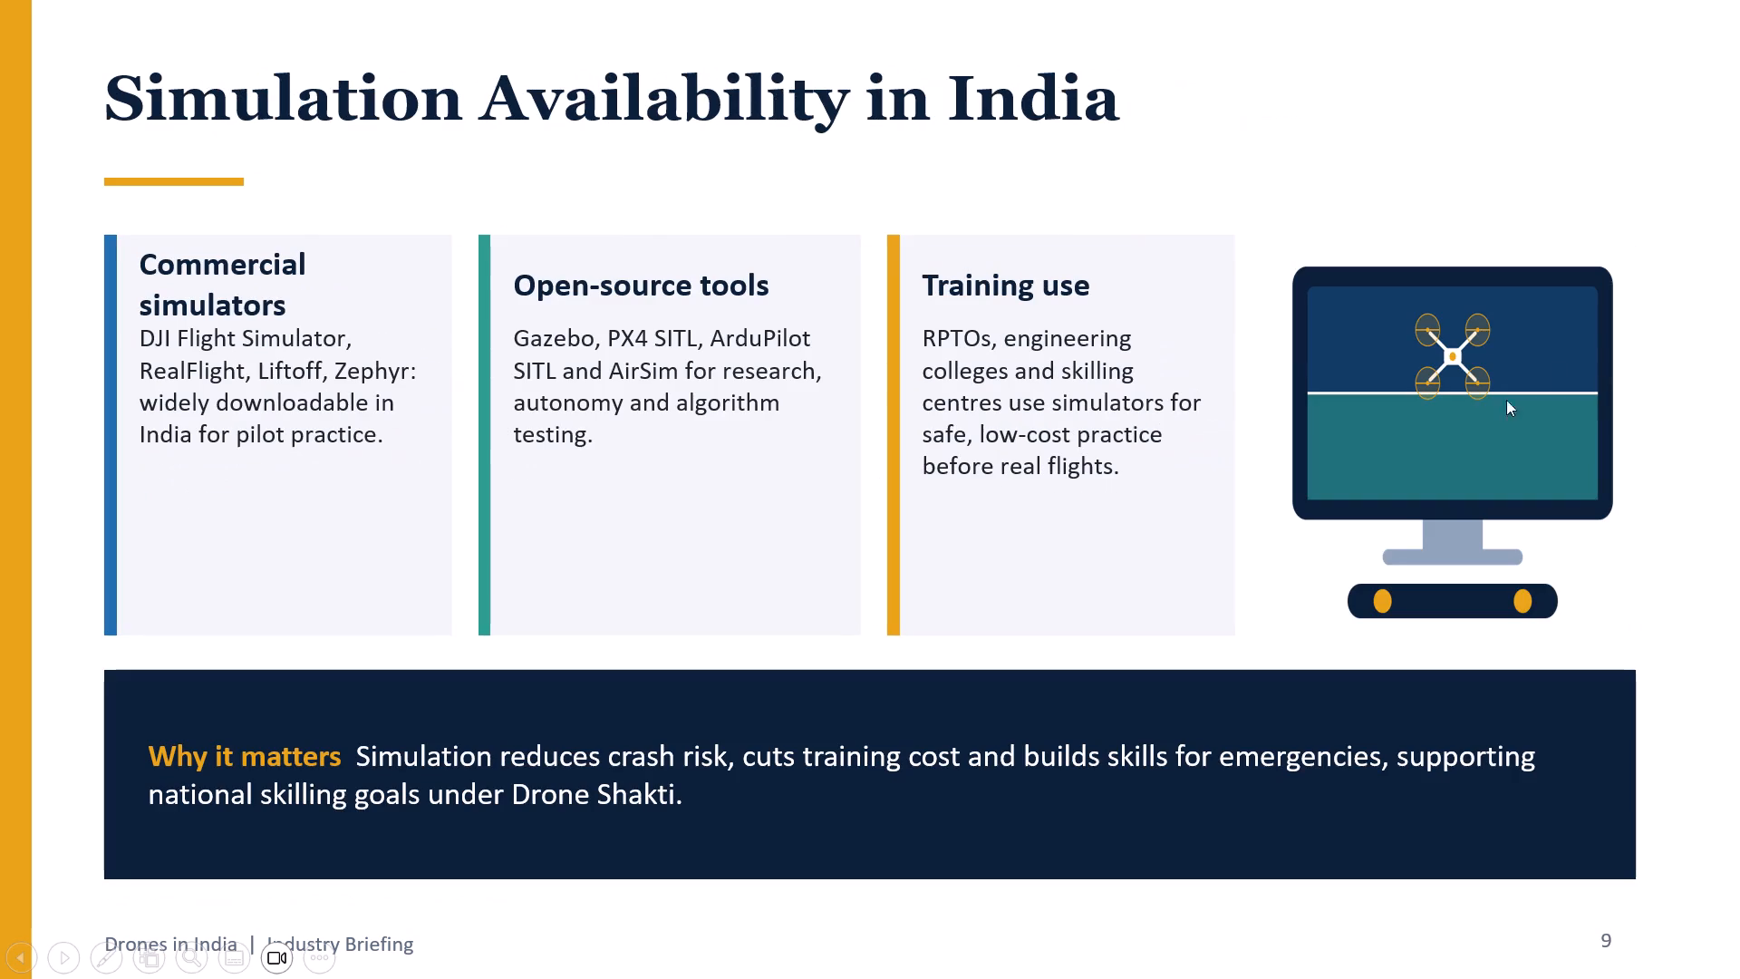
pyautogui.press('Right')
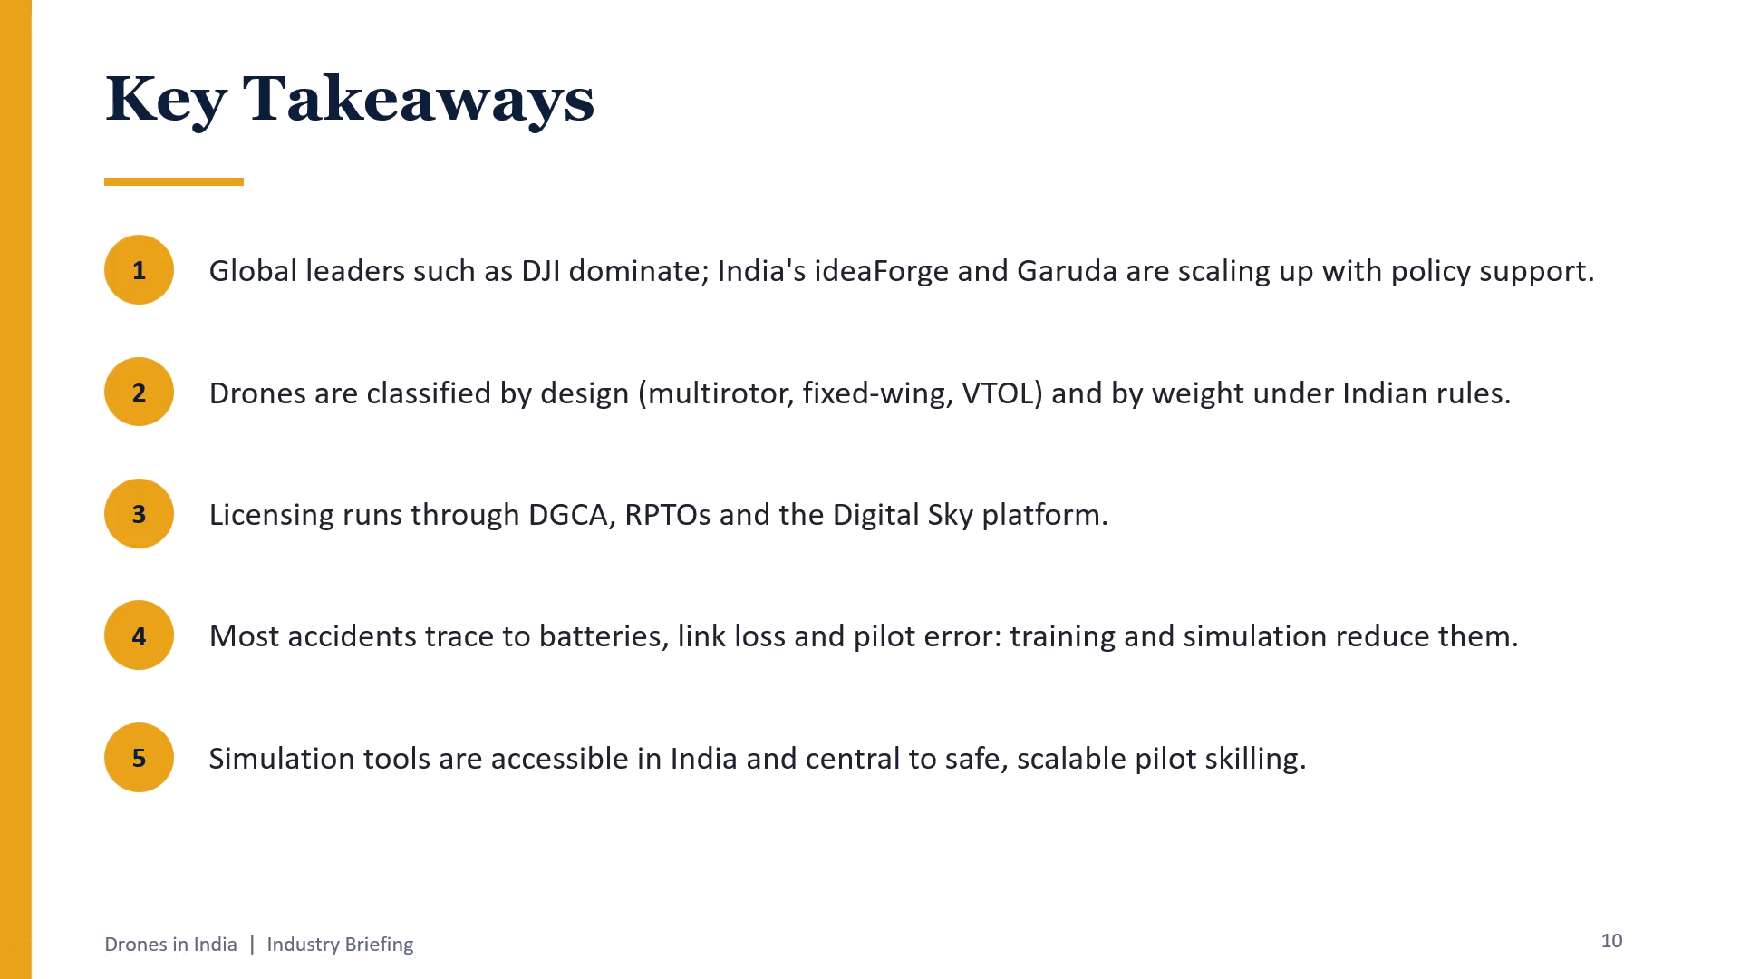
pyautogui.press('Right')
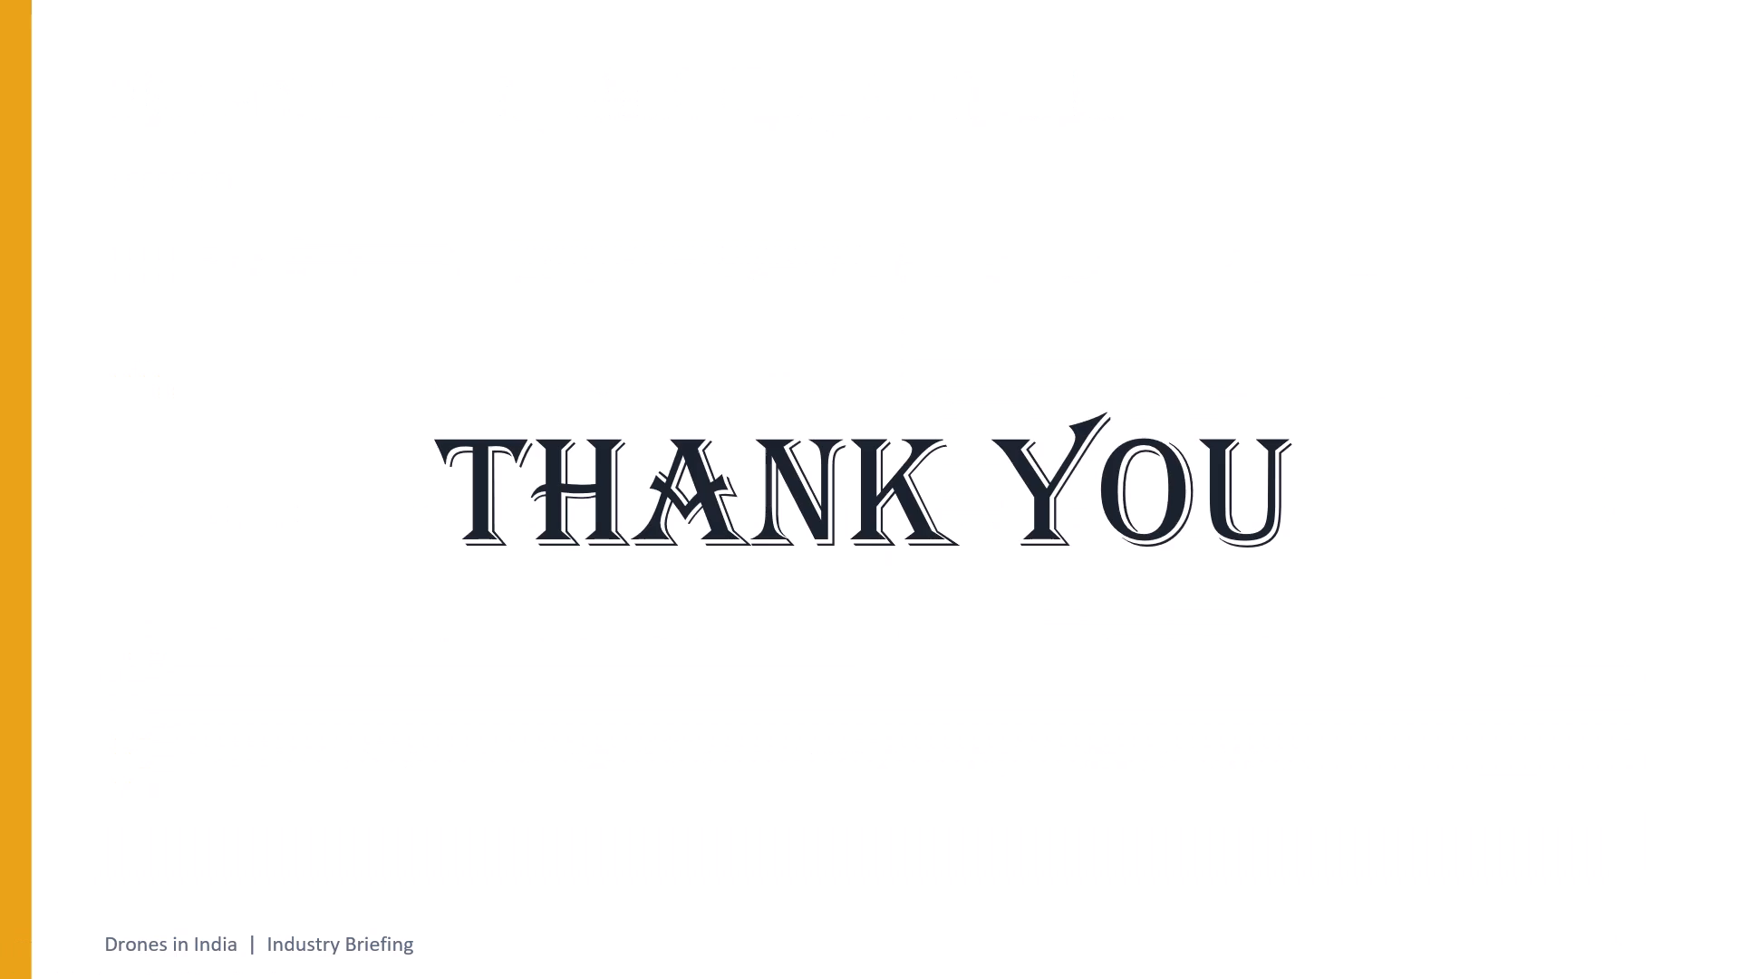
pyautogui.press('Right')
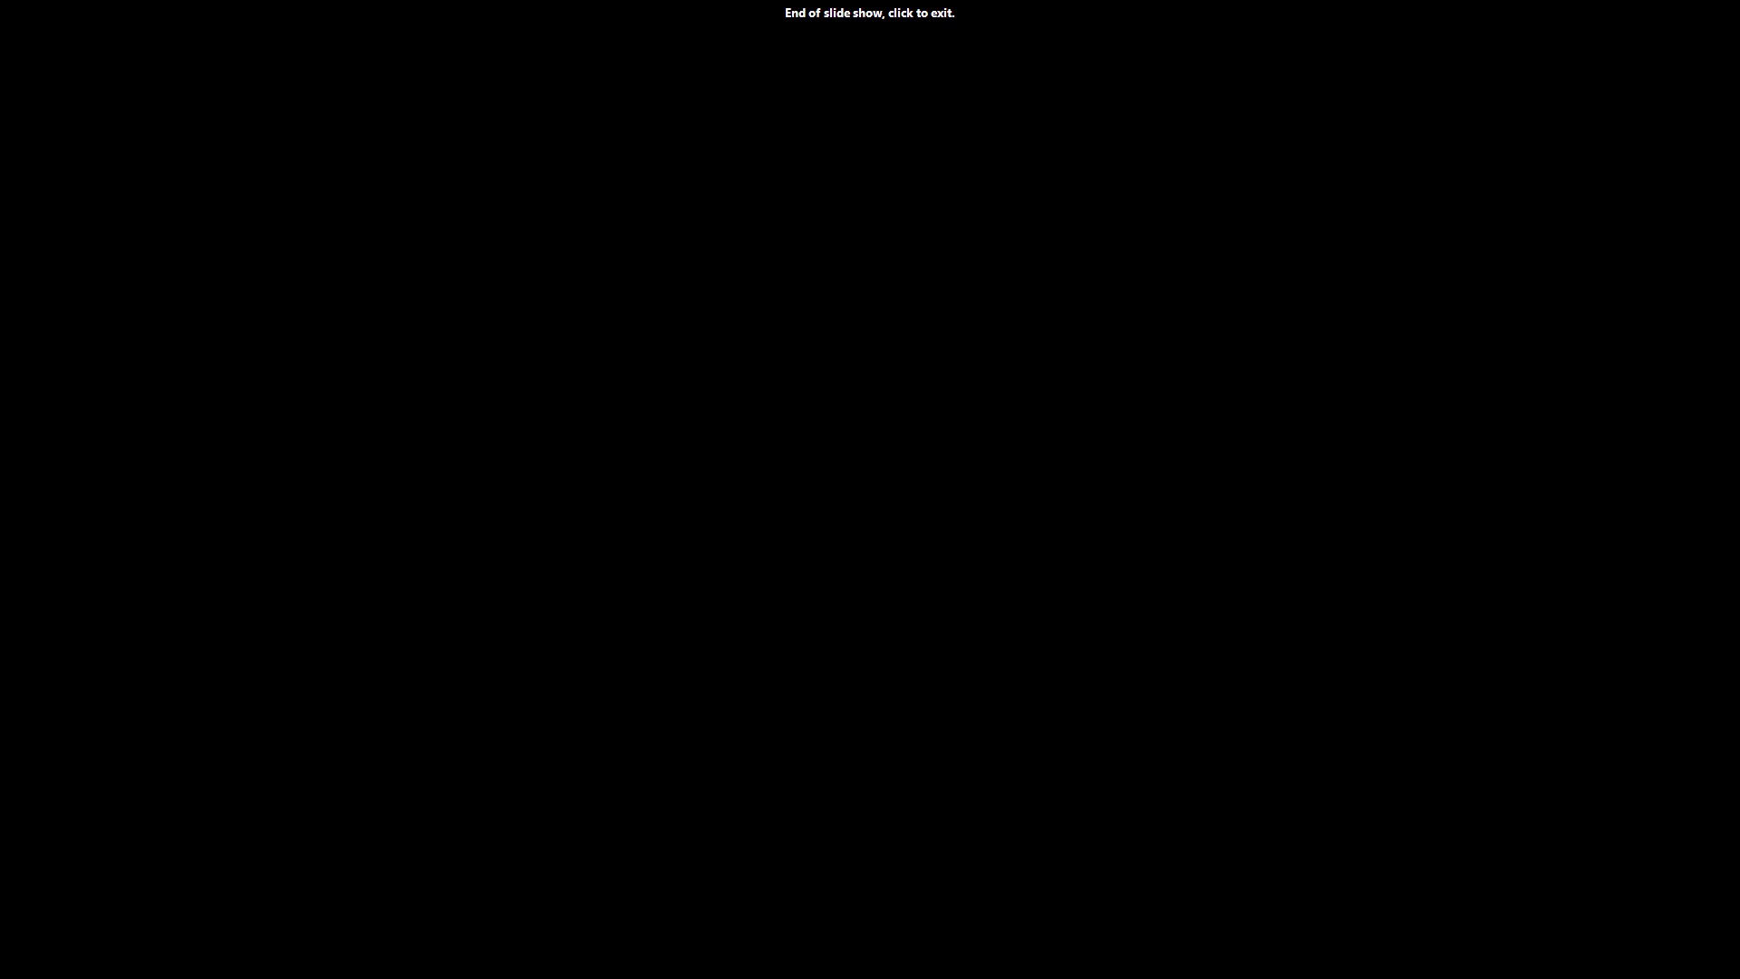
pyautogui.press('Left')
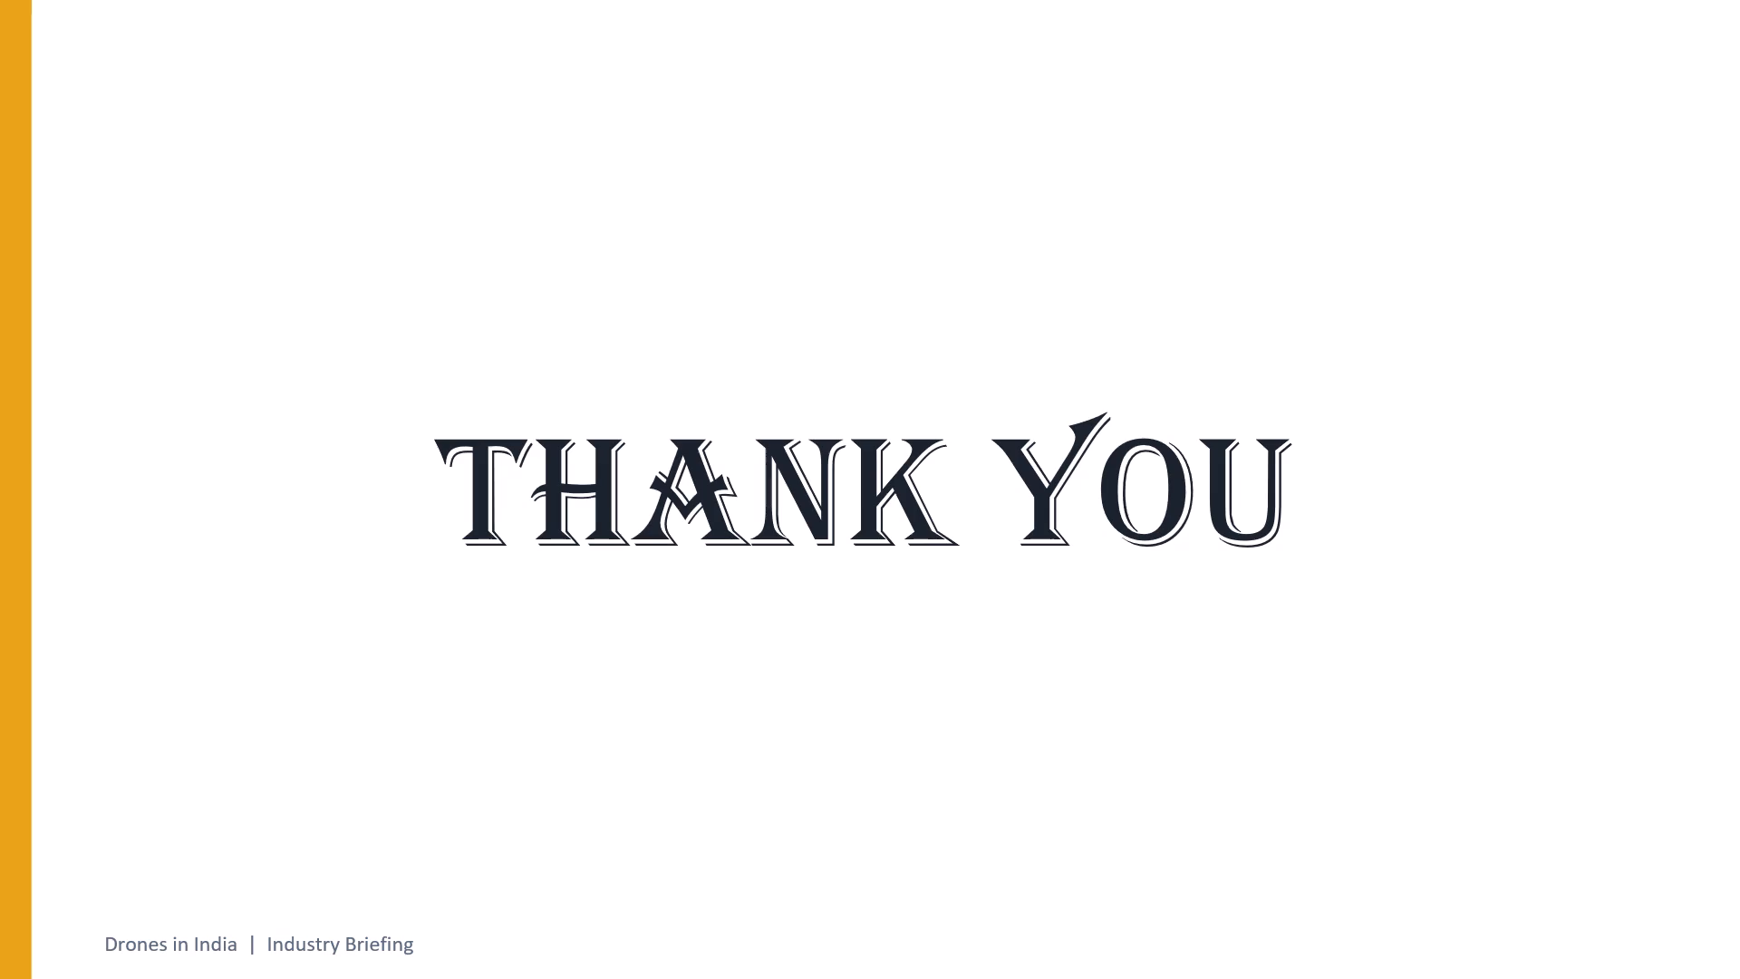
pyautogui.press('Escape')
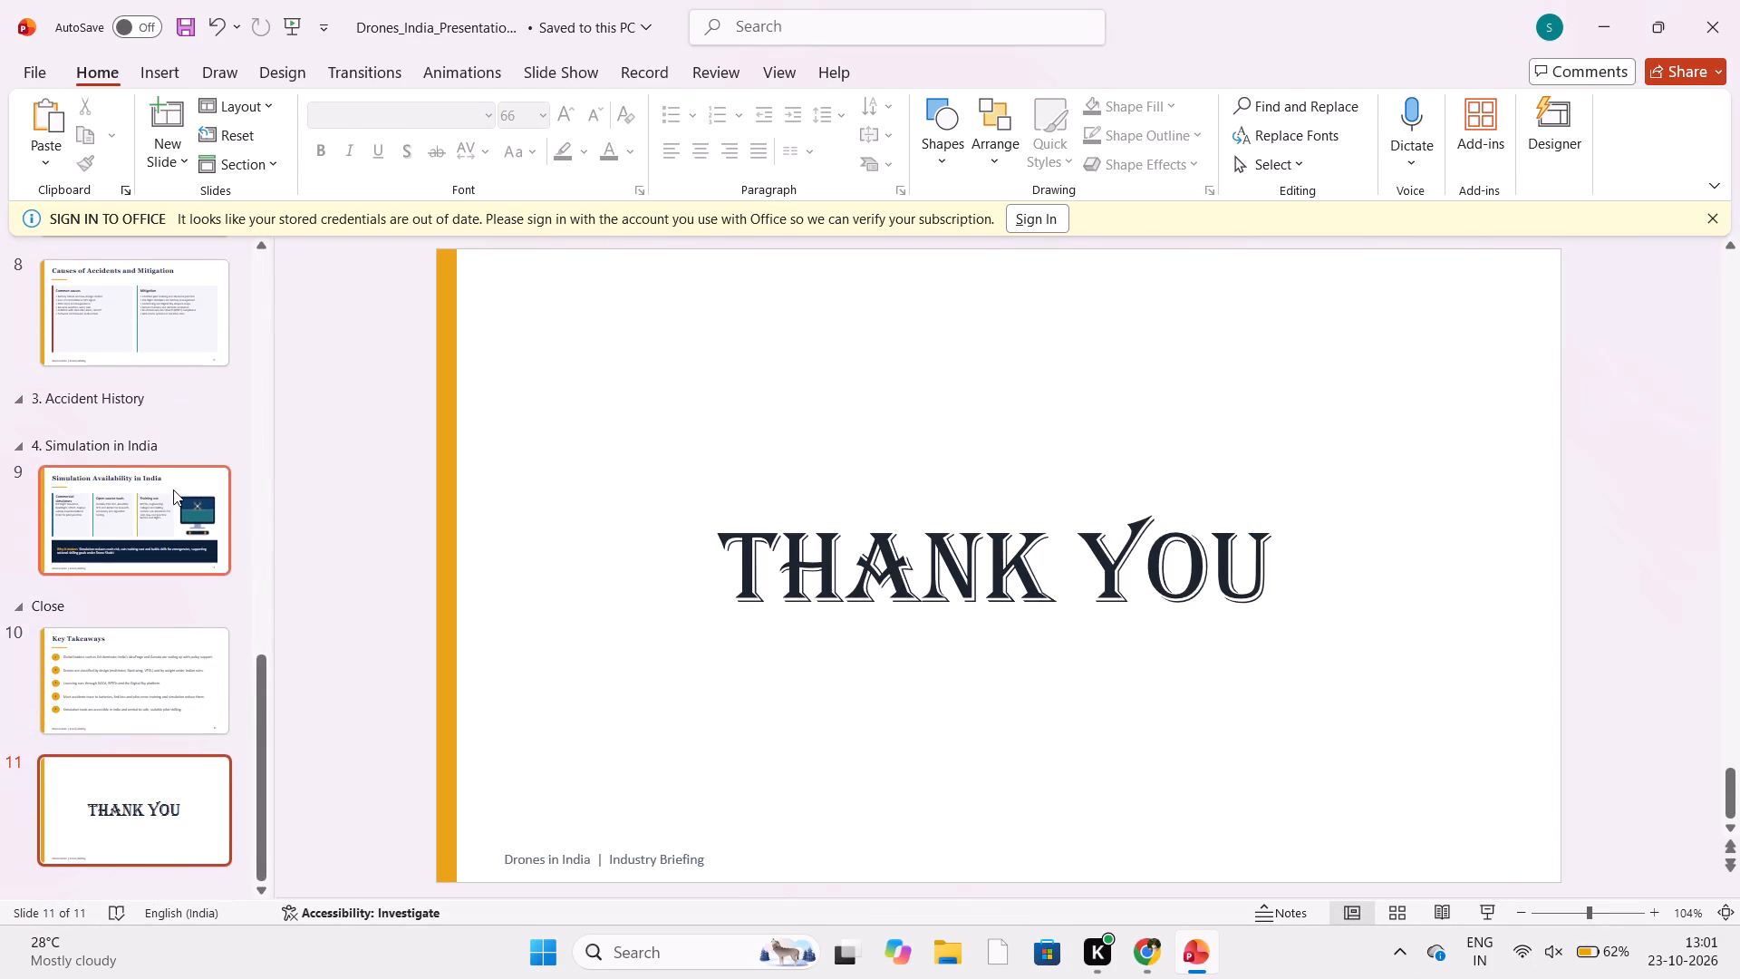
# Go back to the opening slides among the slide thumbnails.
pyautogui.scroll(13, 173, 489)
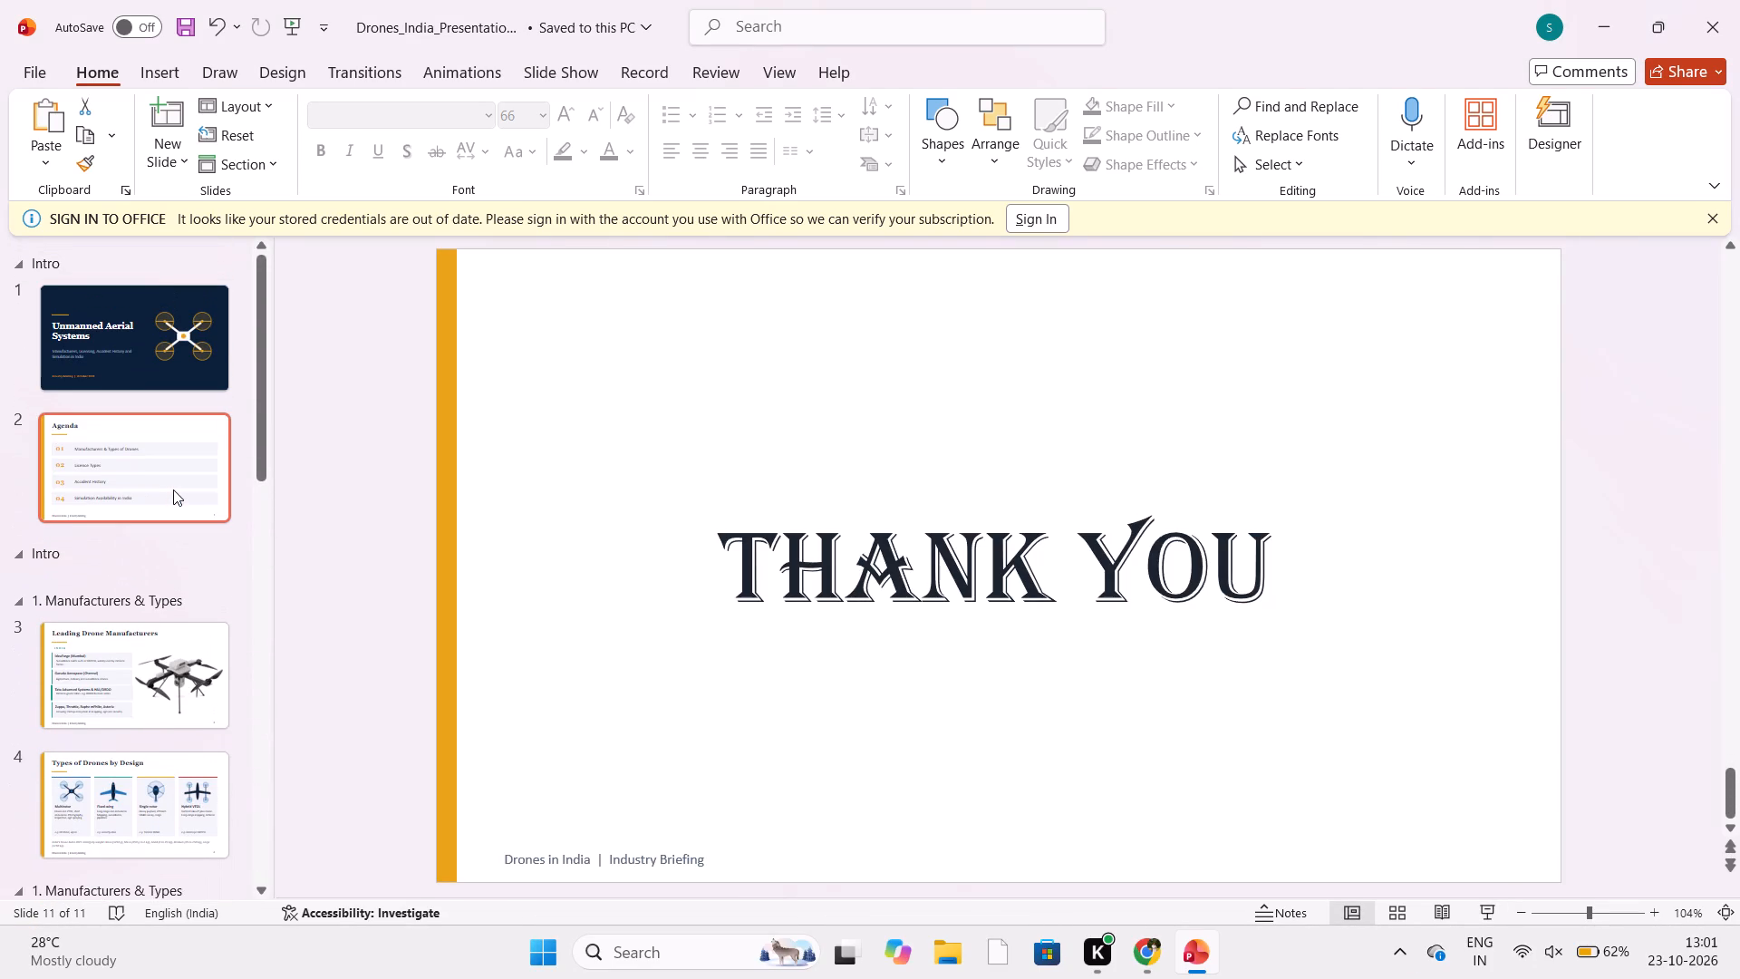
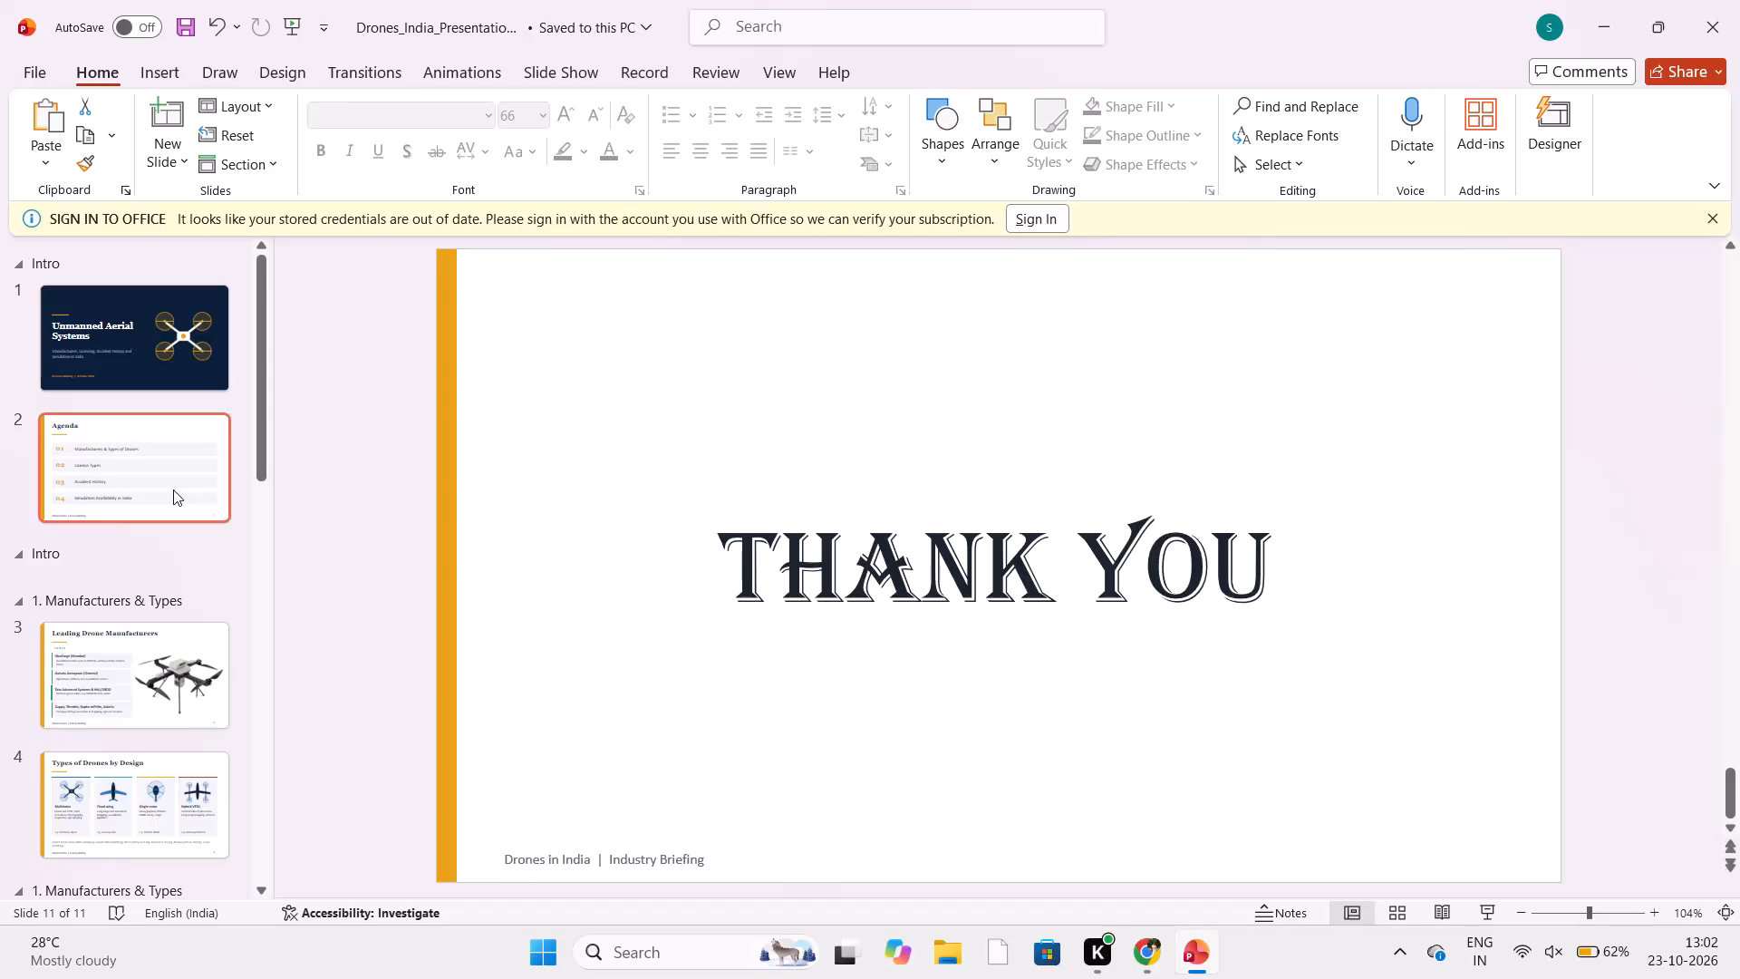
# Review the slides in the editing view from the title slide to Leading Drone Manufacturers.
pyautogui.click(164, 315)
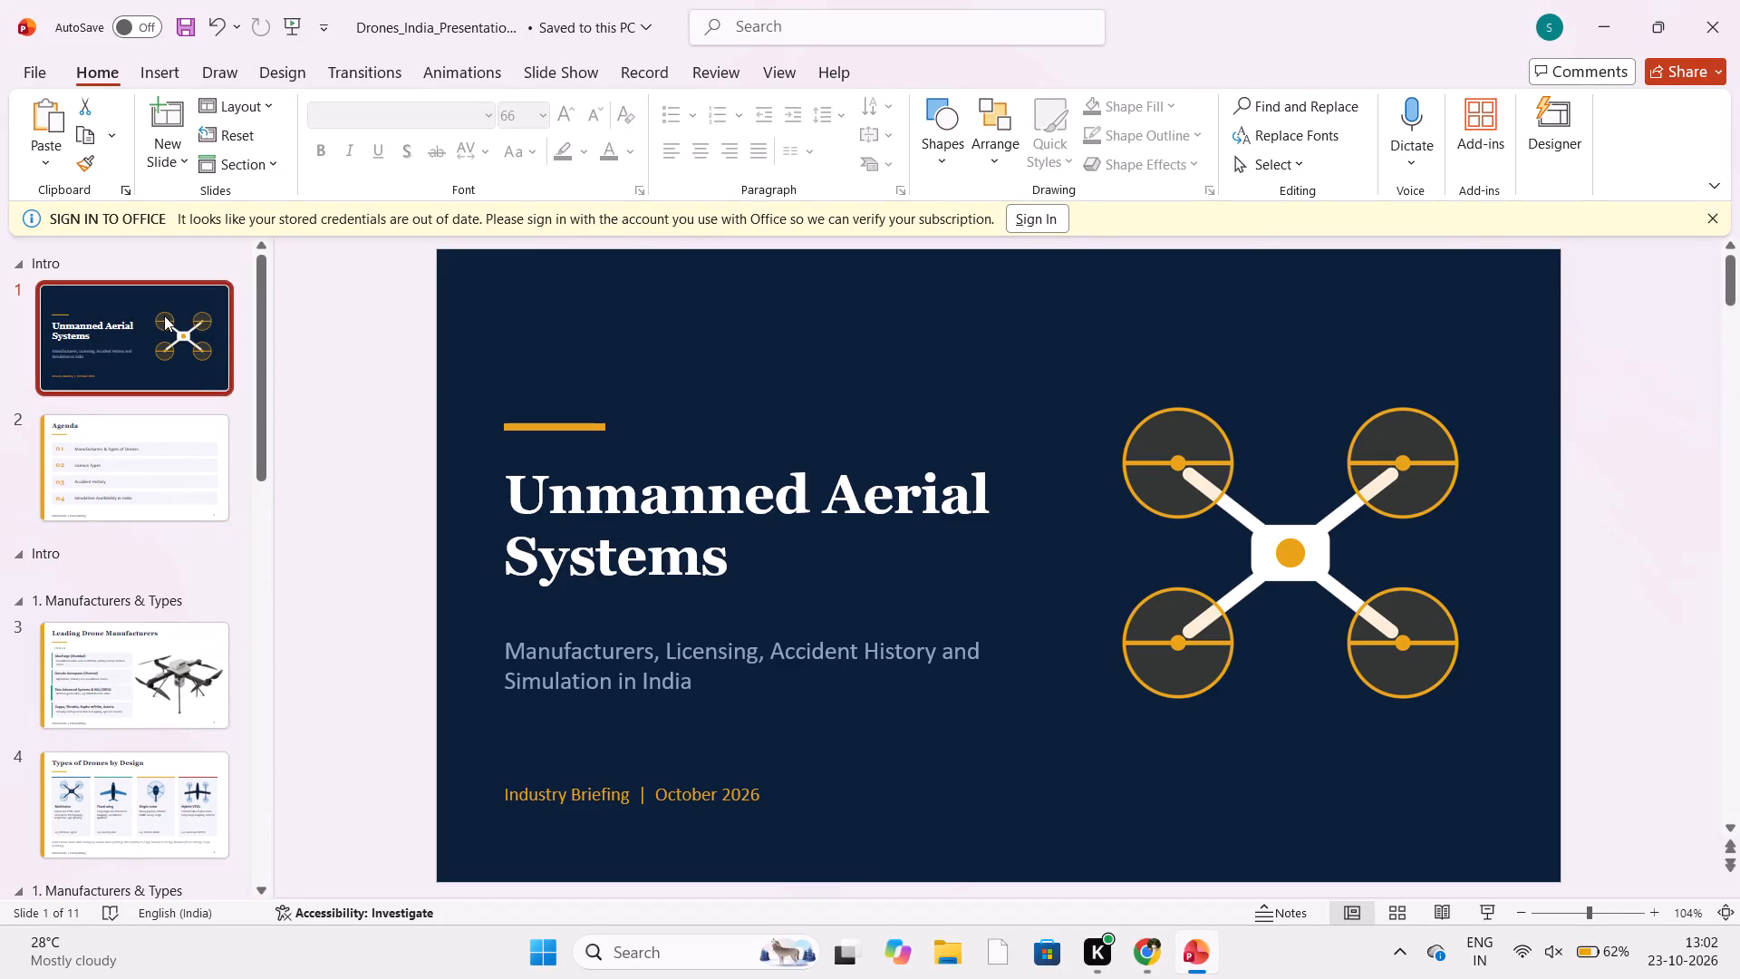
pyautogui.press('Down')
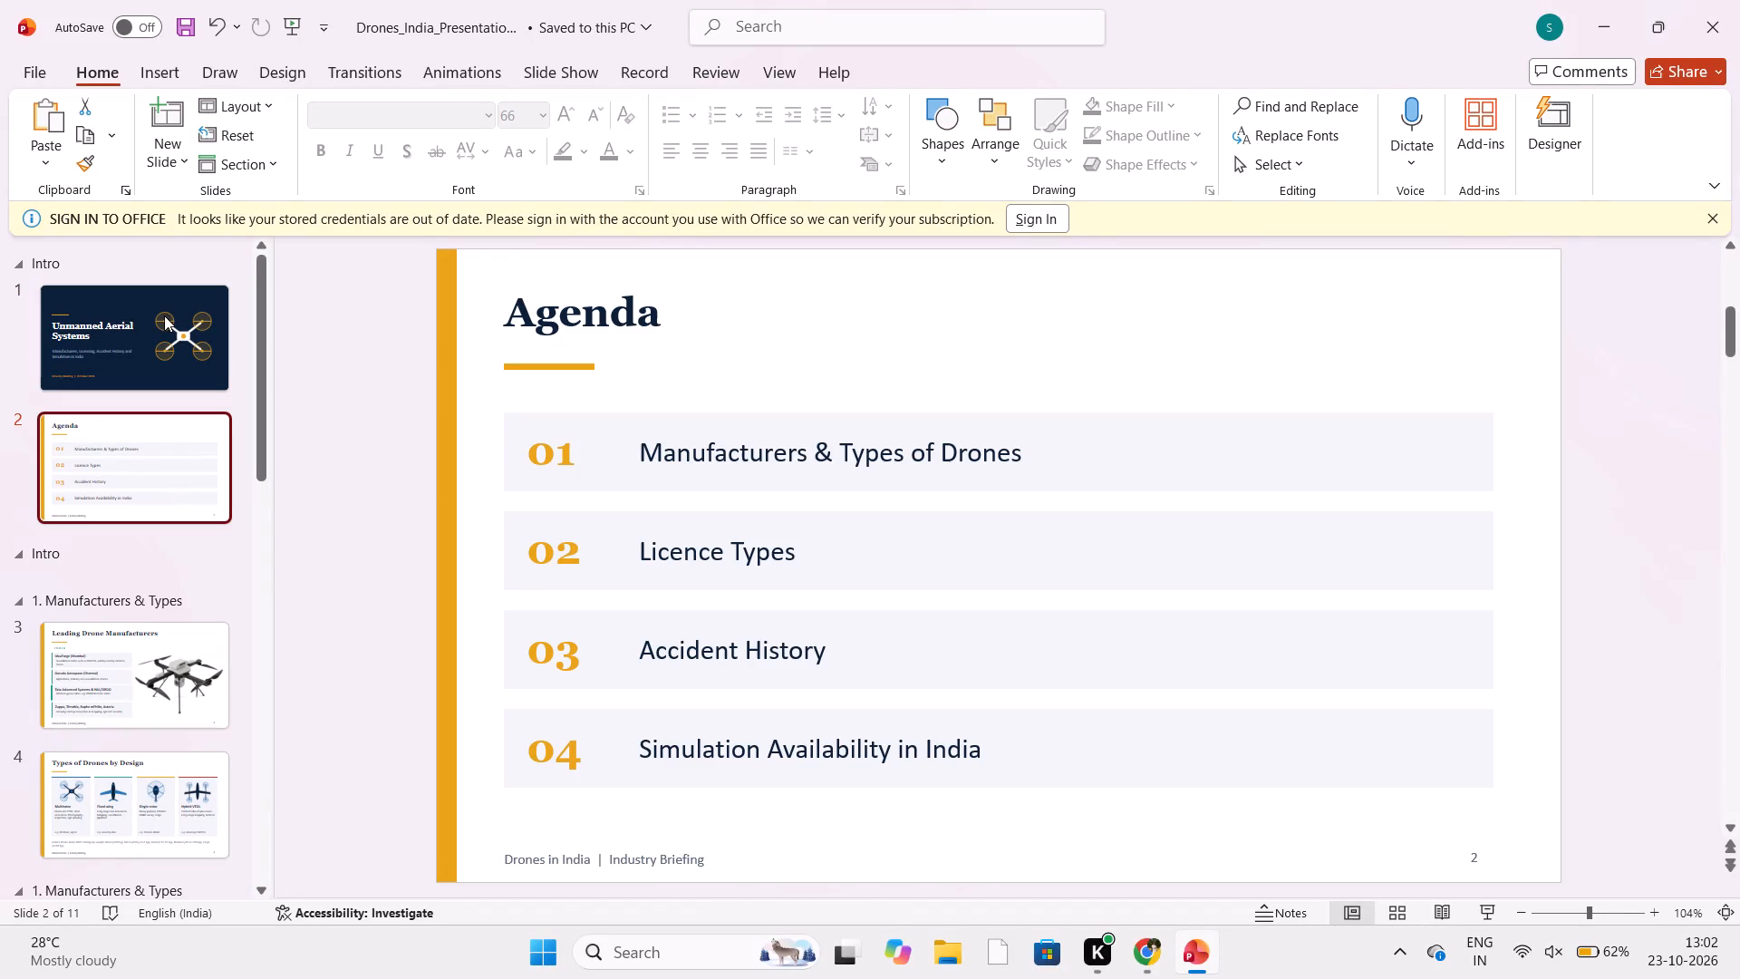
pyautogui.press('Down')
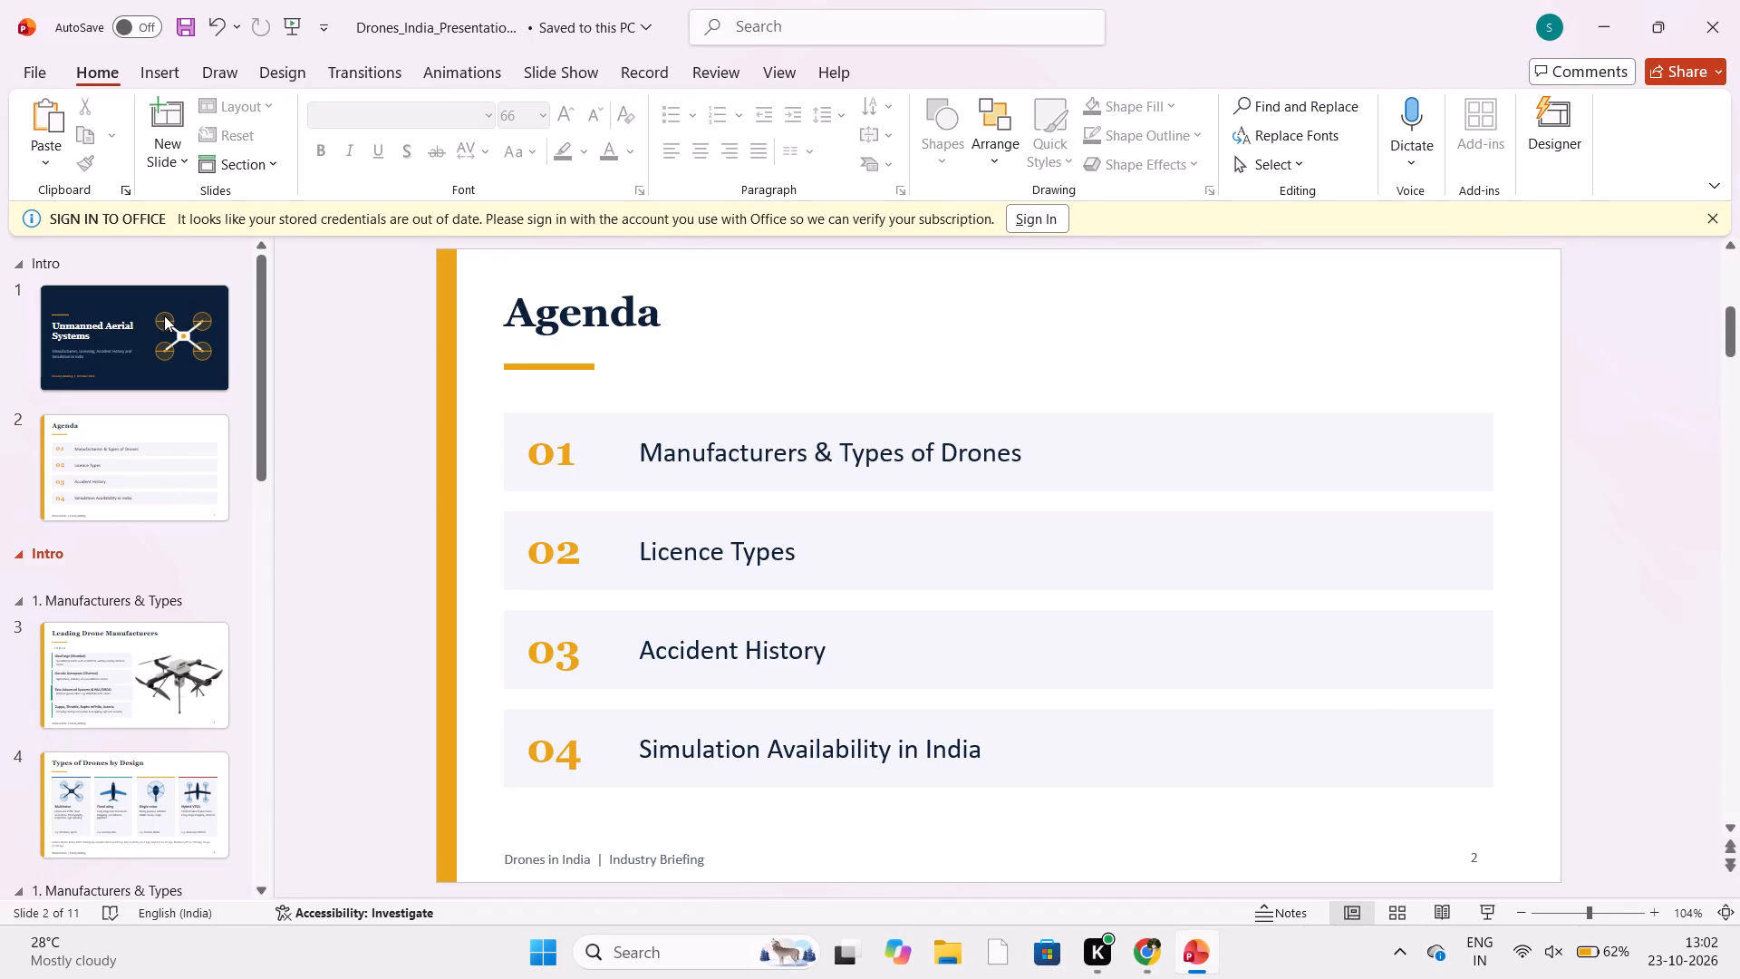
pyautogui.press('Down')
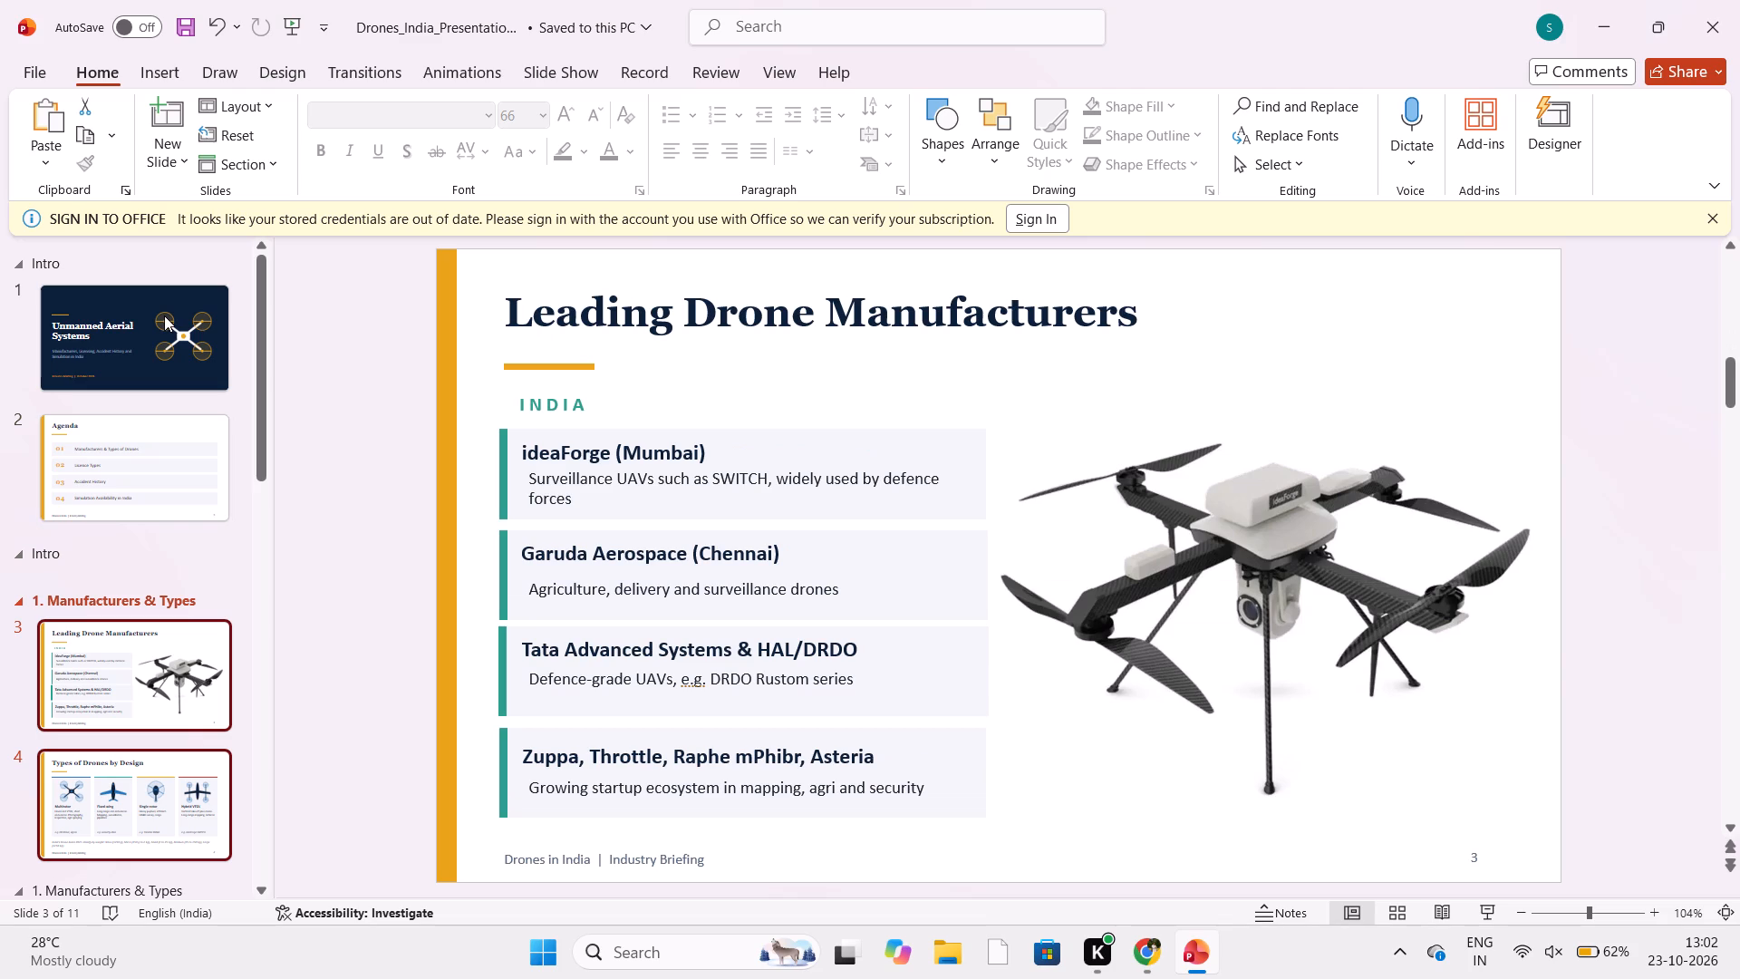
pyautogui.press('Down')
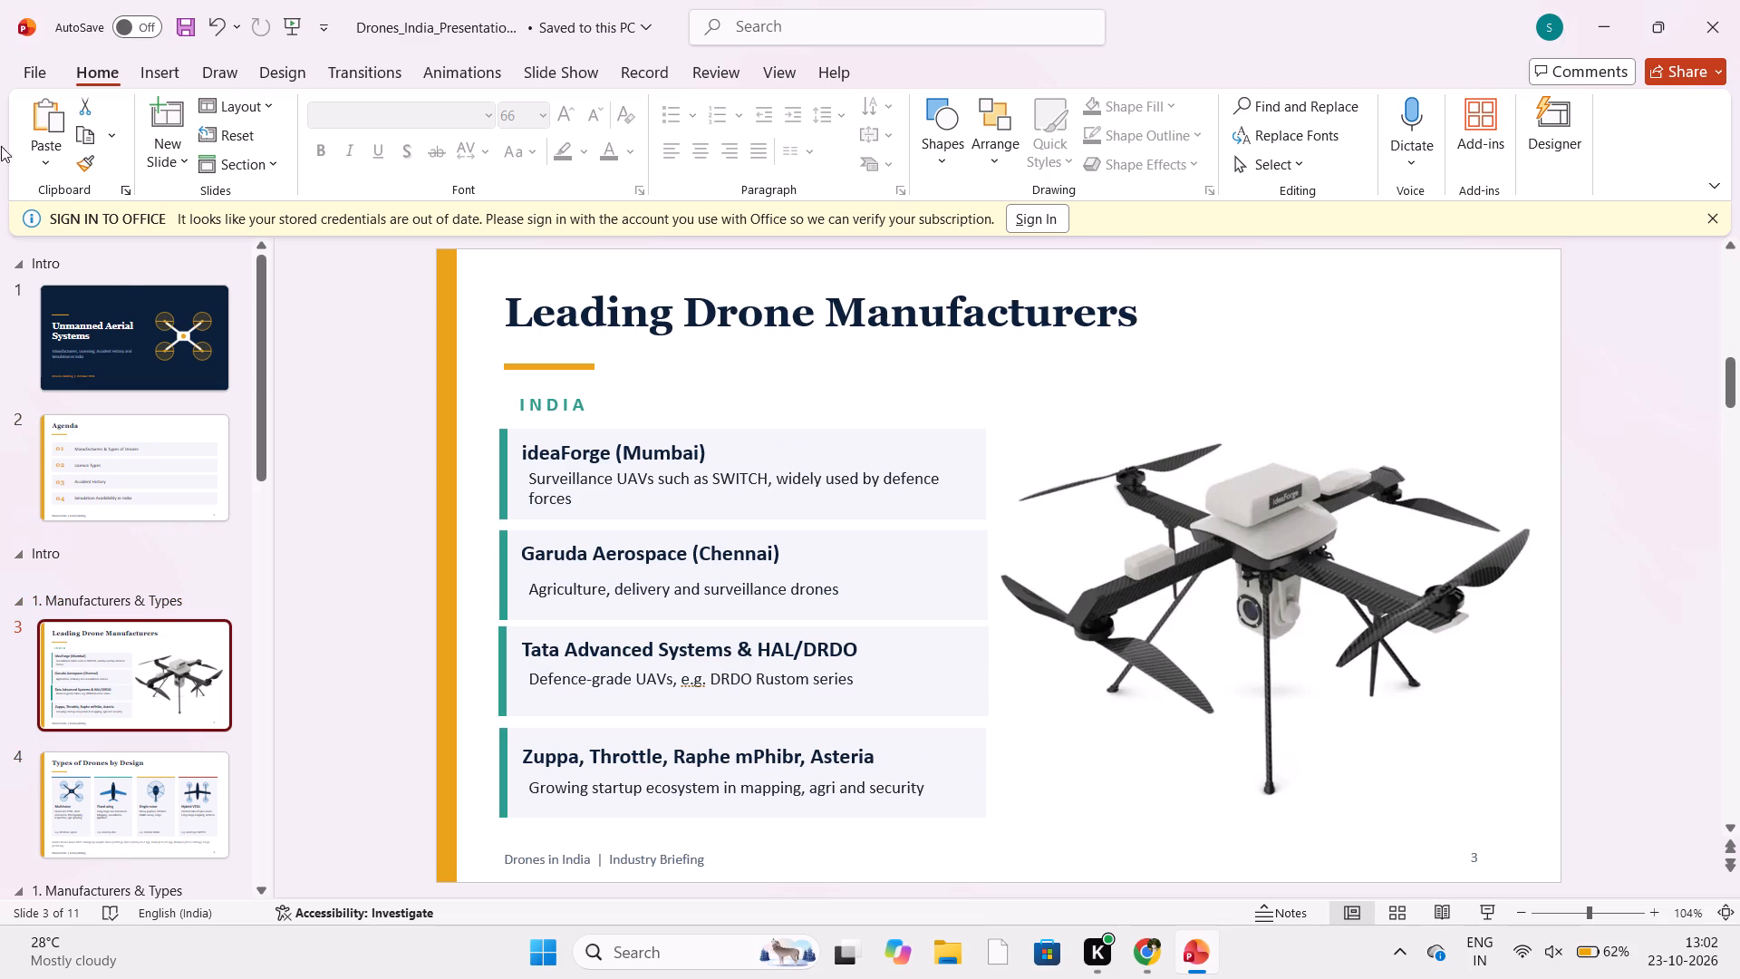
pyautogui.click(117, 279)
pyautogui.click(107, 367)
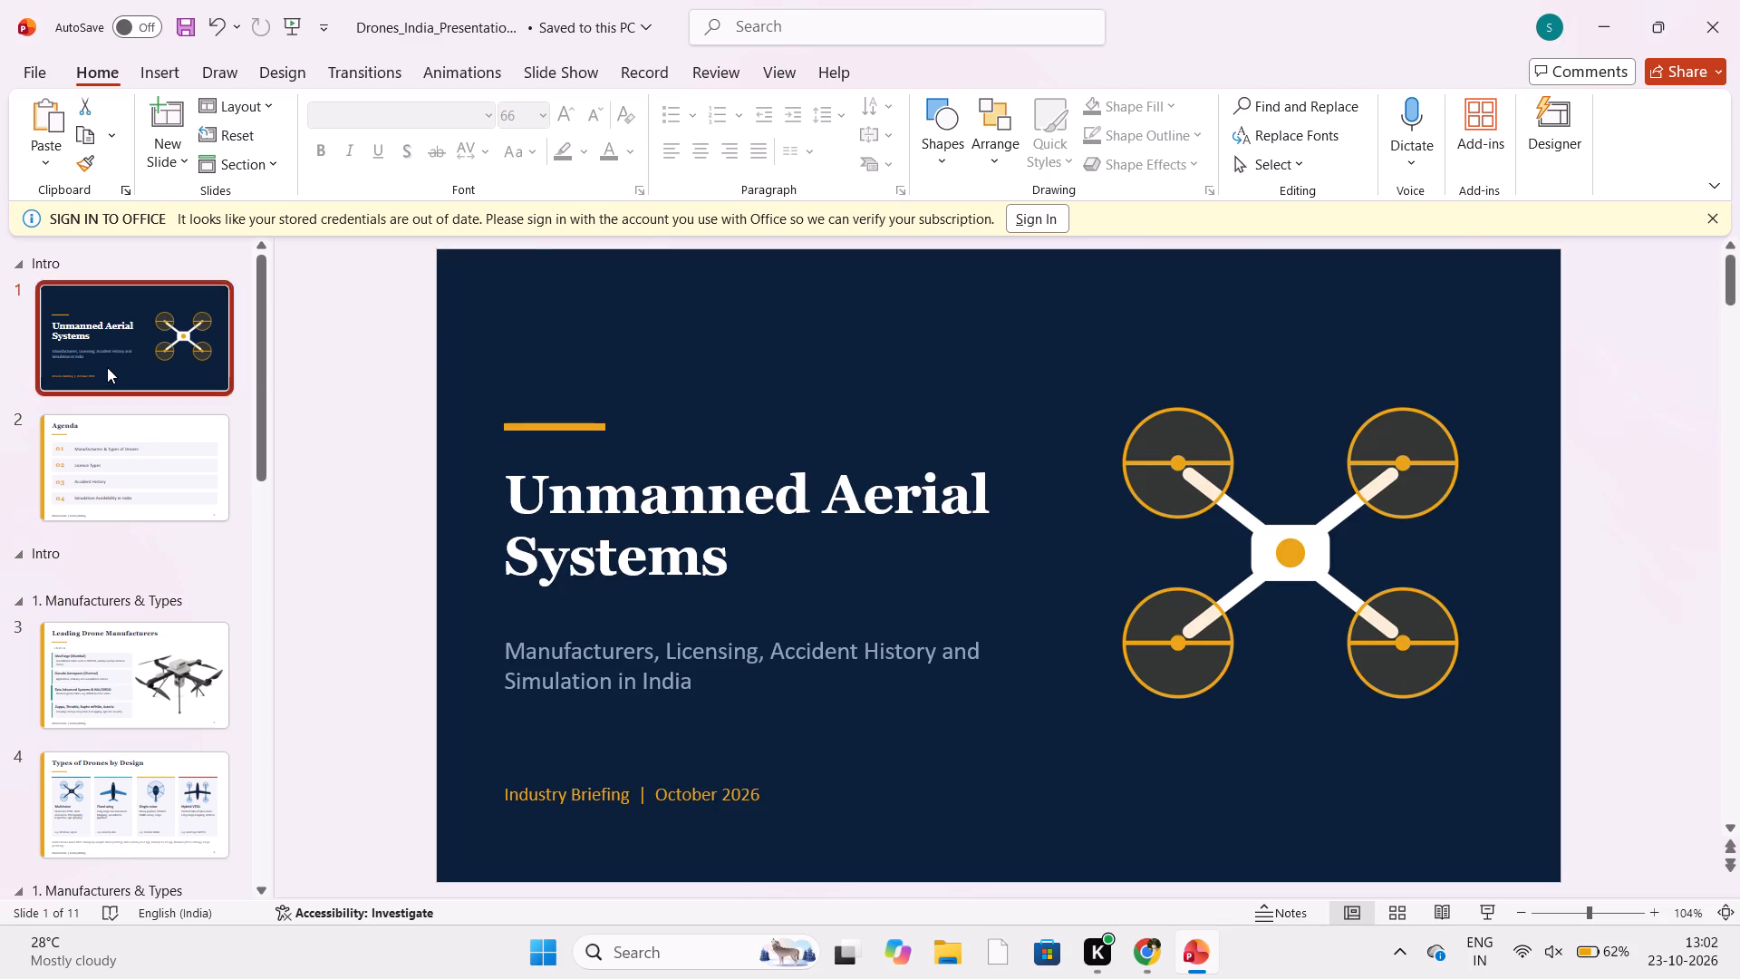
pyautogui.press('Down')
pyautogui.press('Down')
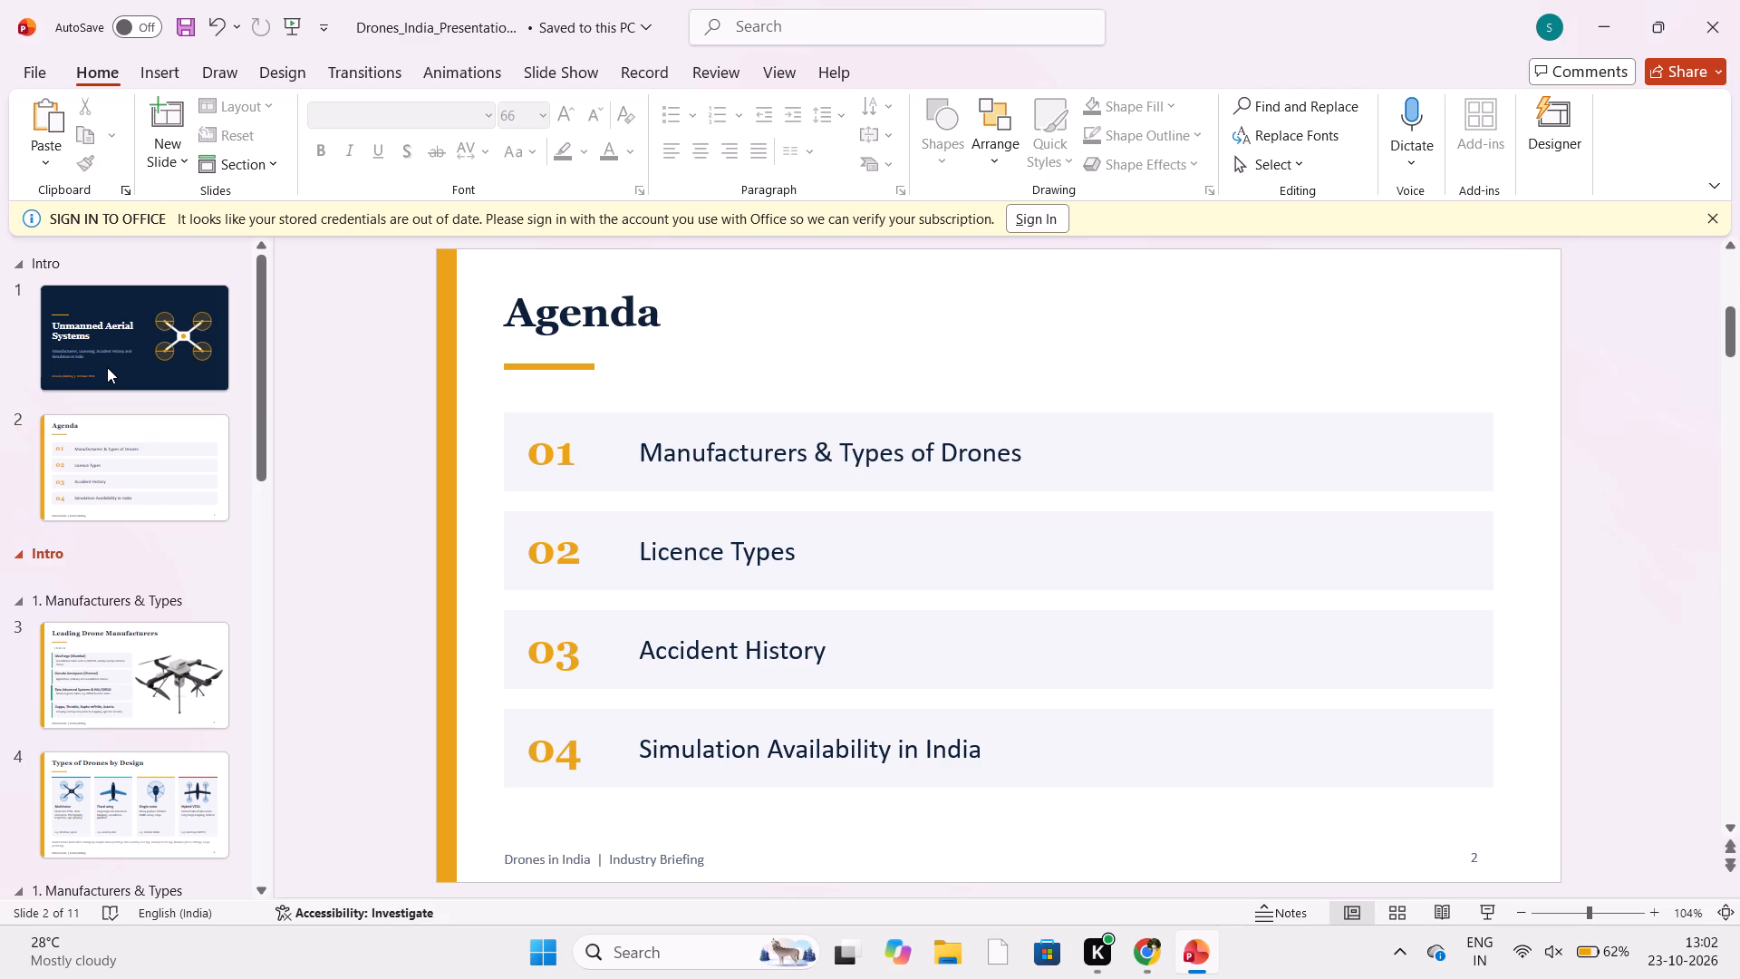
pyautogui.press('Down')
pyautogui.press('Down')
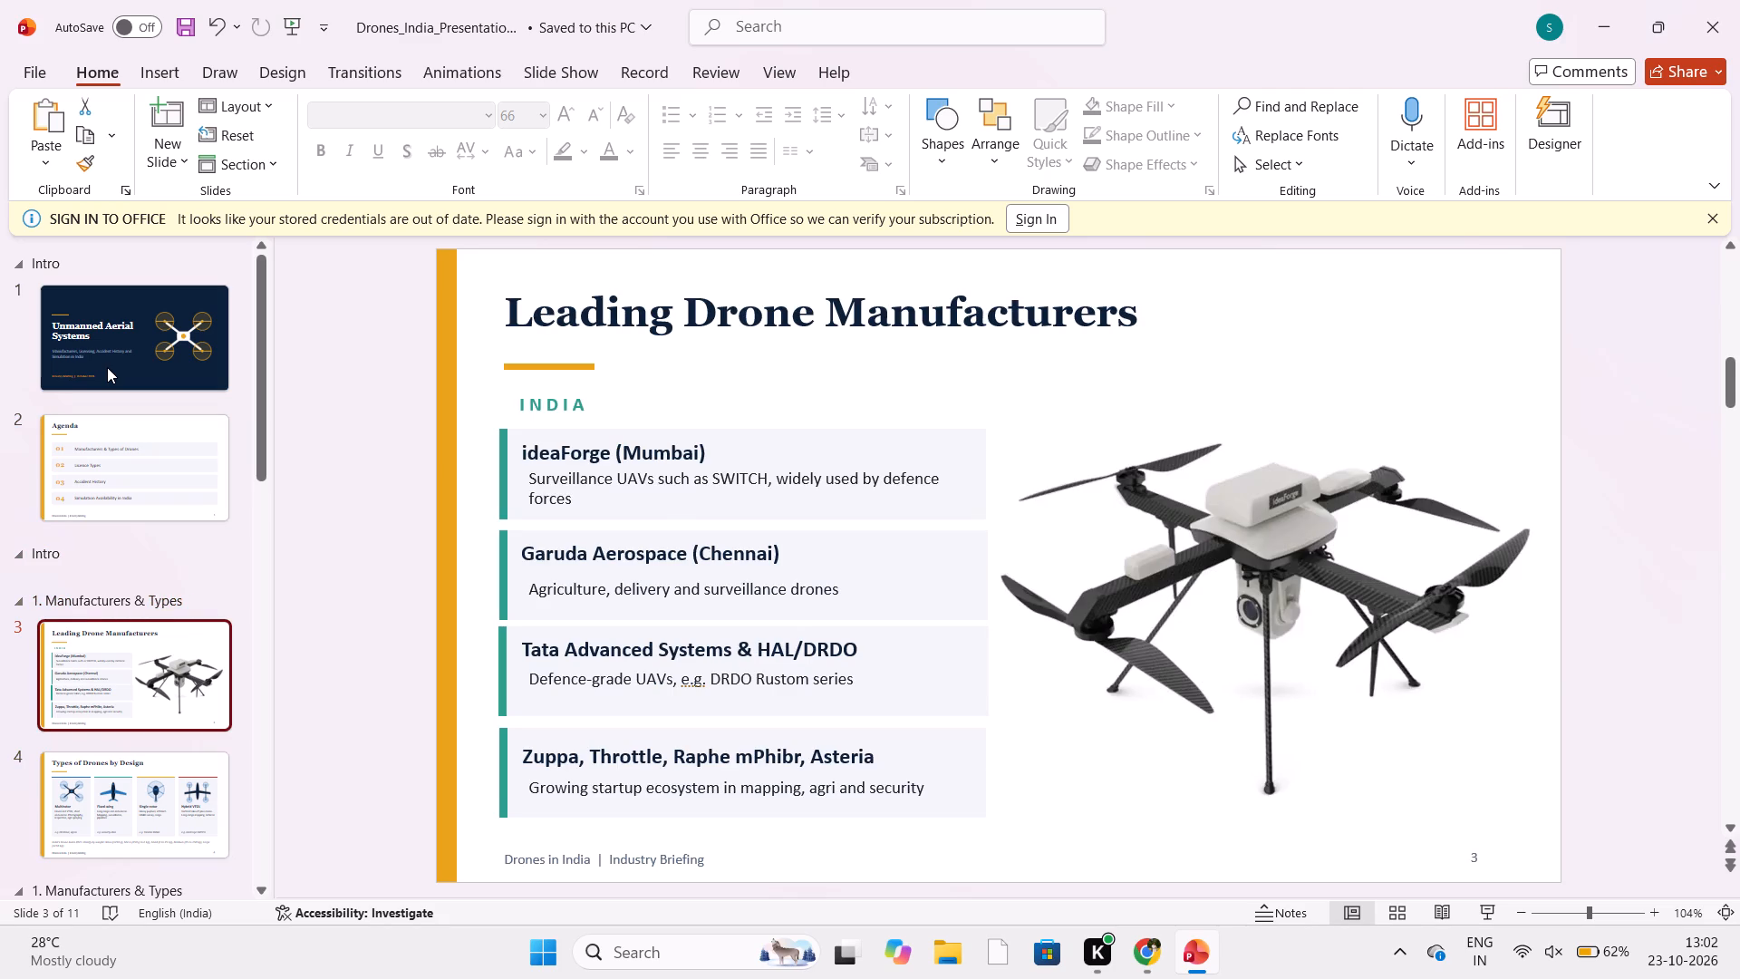
pyautogui.press('Down')
pyautogui.press('Down')
pyautogui.press('Down')
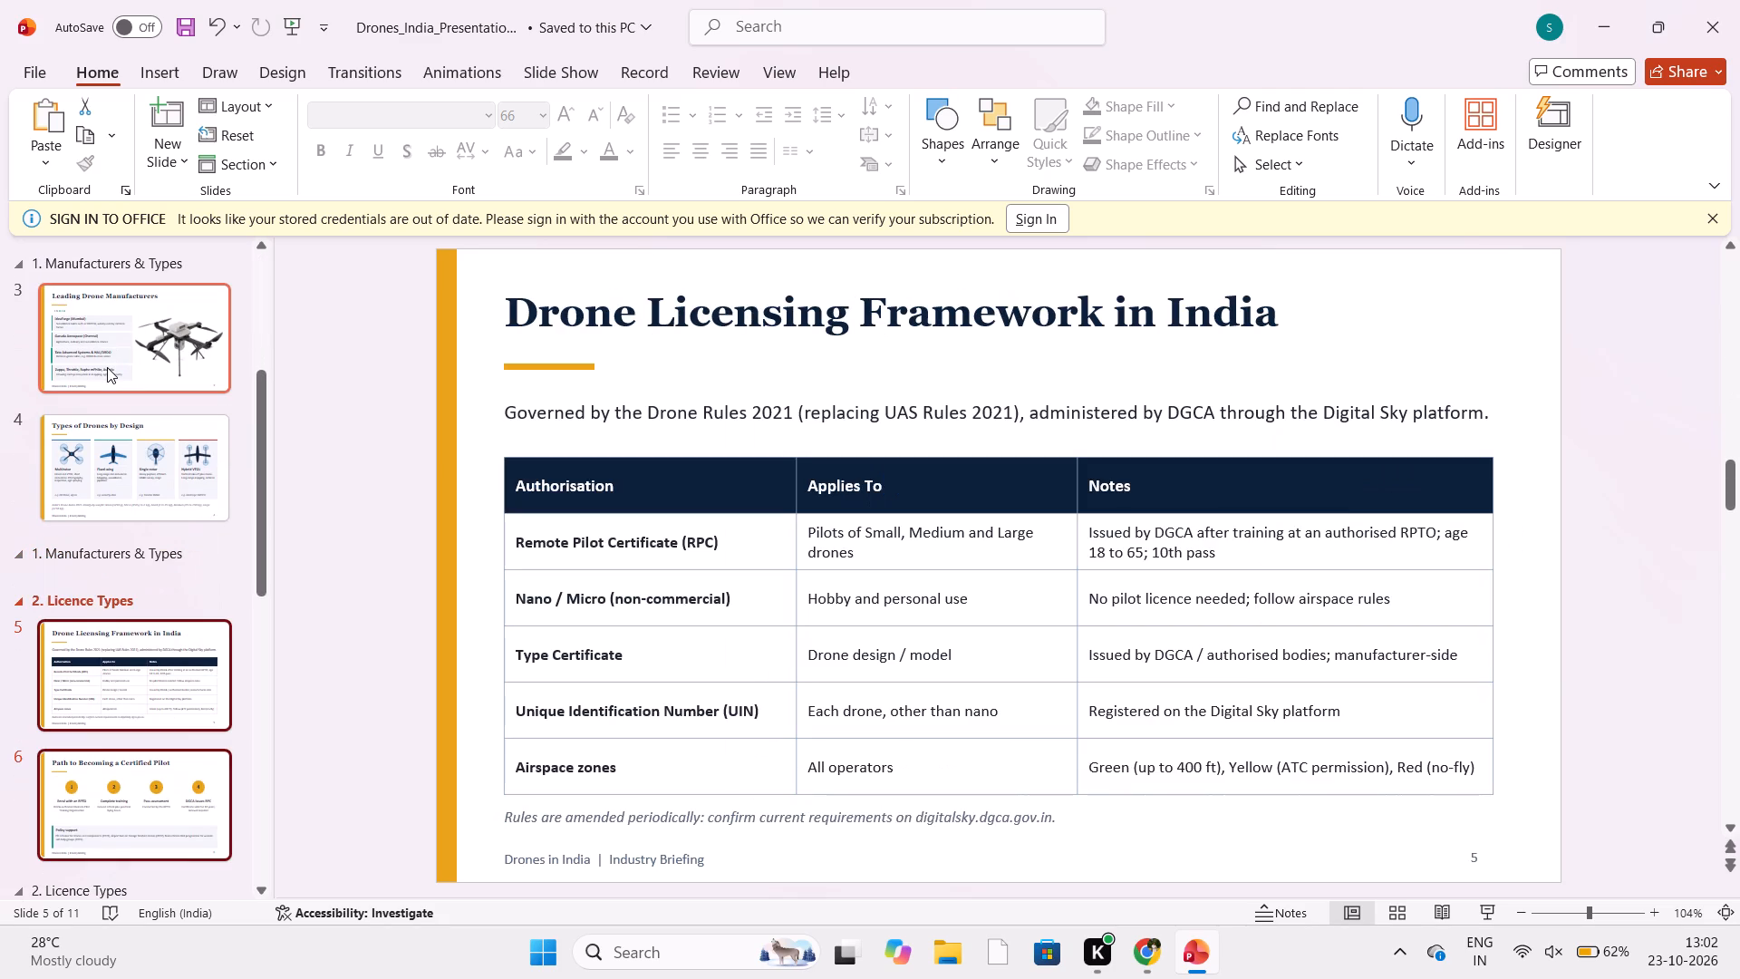
pyautogui.press('Down')
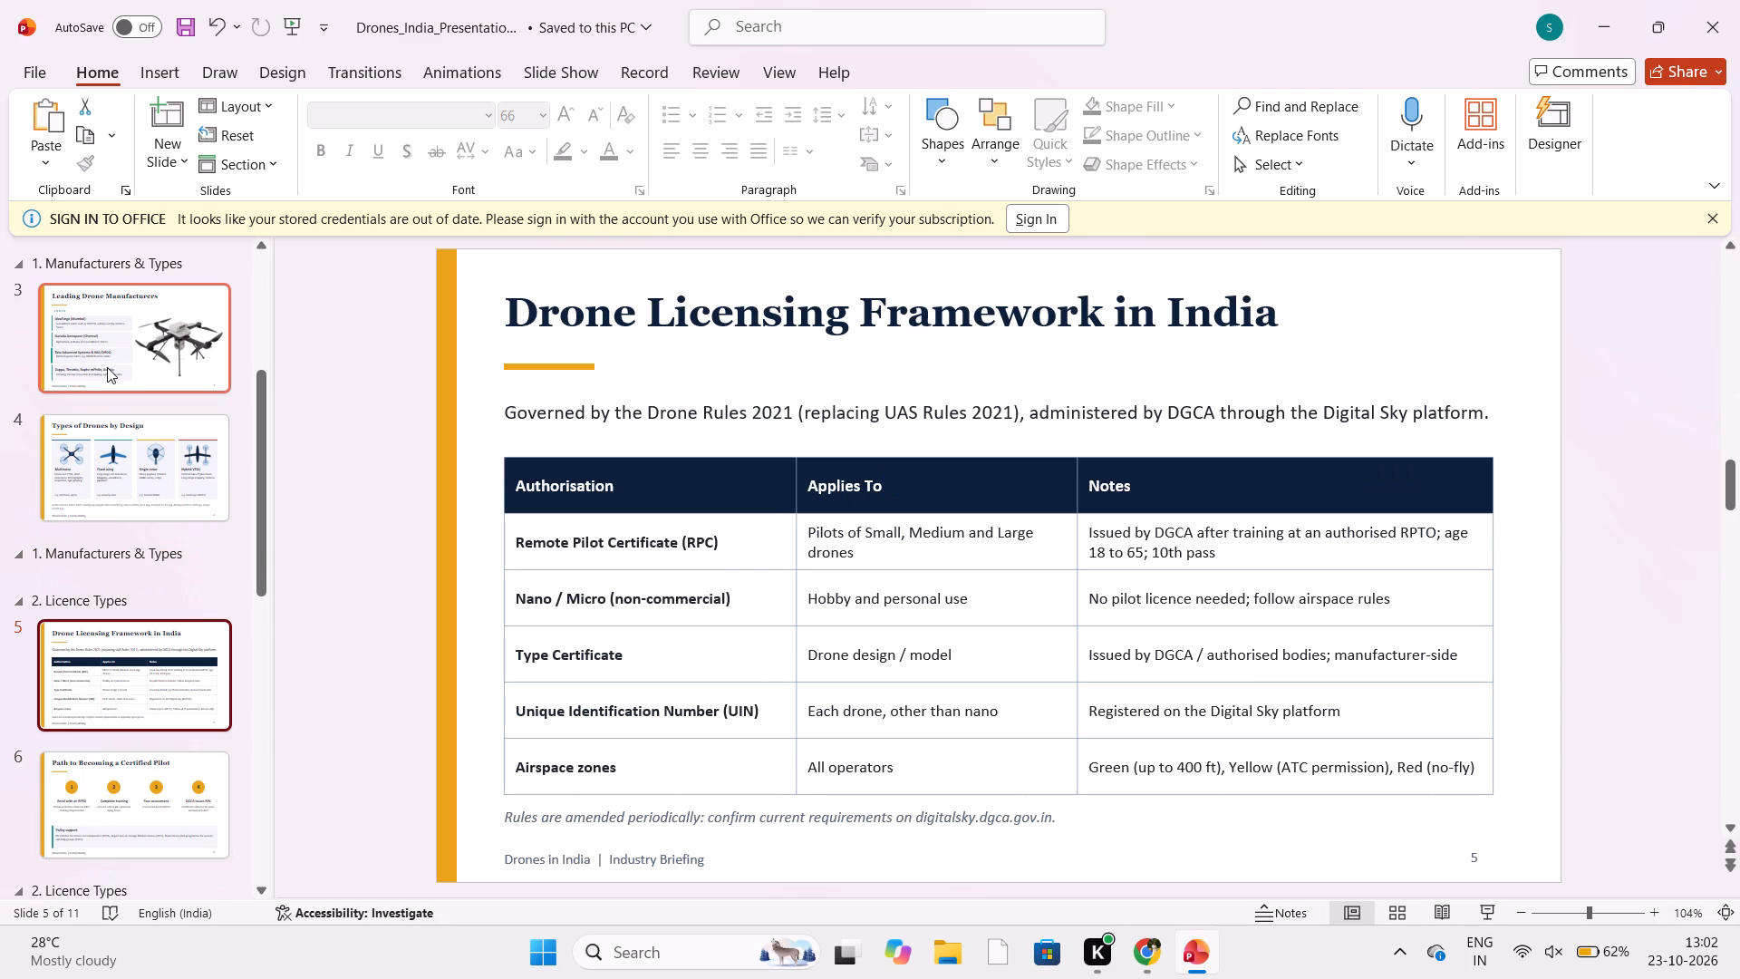
pyautogui.press('Down')
pyautogui.press('Down')
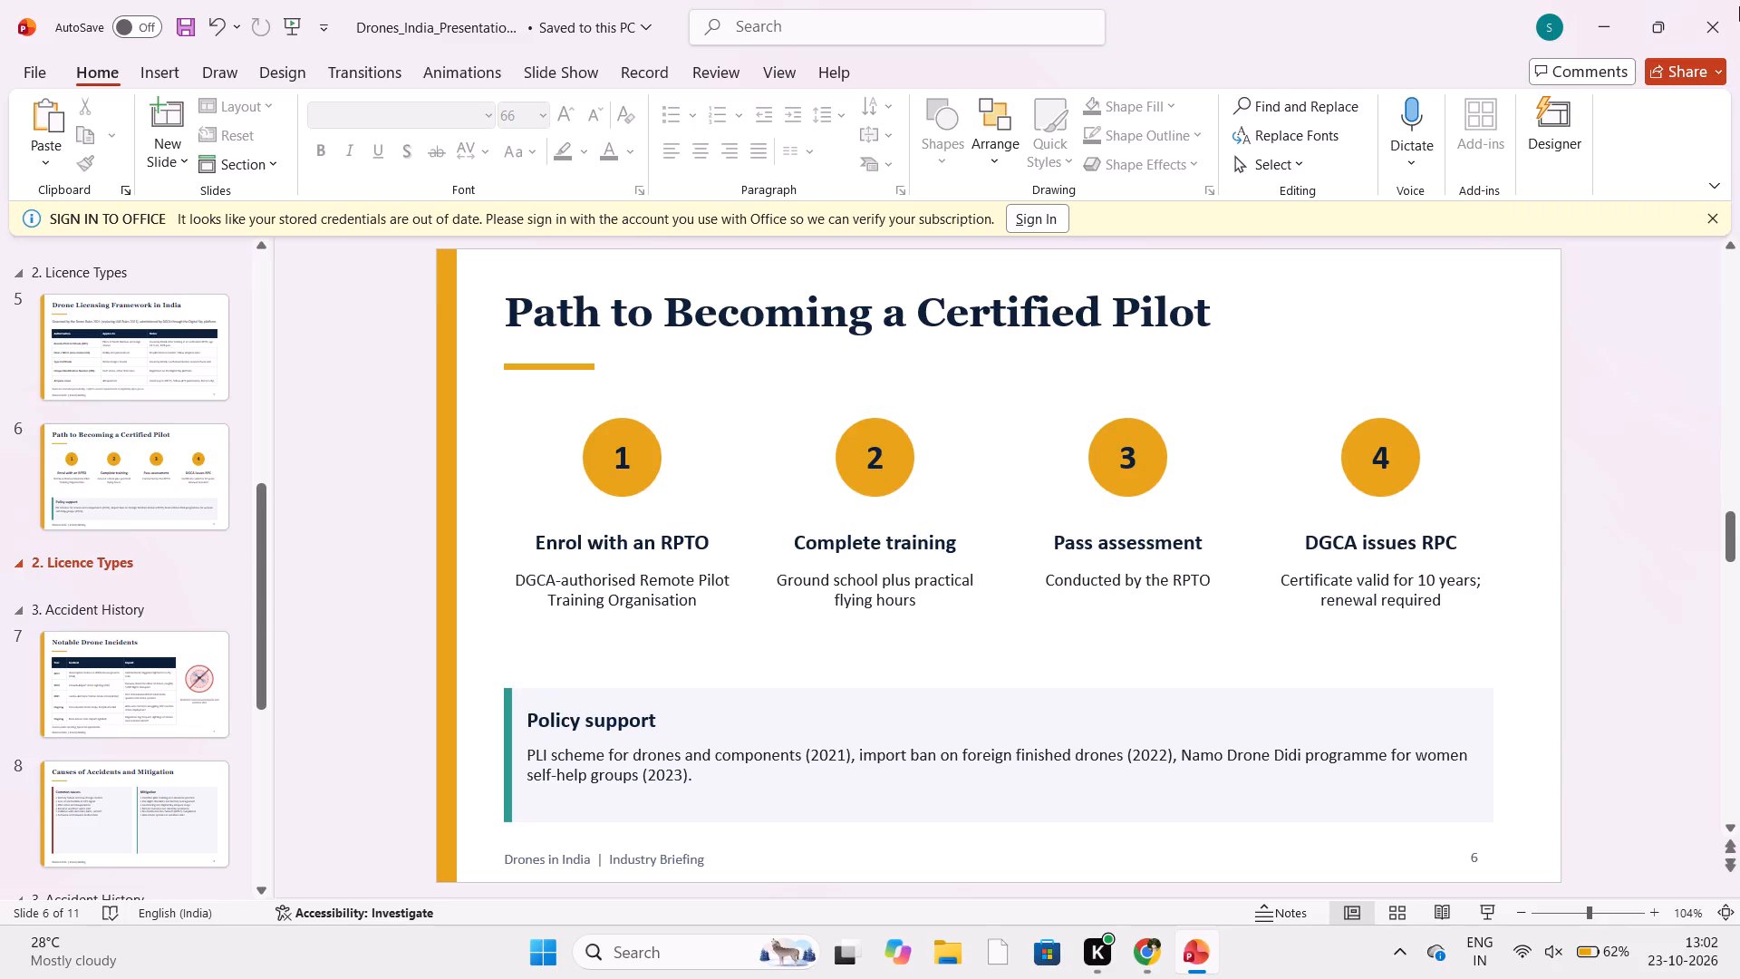
# Turn on AutoSave for the presentation, choosing OneDrive - Personal as the upload location.
pyautogui.click(143, 34)
pyautogui.click(840, 349)
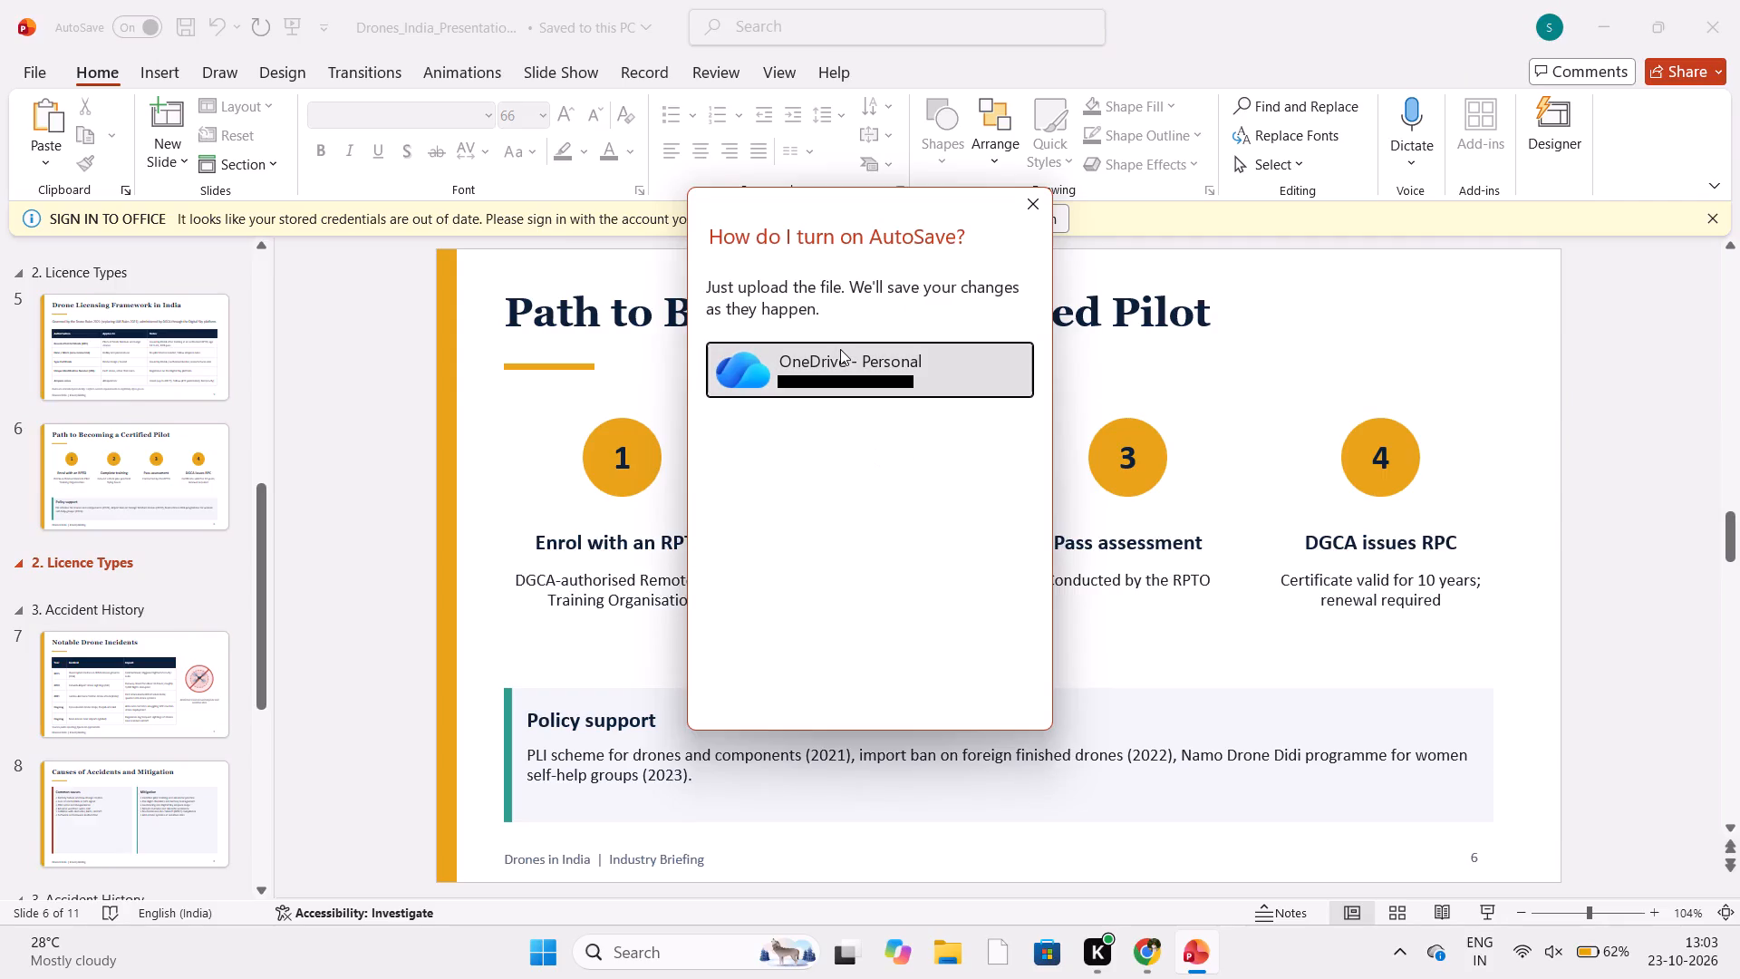